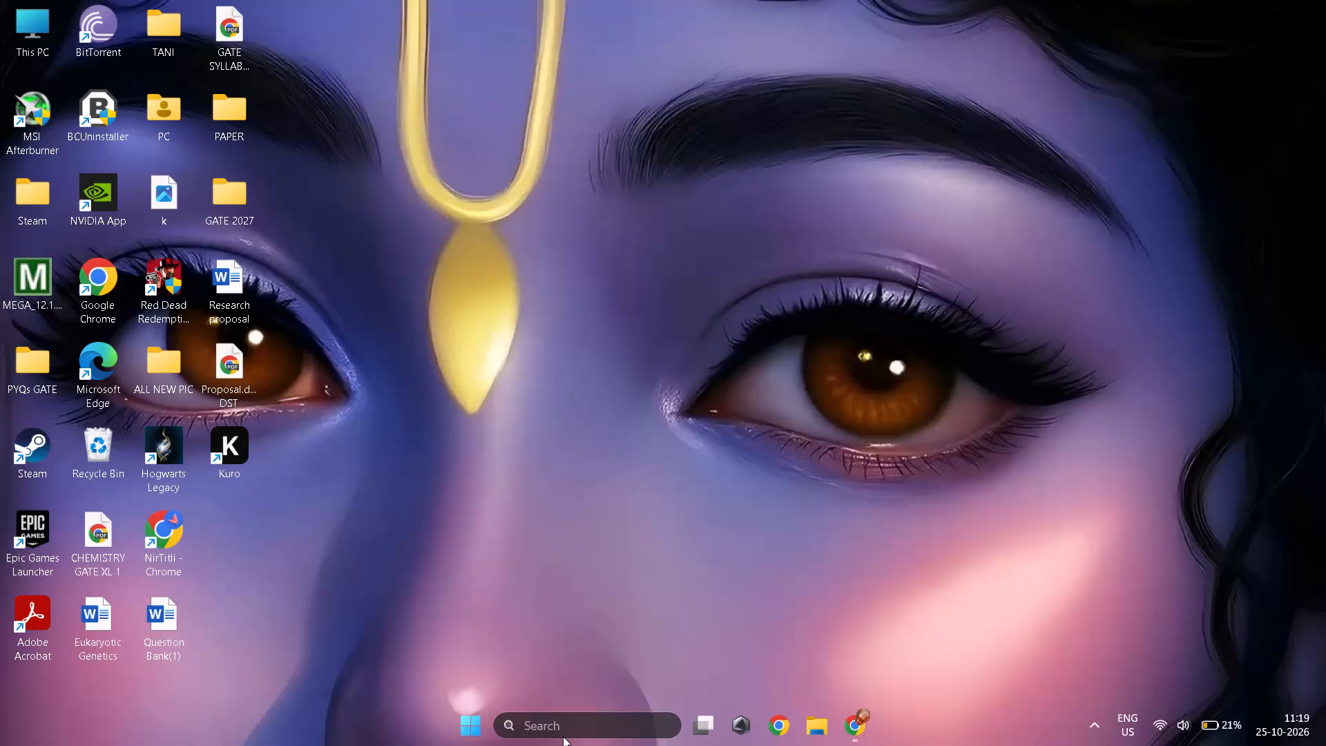
Open Word and create a new blank document.
double_click(970, 356)
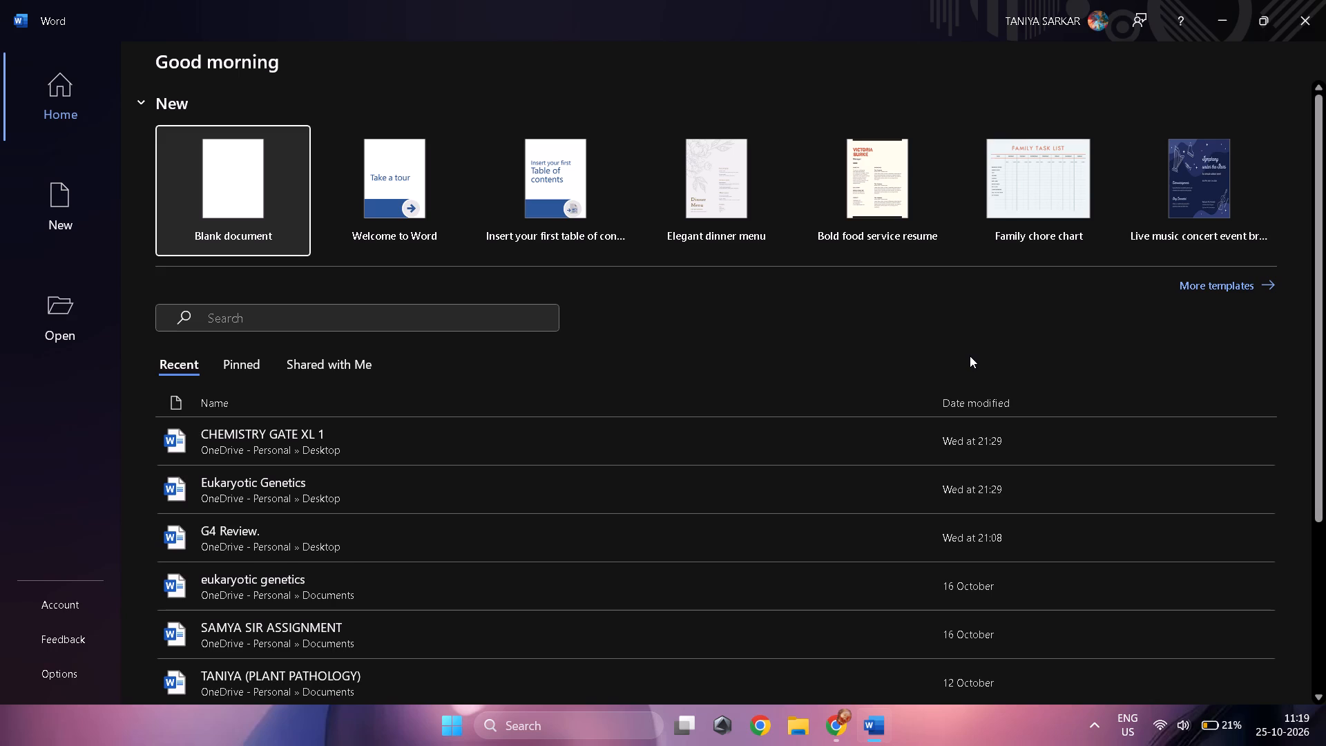
double_click(246, 160)
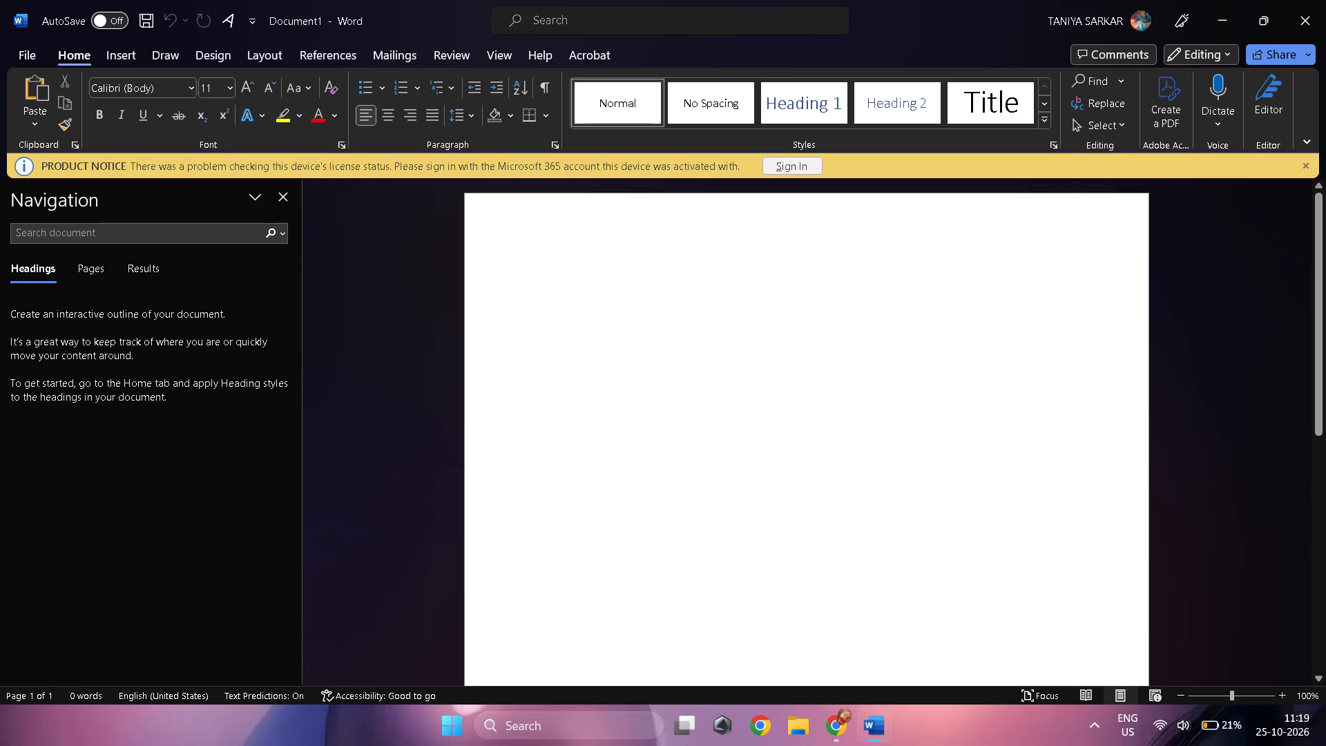
Dismiss the product notice and close the Navigation pane to clear the document workspace.
click(1307, 164)
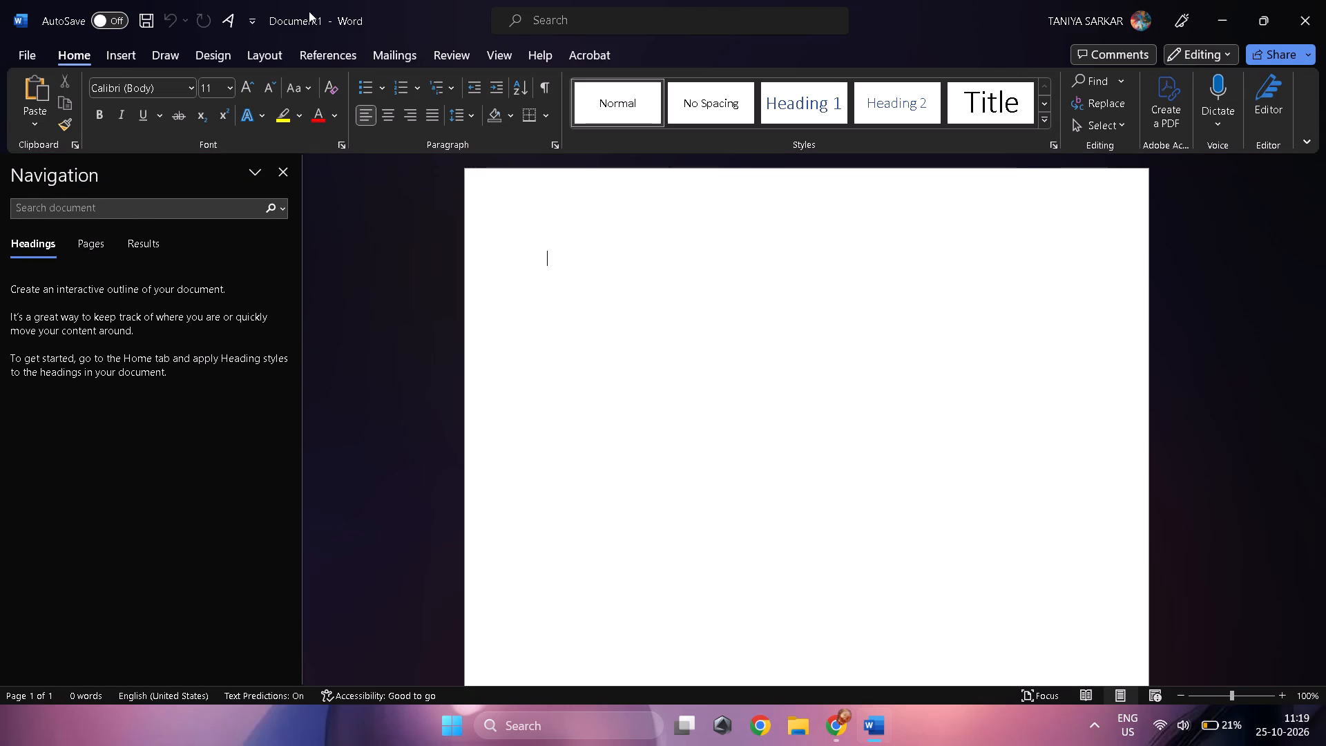
click(286, 178)
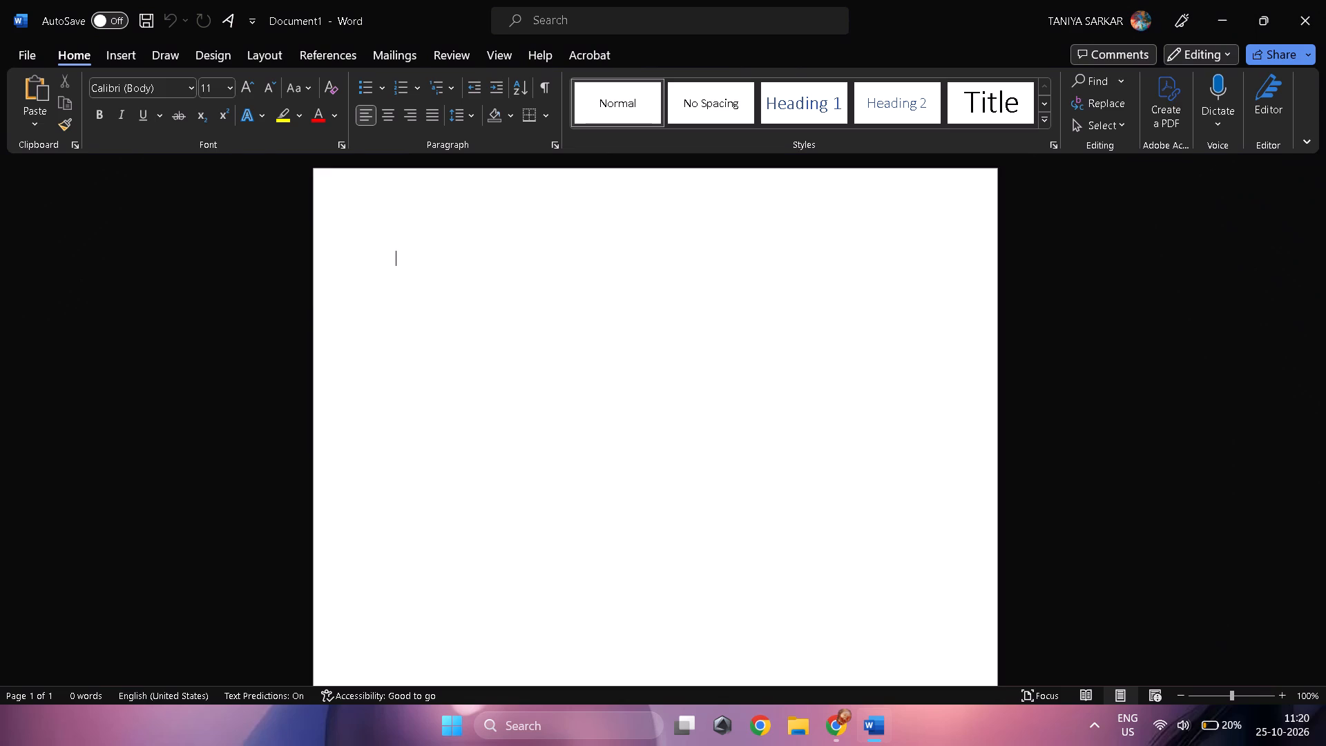
Apply the Narrow margin preset to the blank document.
click(135, 52)
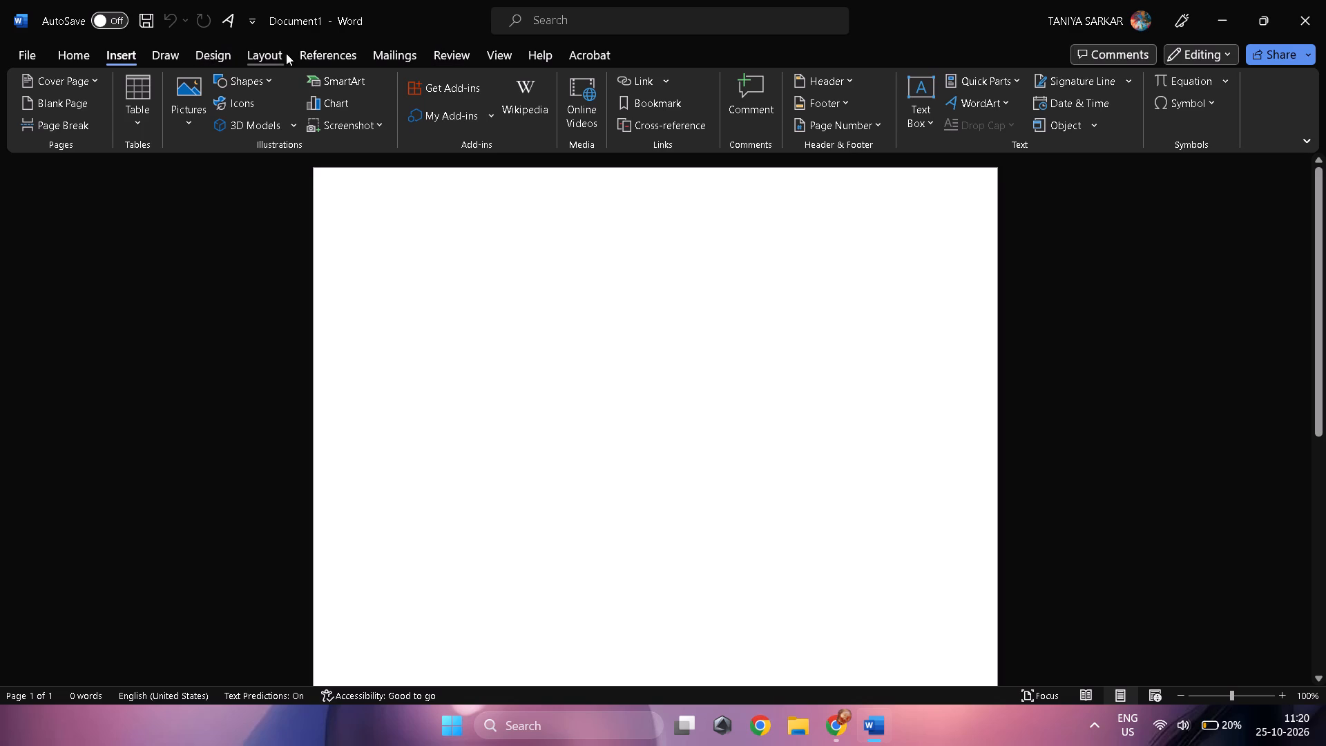
click(215, 53)
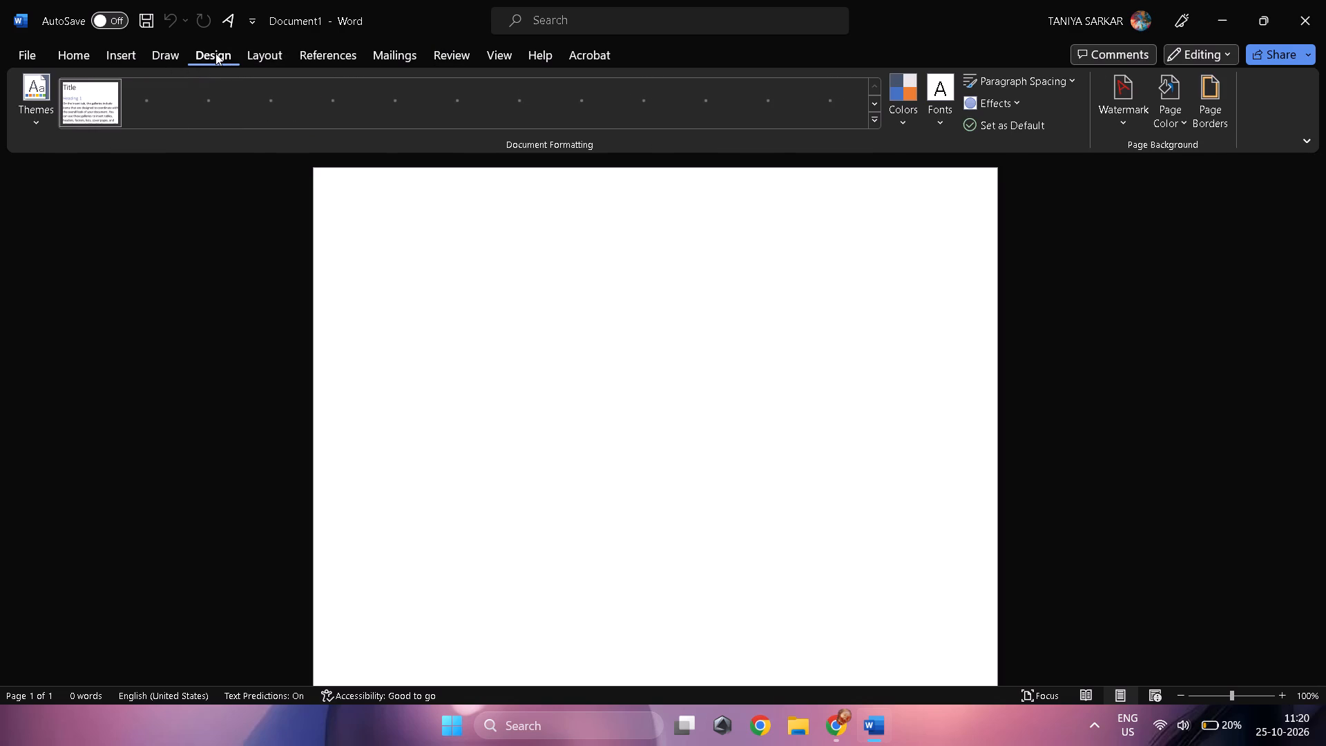
click(260, 53)
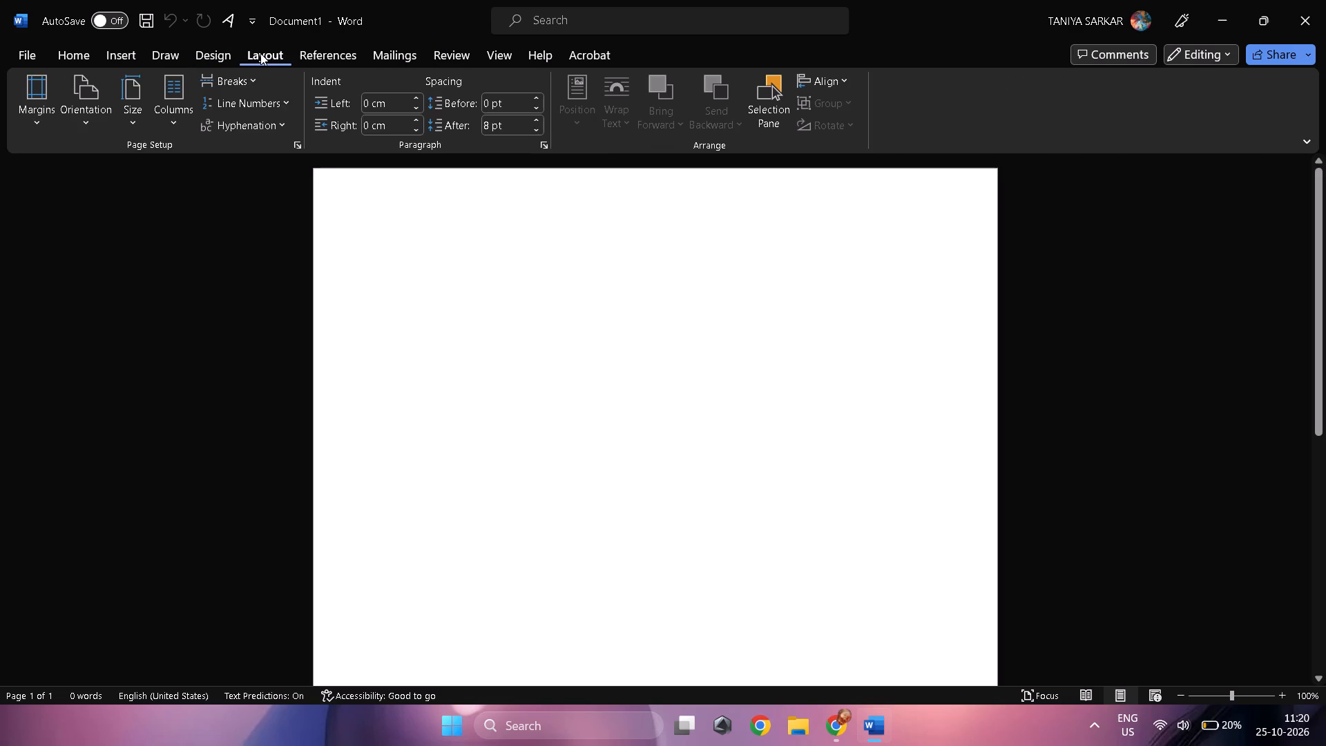
click(32, 113)
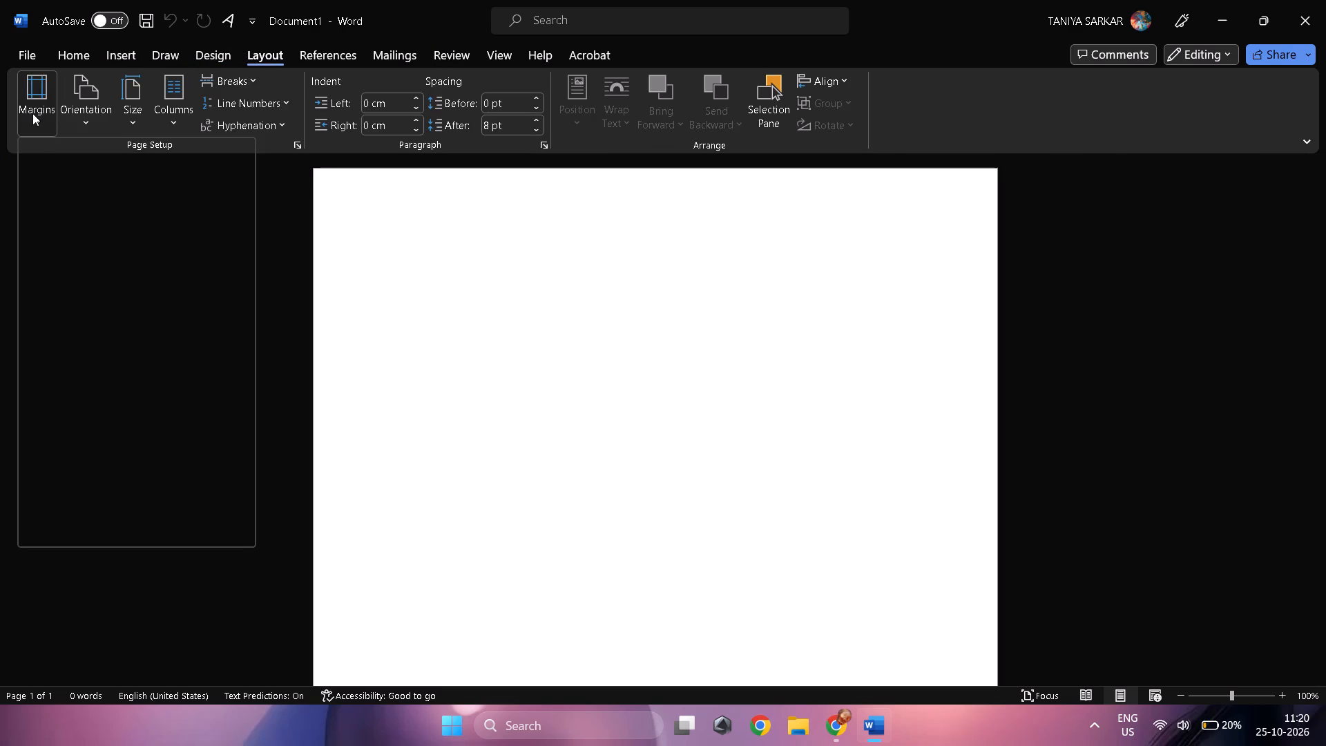
click(72, 236)
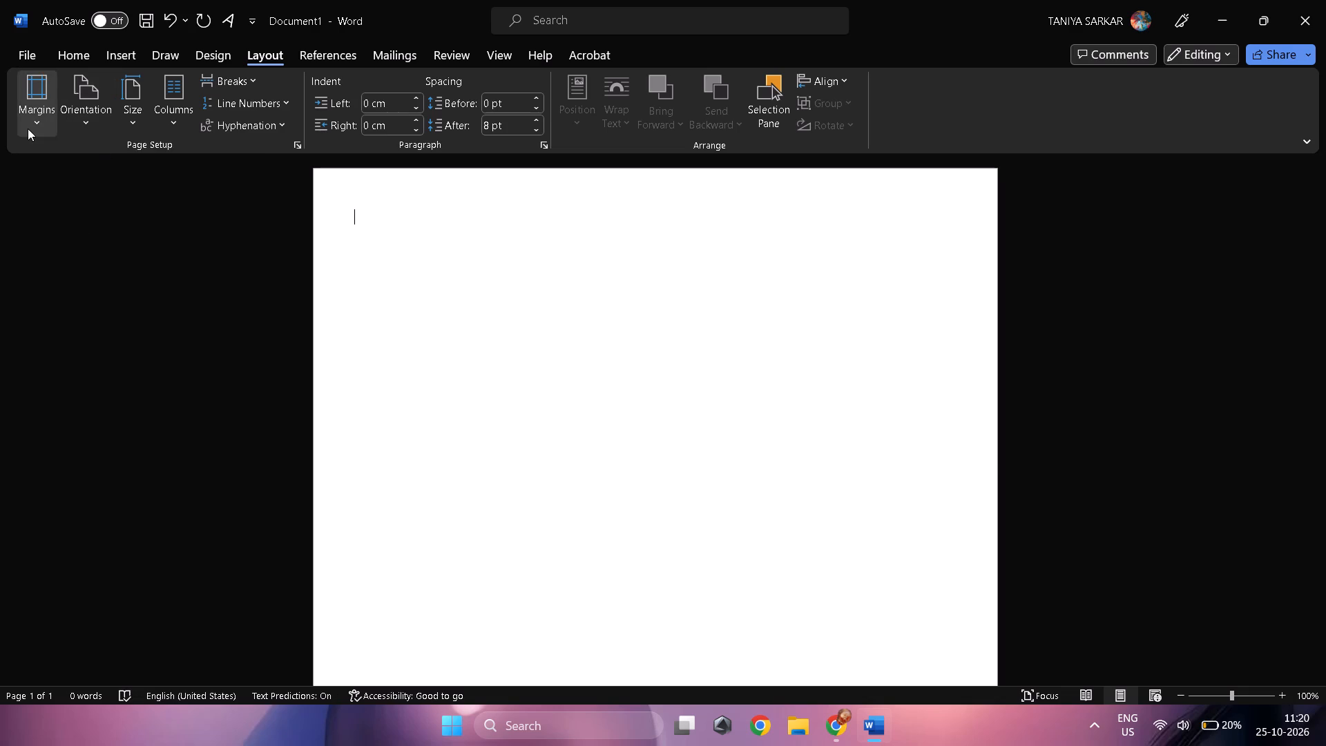
click(28, 128)
click(73, 227)
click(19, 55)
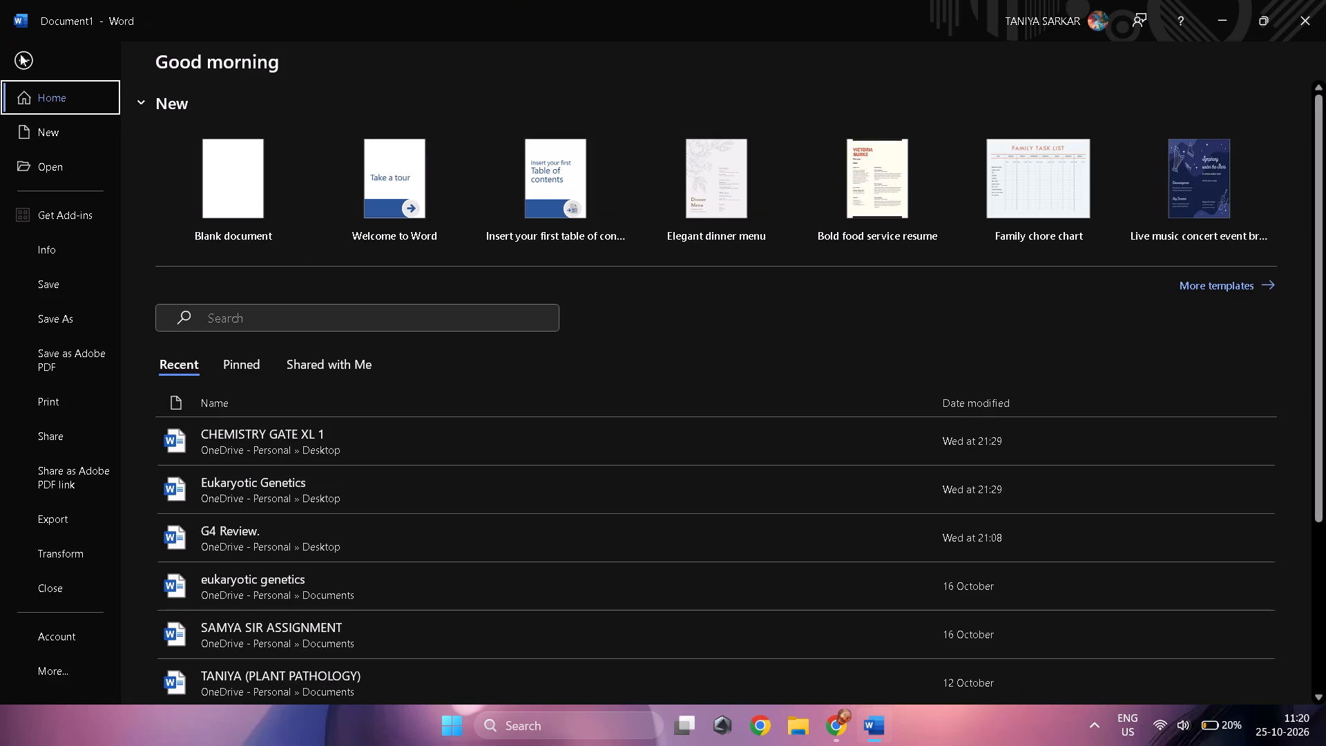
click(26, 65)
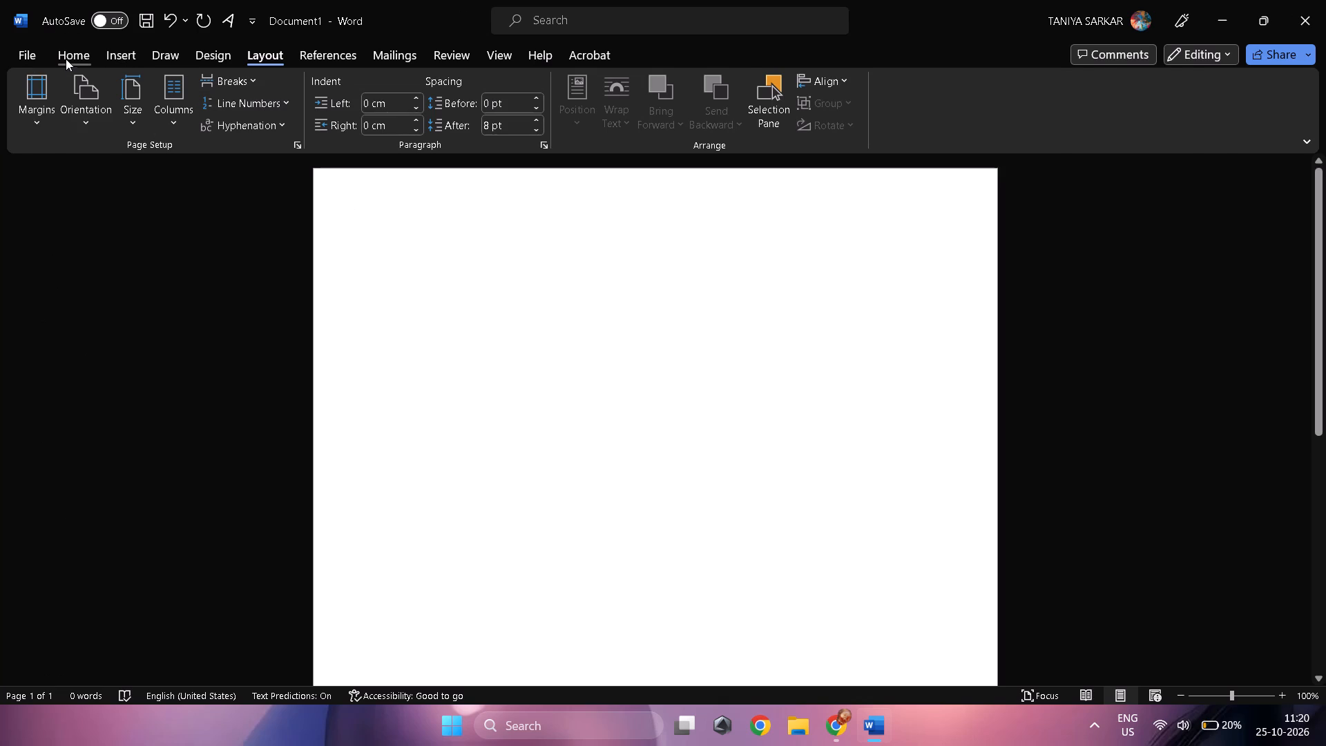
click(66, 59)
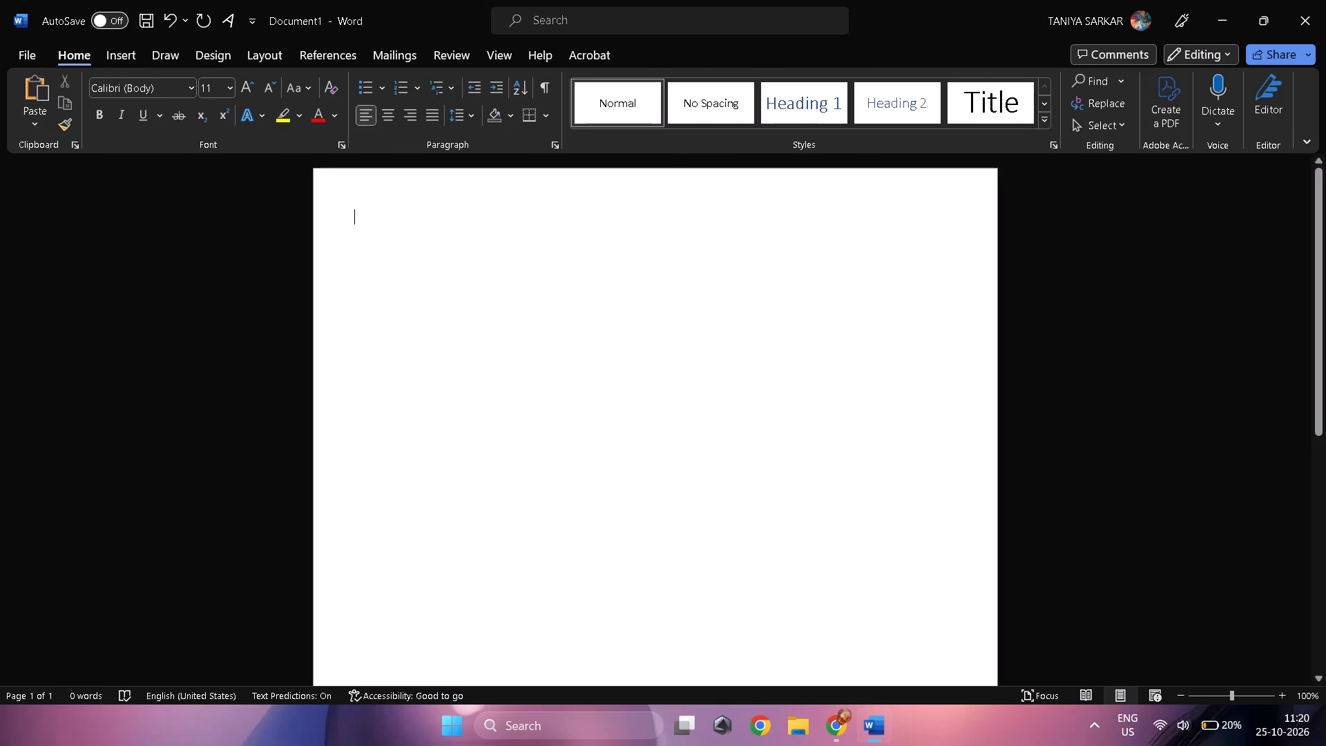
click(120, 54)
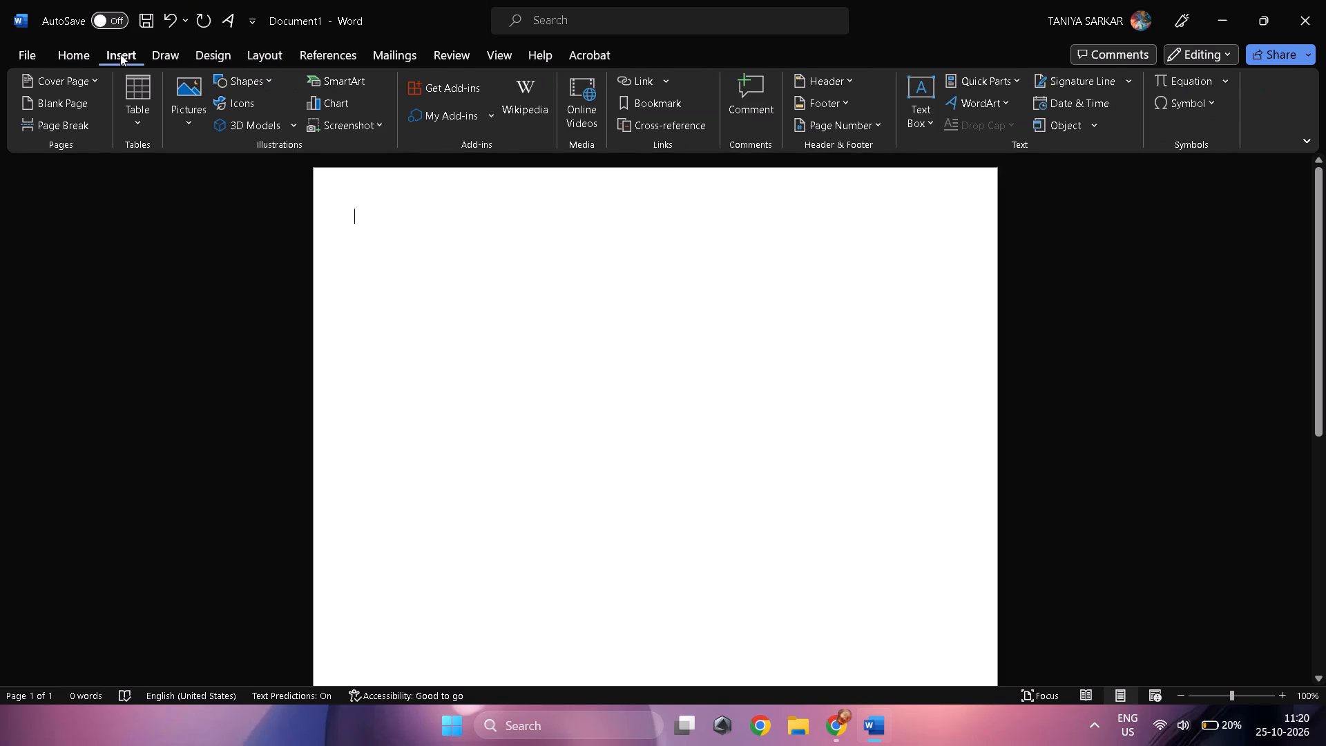
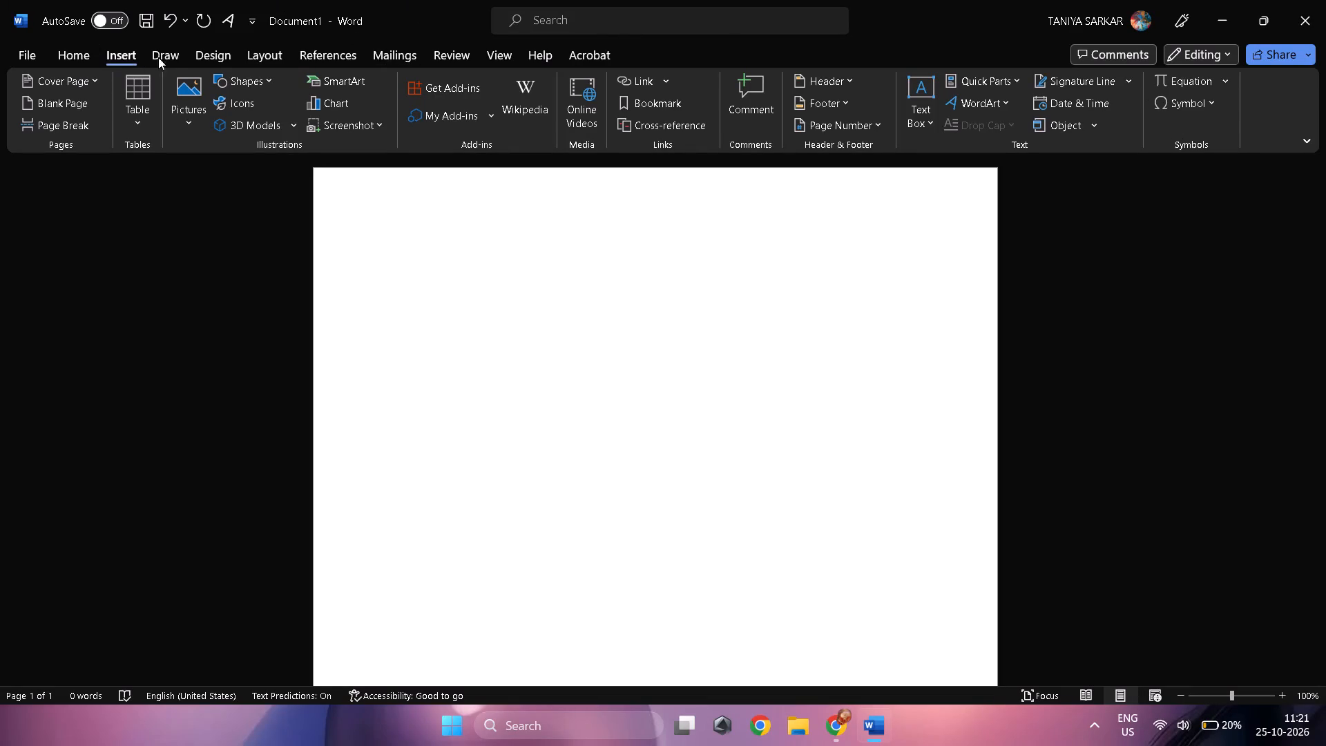
Add a Box page border with the default thin solid line to the whole blank document.
click(225, 52)
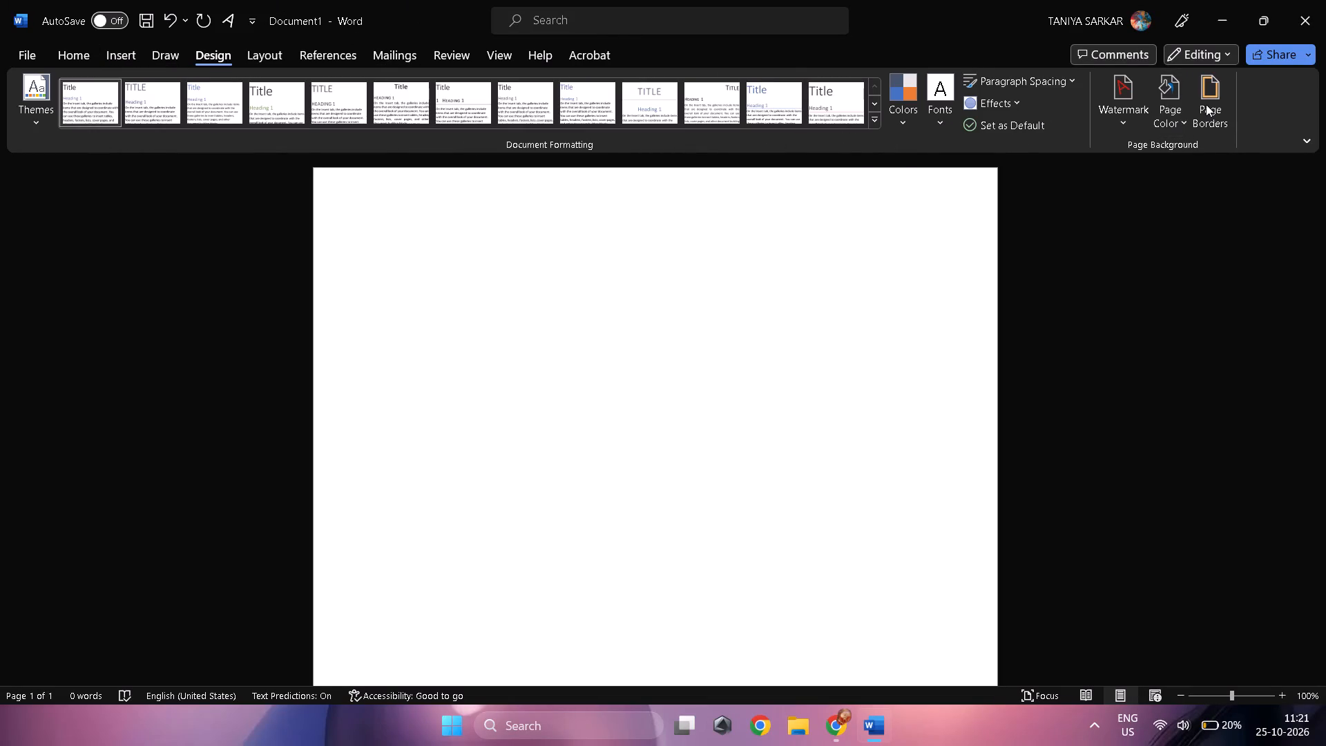
click(1207, 106)
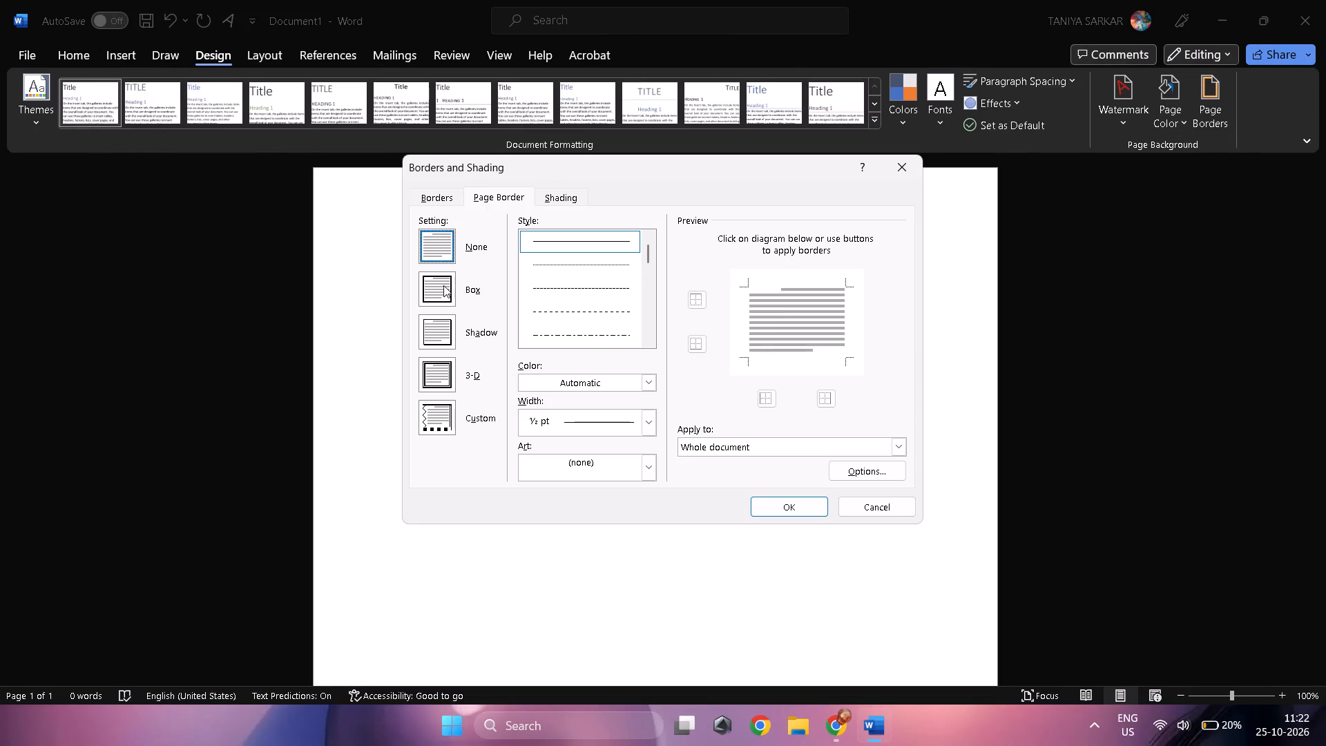
click(444, 288)
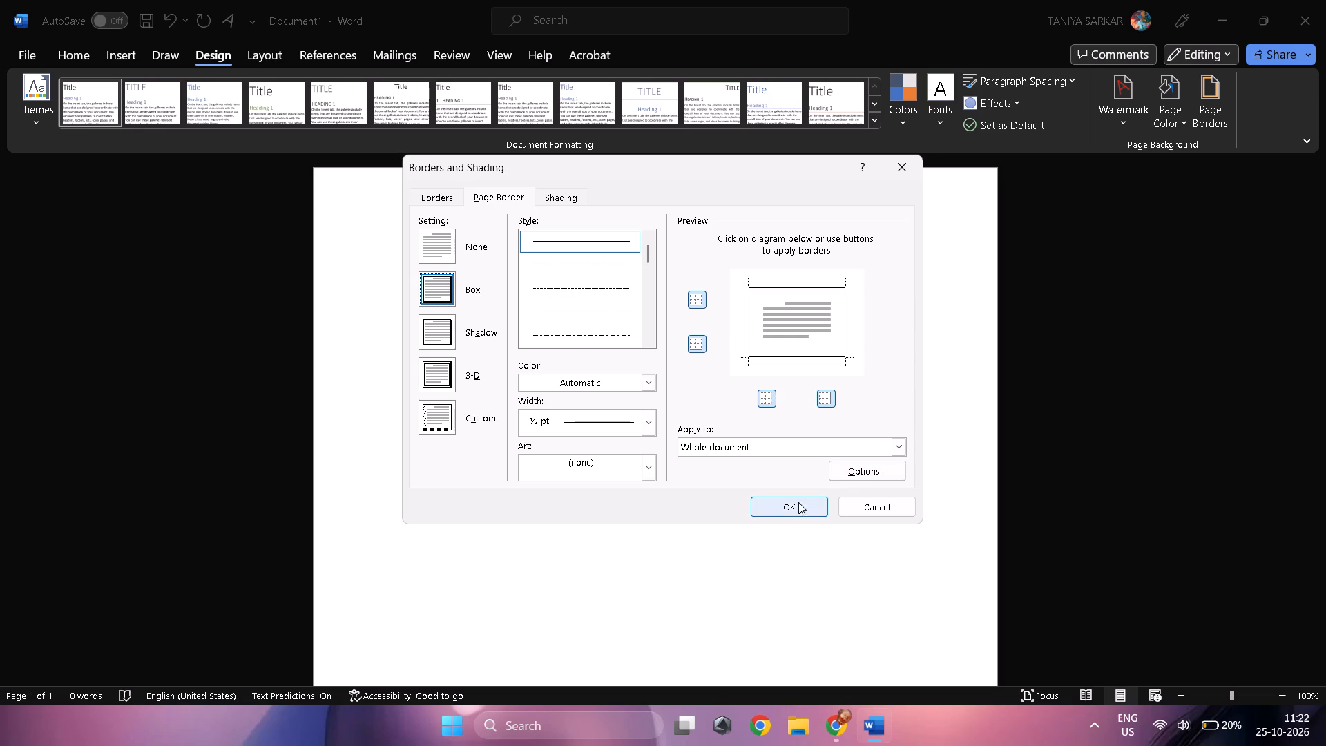
click(797, 508)
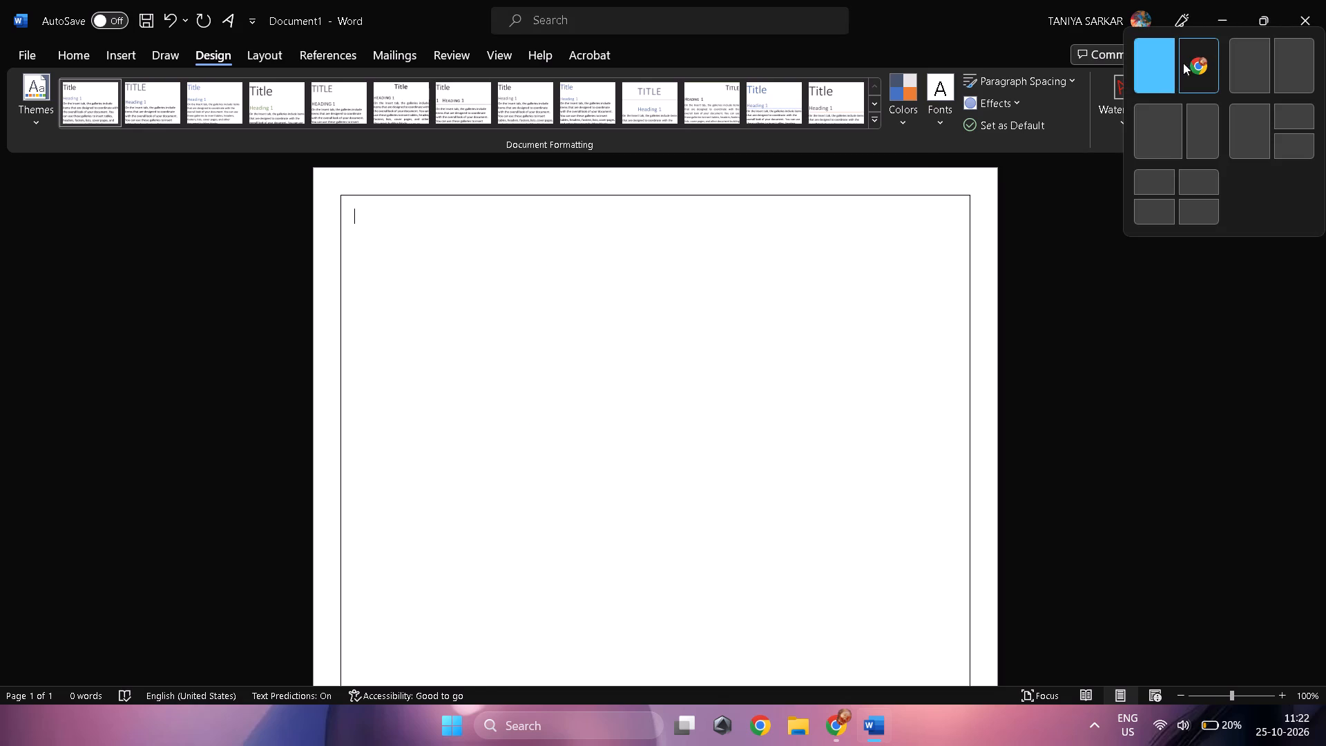
Snap the blank document's window to the right half of the screen, leaving the other half free.
click(1169, 76)
click(1215, 12)
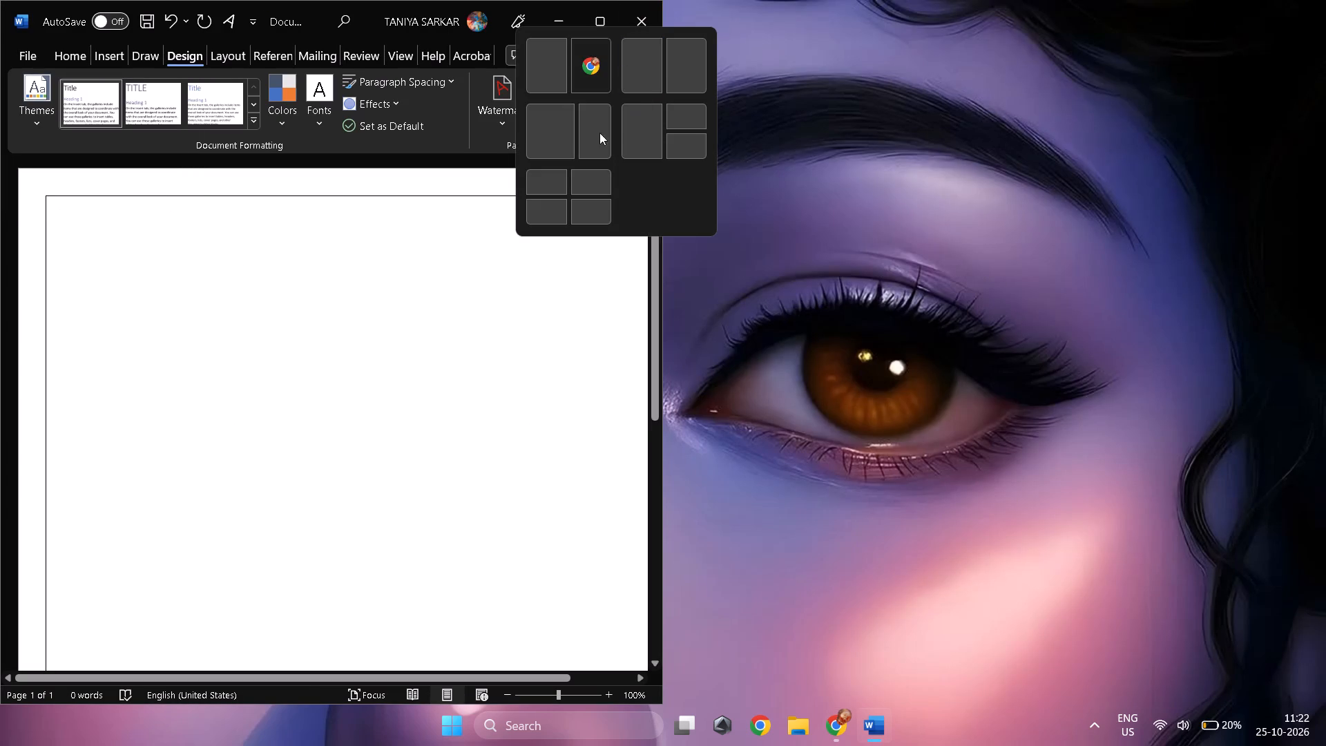
click(678, 87)
click(531, 246)
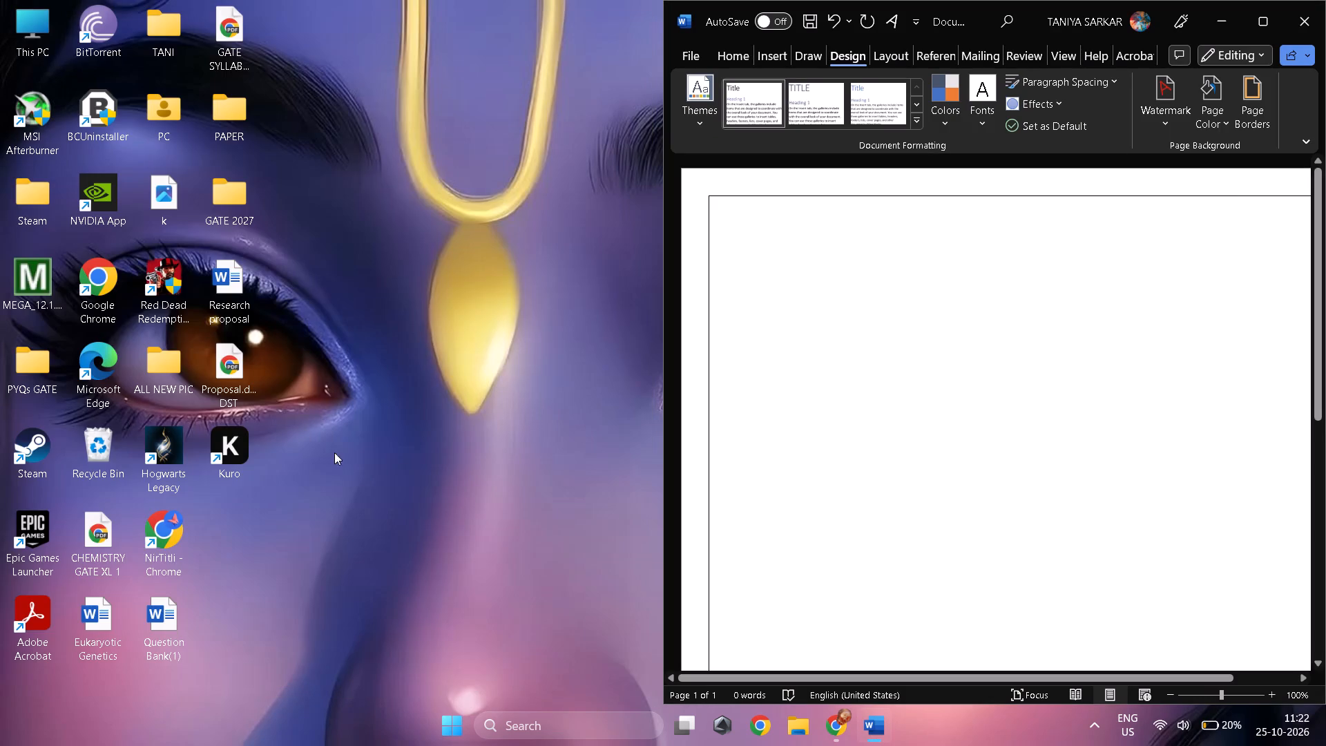
Search the computer for "samya", open the SAMYA SIR ASSIGNMENT document and snap it to the left half beside the blank document.
click(519, 731)
text(samya)
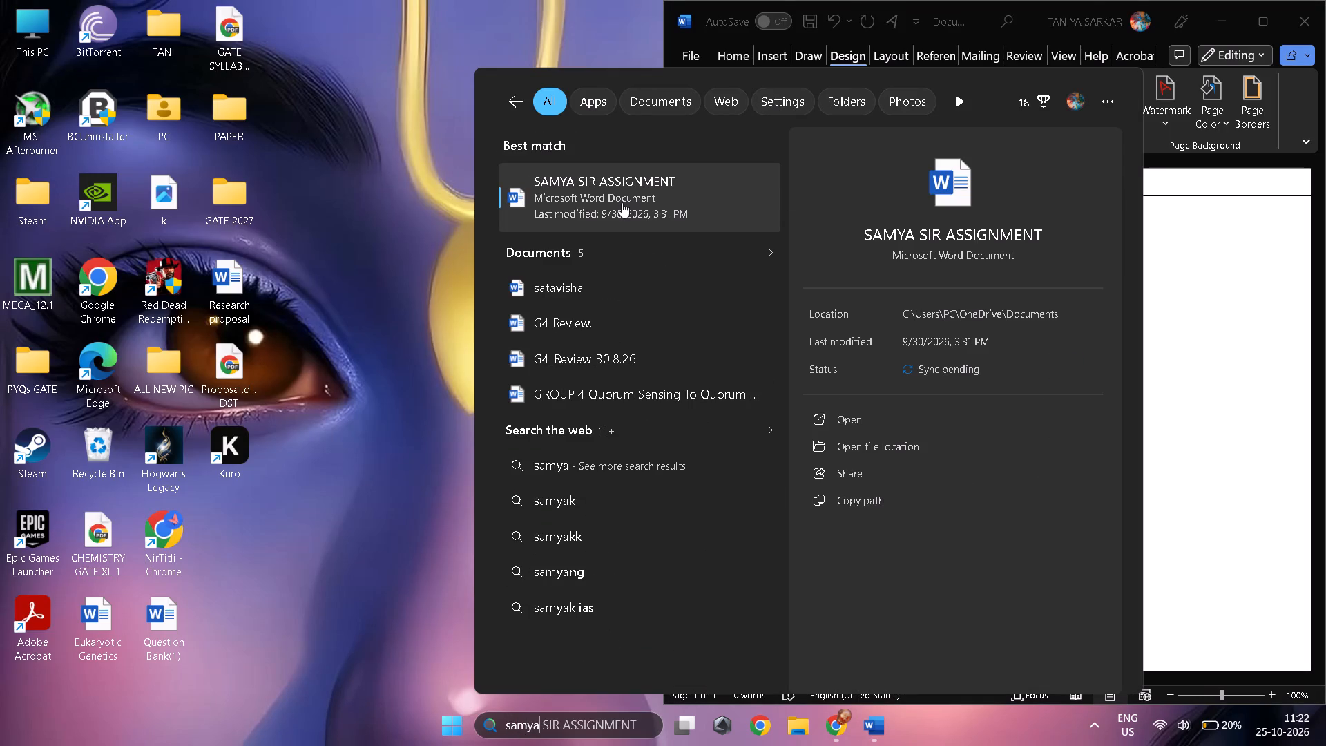
double_click(622, 202)
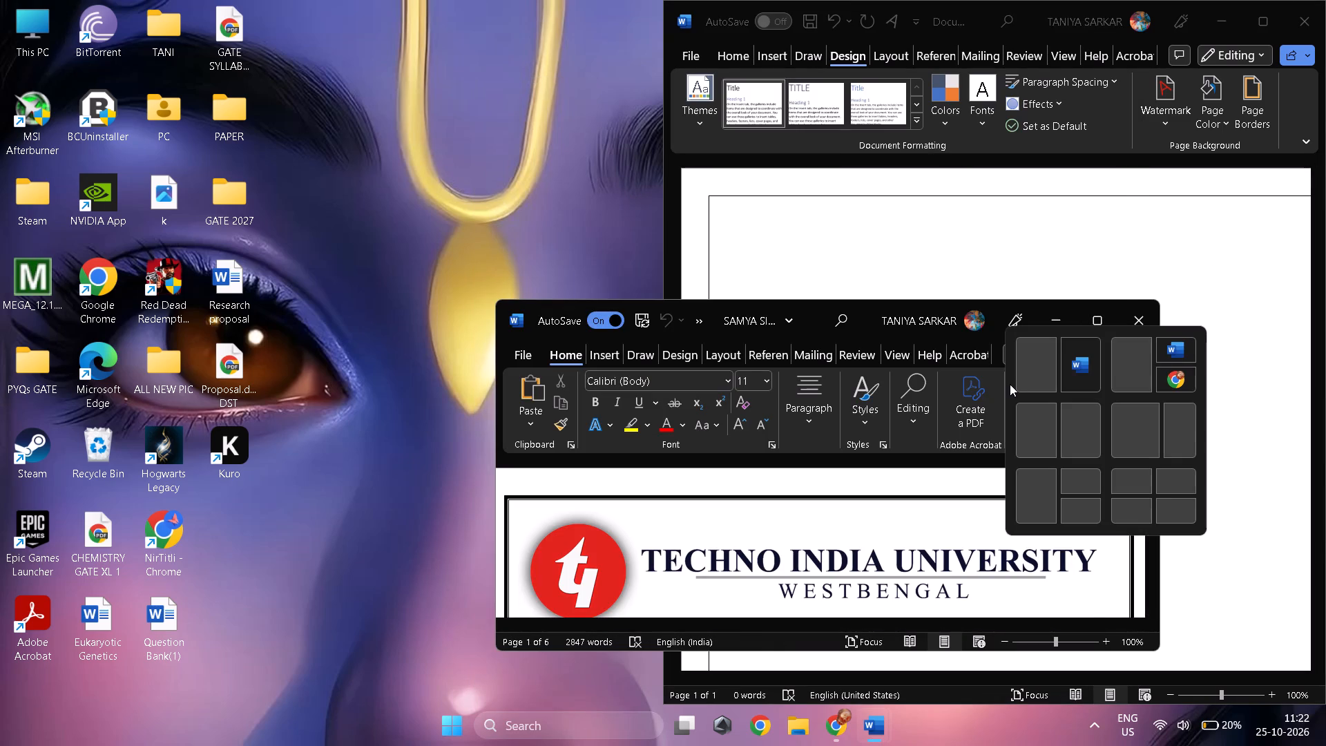
click(1019, 384)
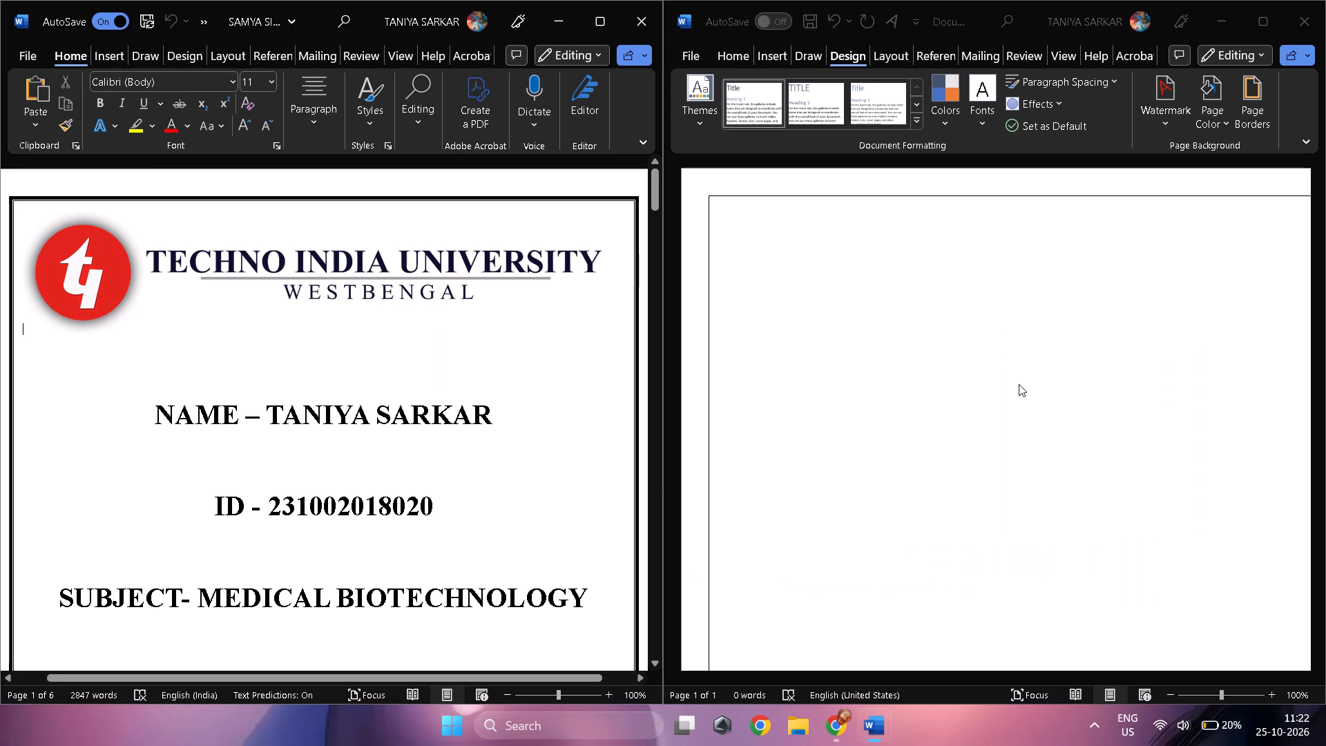
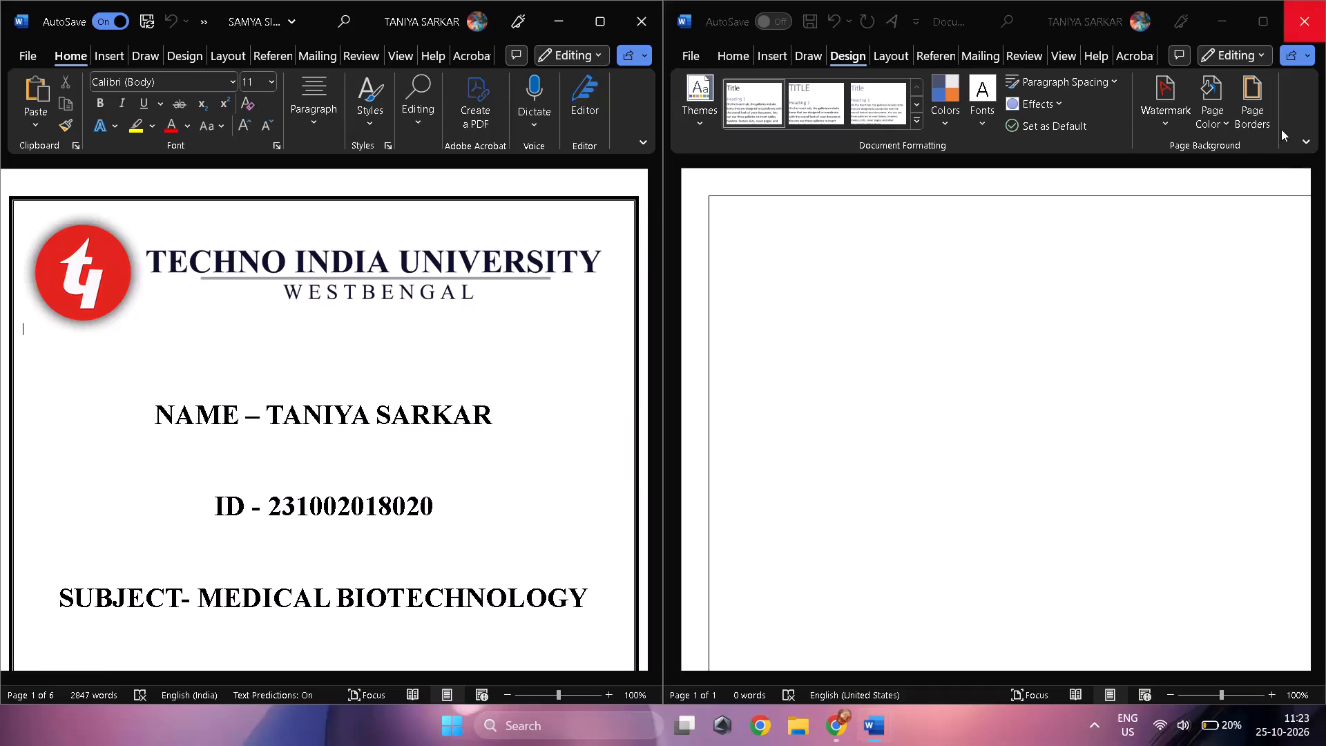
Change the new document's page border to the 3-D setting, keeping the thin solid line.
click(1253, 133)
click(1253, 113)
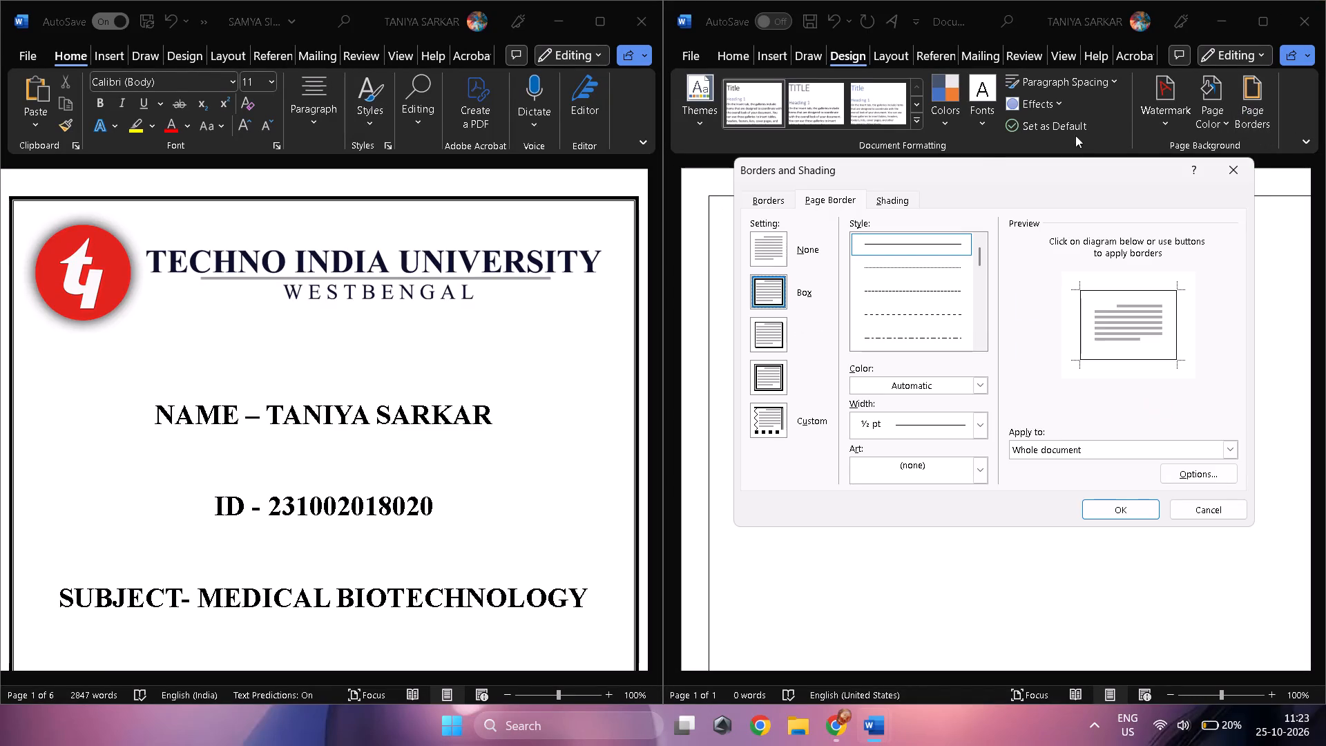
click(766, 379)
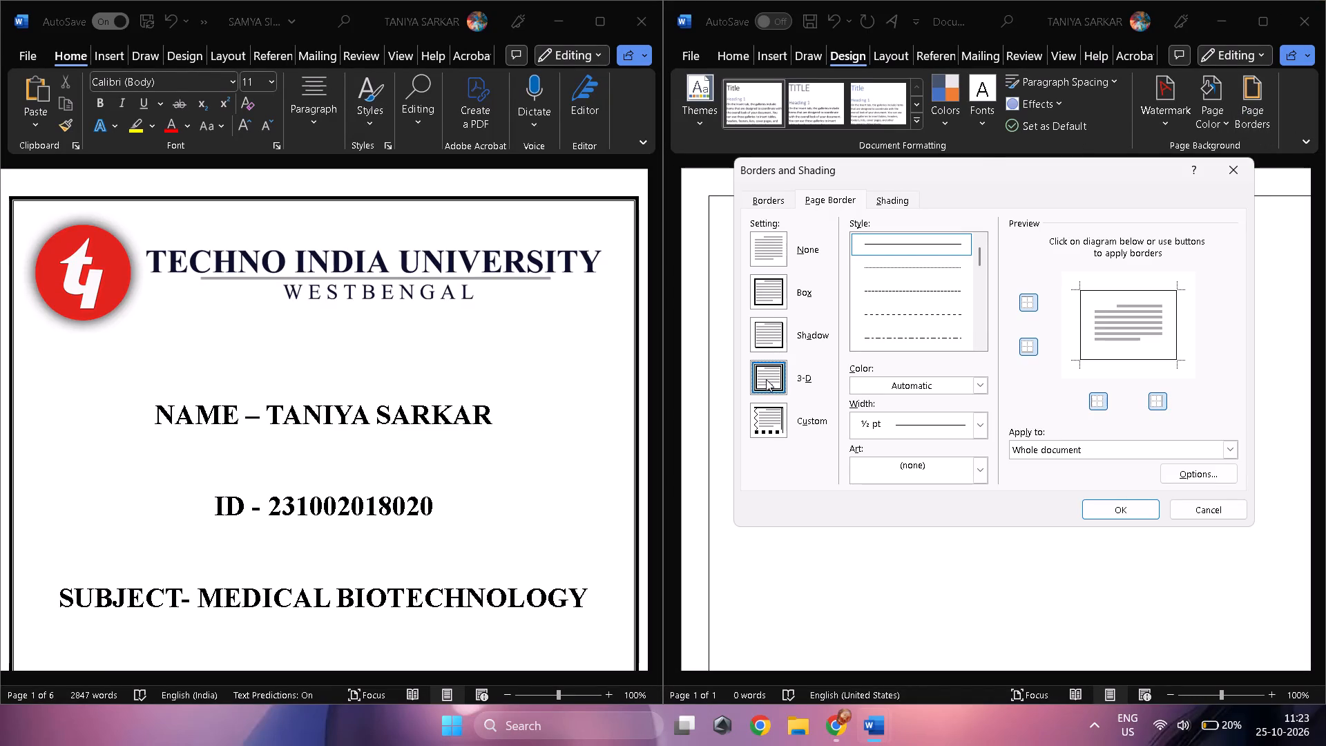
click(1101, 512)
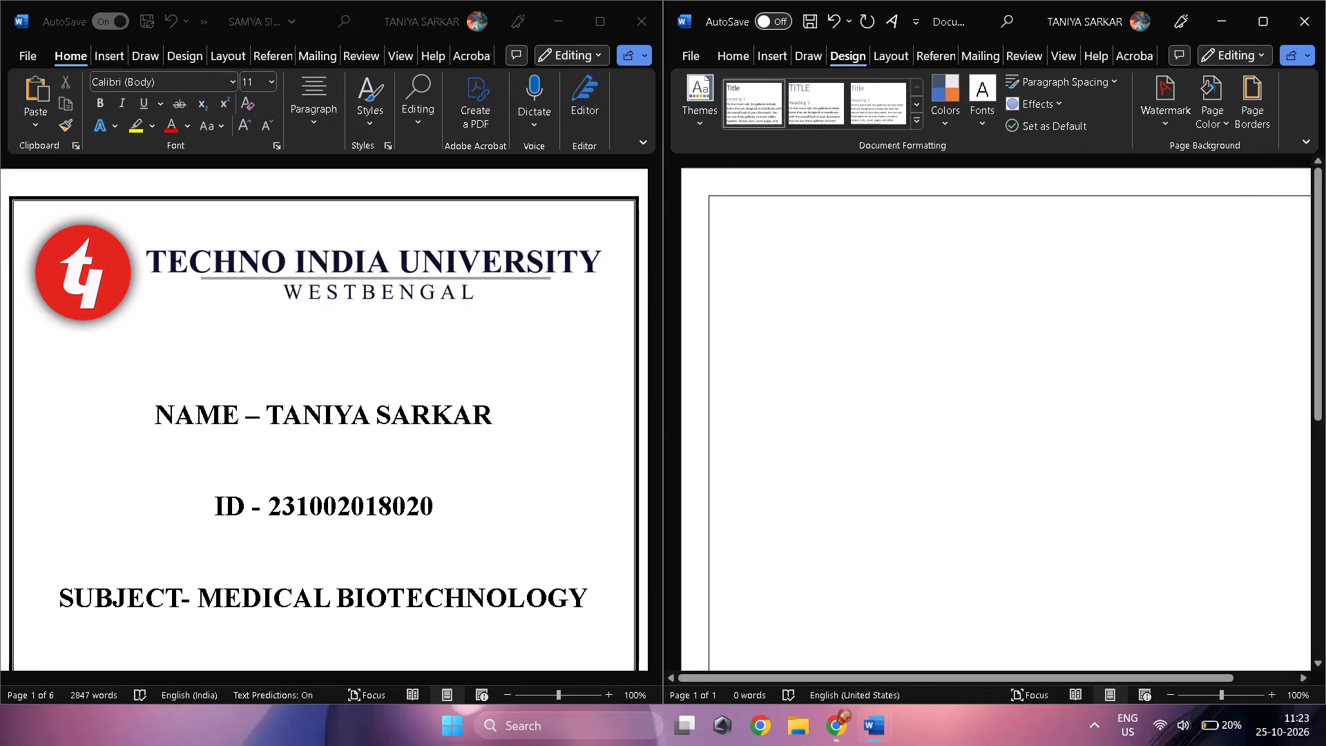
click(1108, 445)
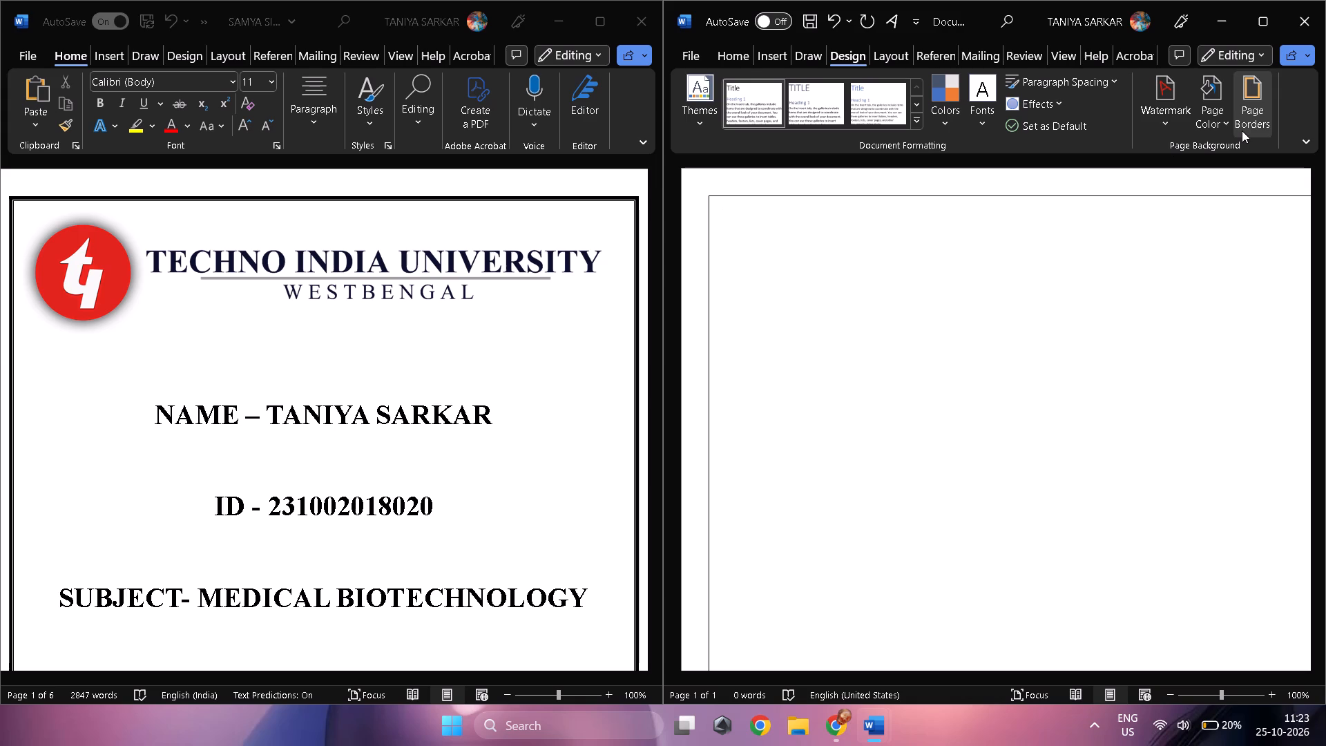
Apply a Shadow page border with the thick-and-thin double line style to the whole new document.
click(1242, 131)
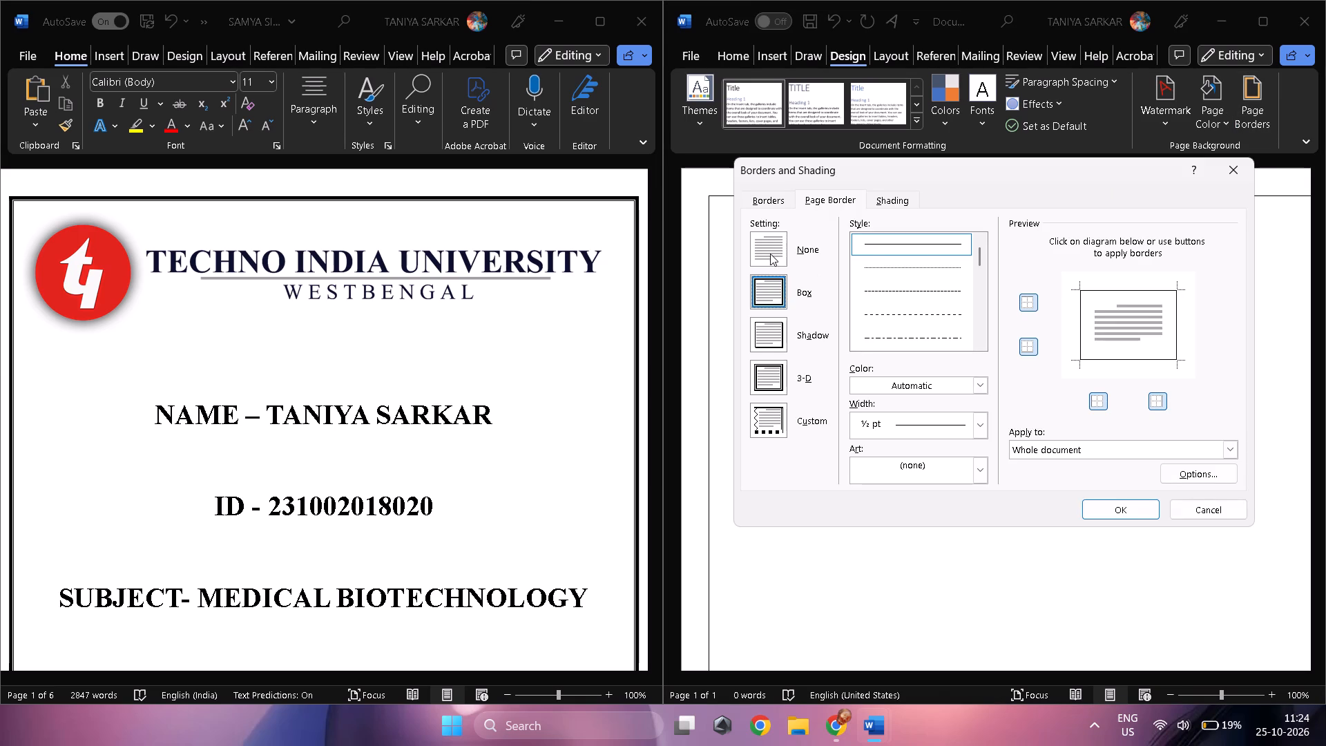
click(765, 337)
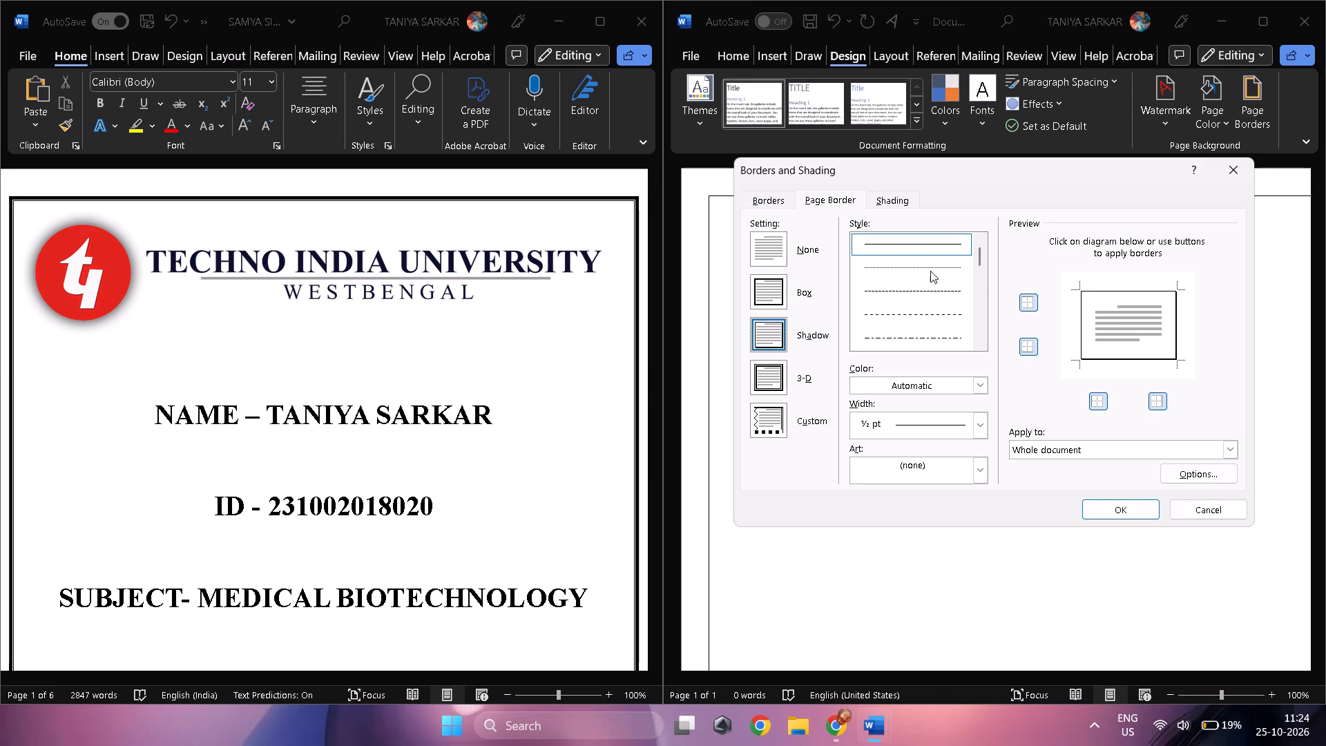
click(979, 275)
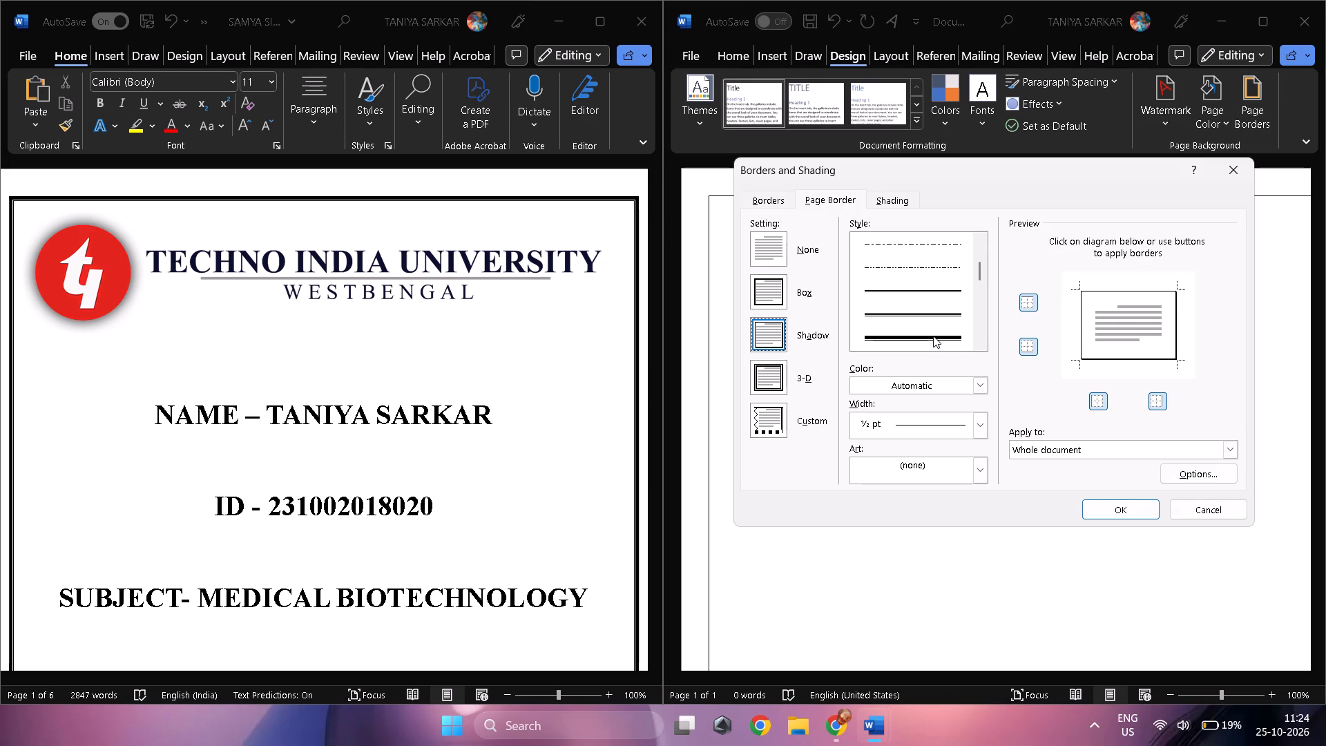
click(948, 338)
click(1127, 504)
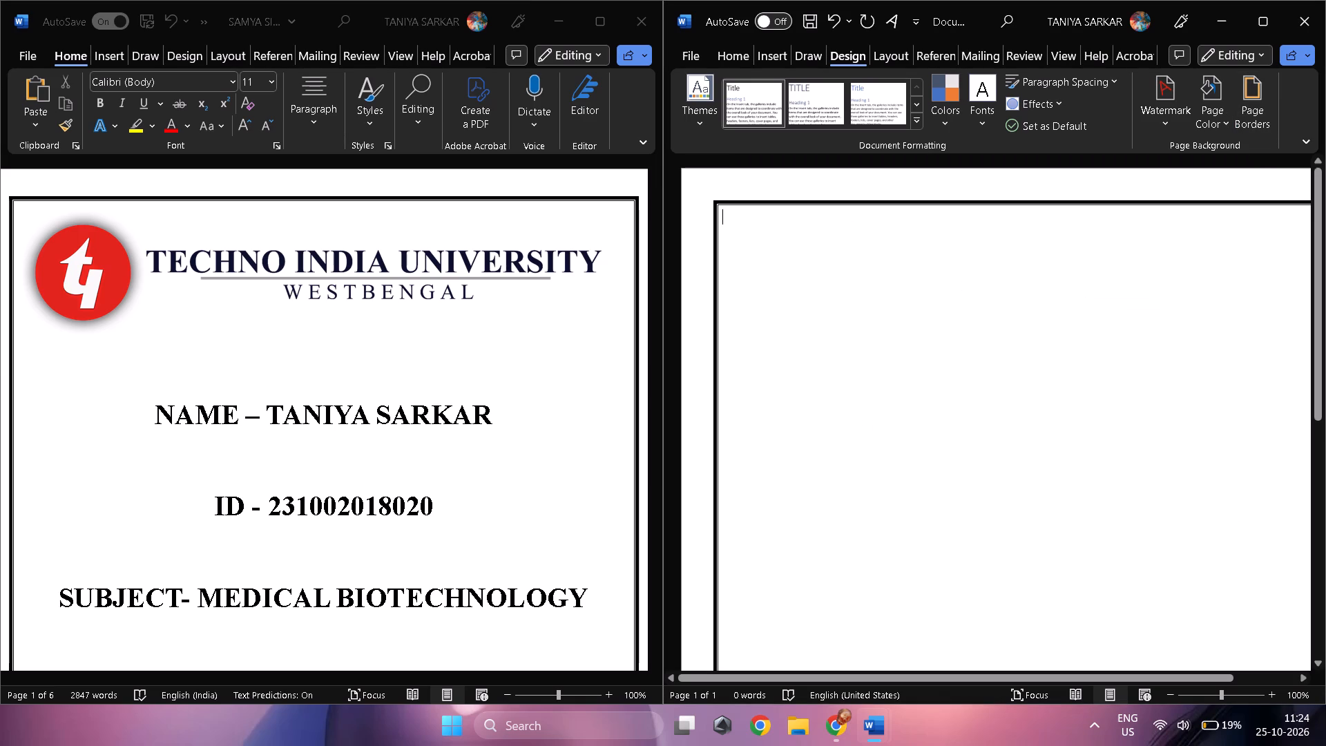
Copy the Techno India University logo picture from the SAMYA SIR ASSIGNMENT cover page into the top of the new document.
ctrl+scroll(473, 380, down, 4)
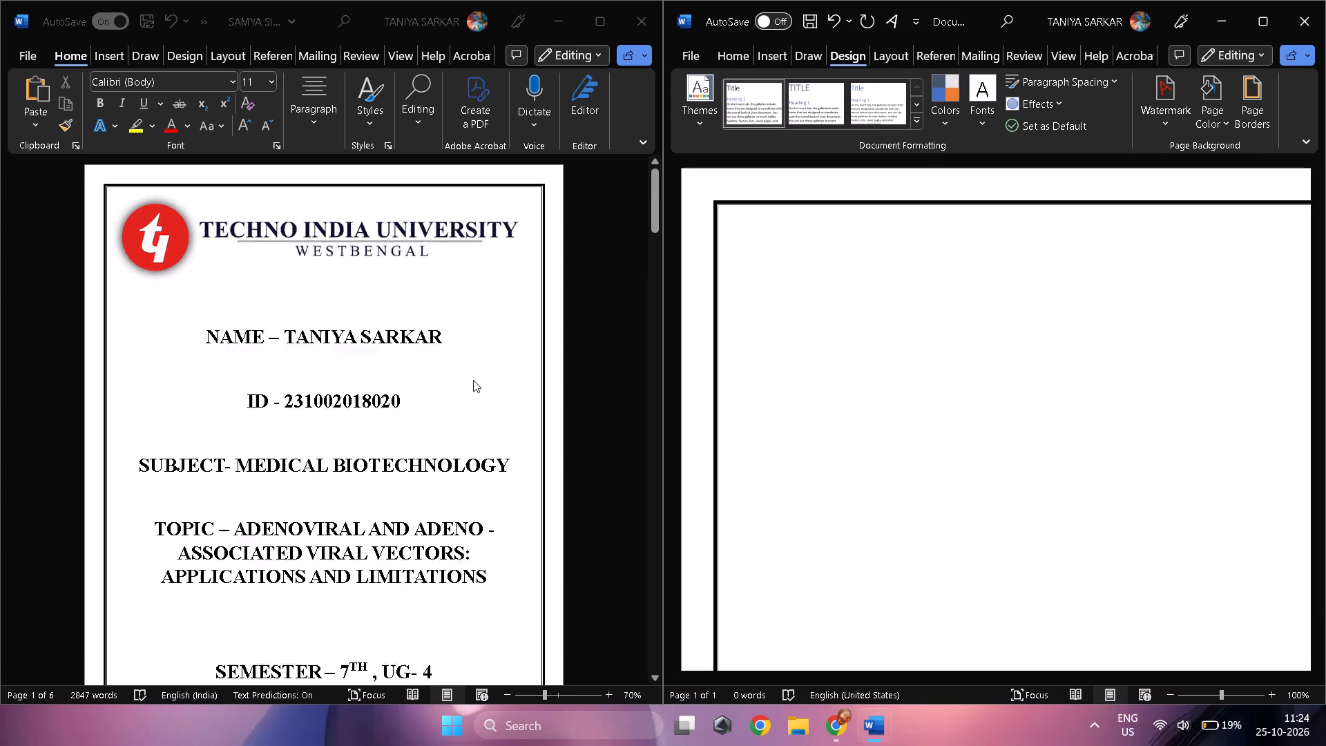
click(376, 227)
click(376, 227)
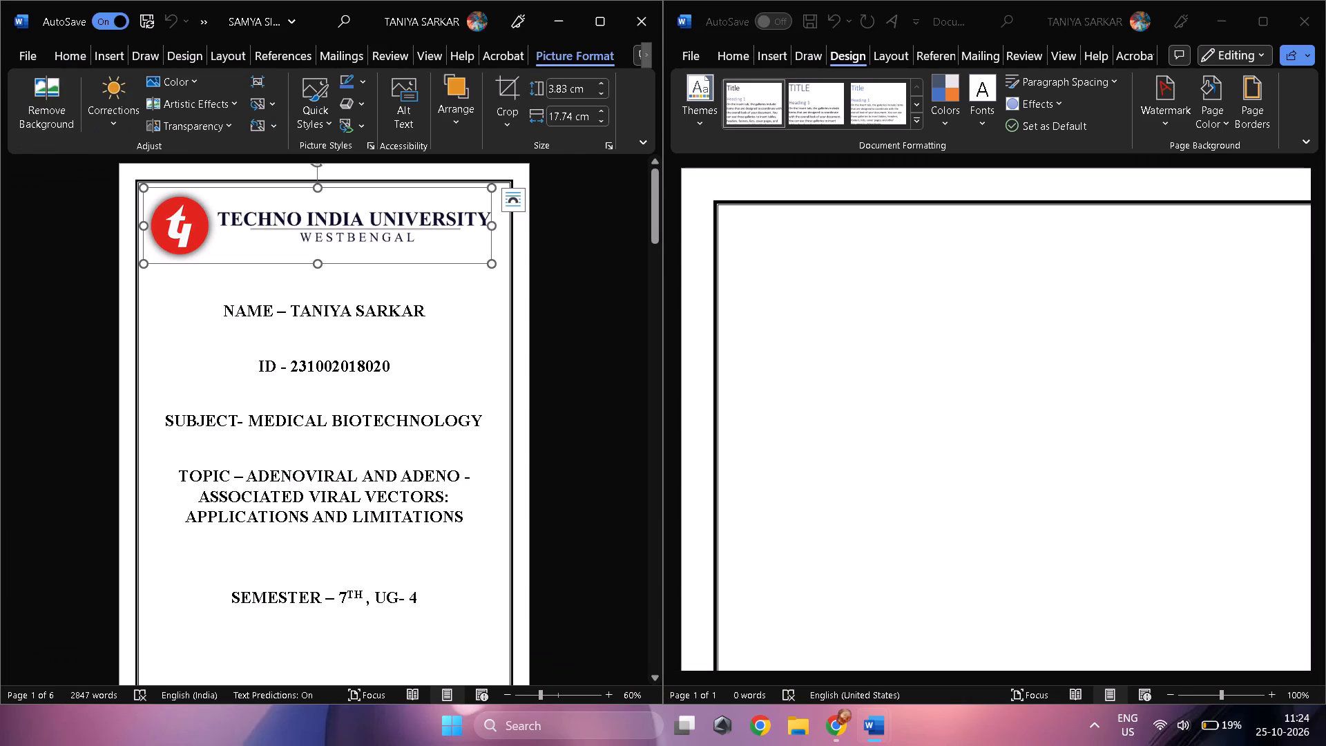
right_click(376, 227)
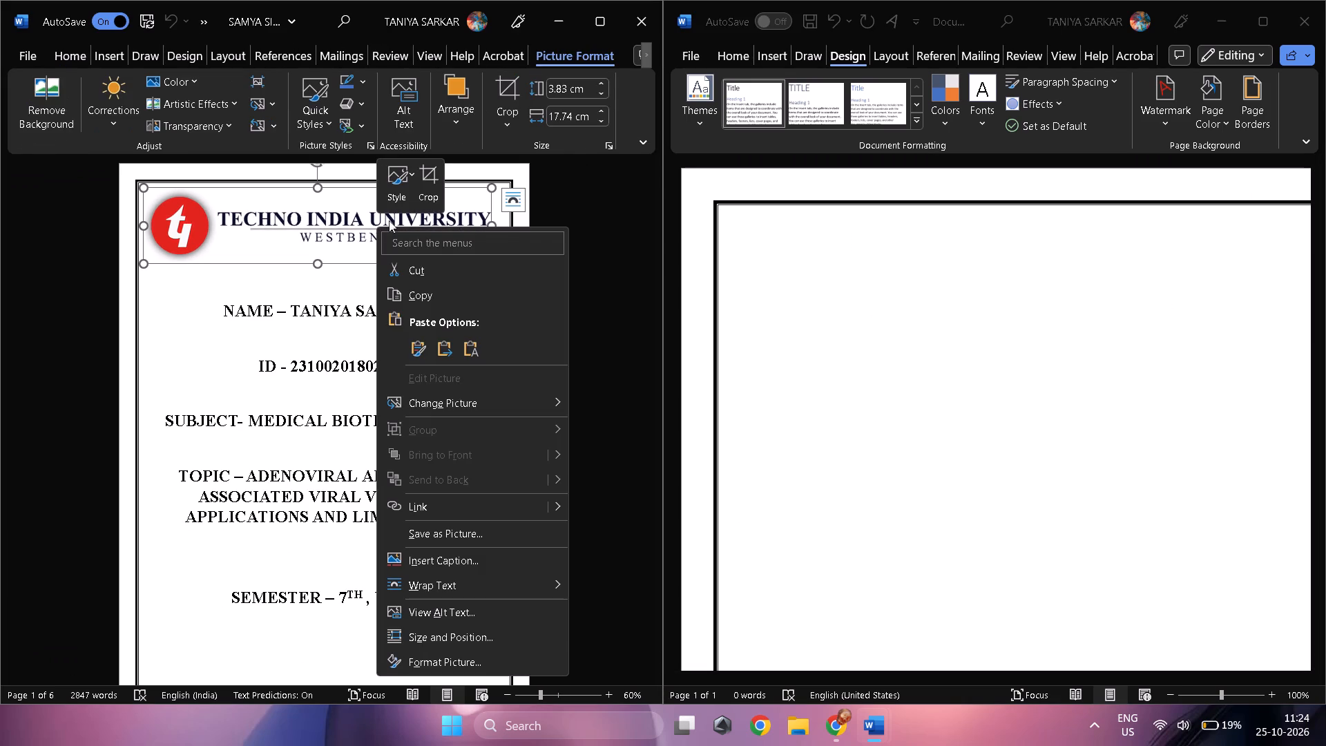
click(472, 298)
click(806, 257)
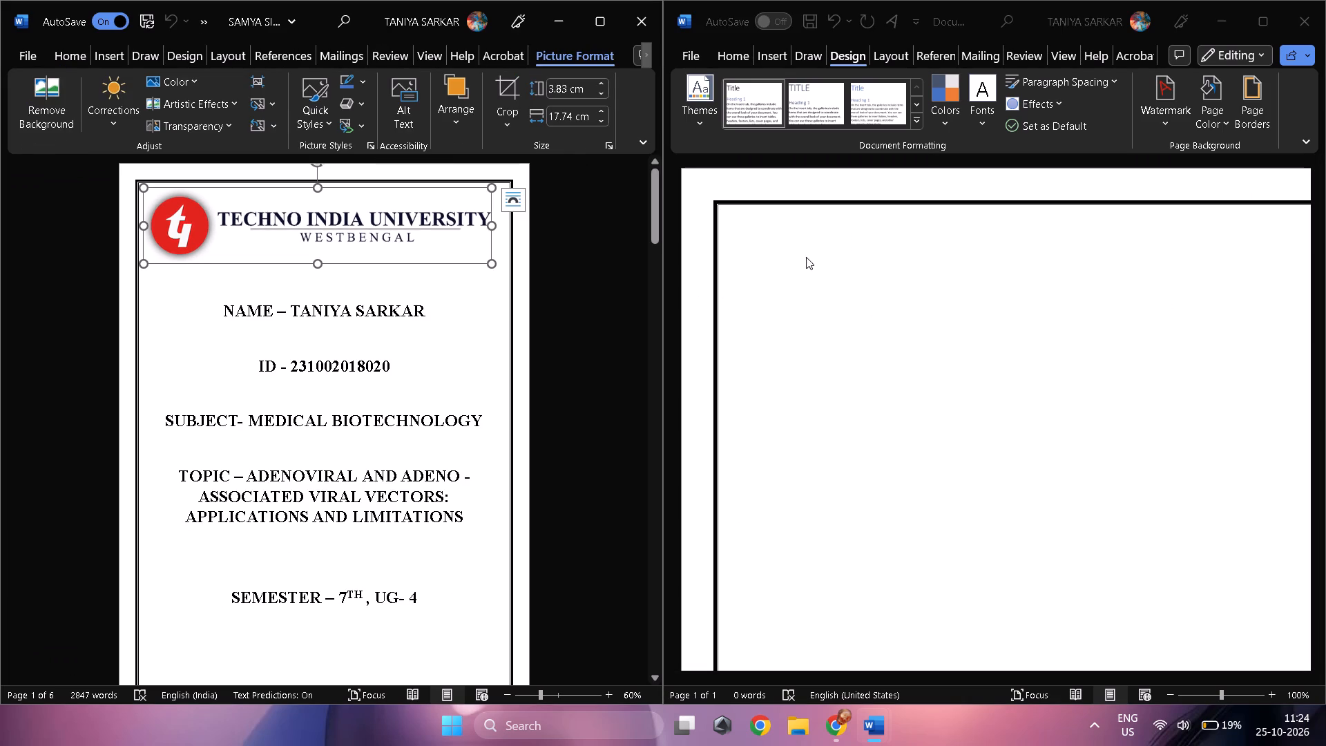
ctrl+scroll(806, 257, down, 3)
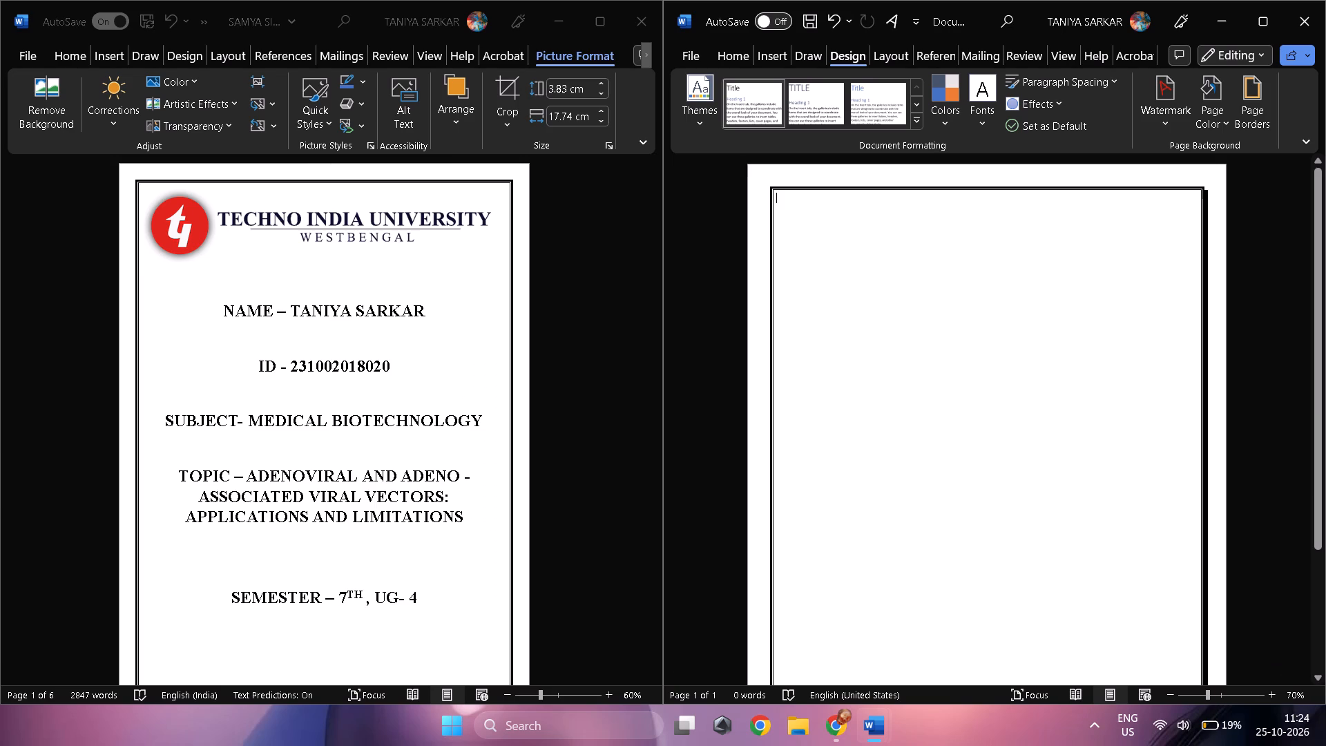
click(721, 53)
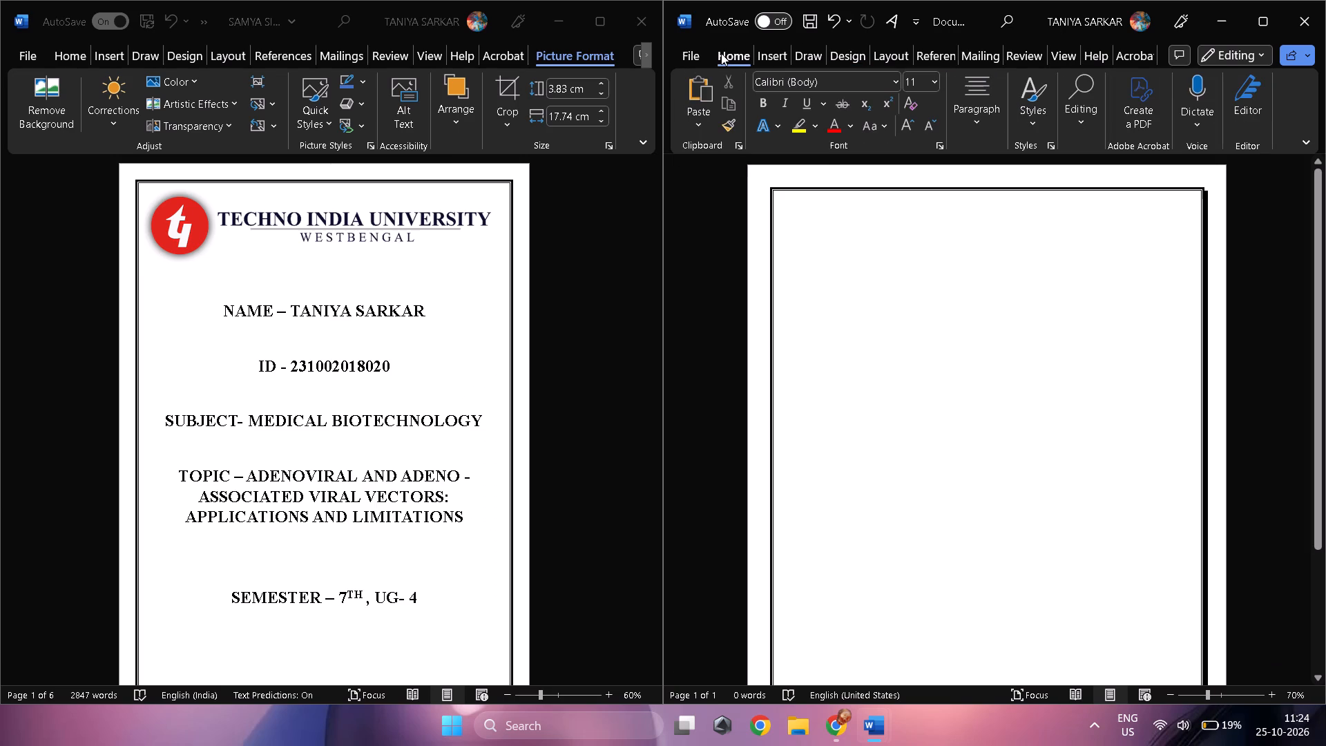
click(847, 229)
key(ctrl+v)
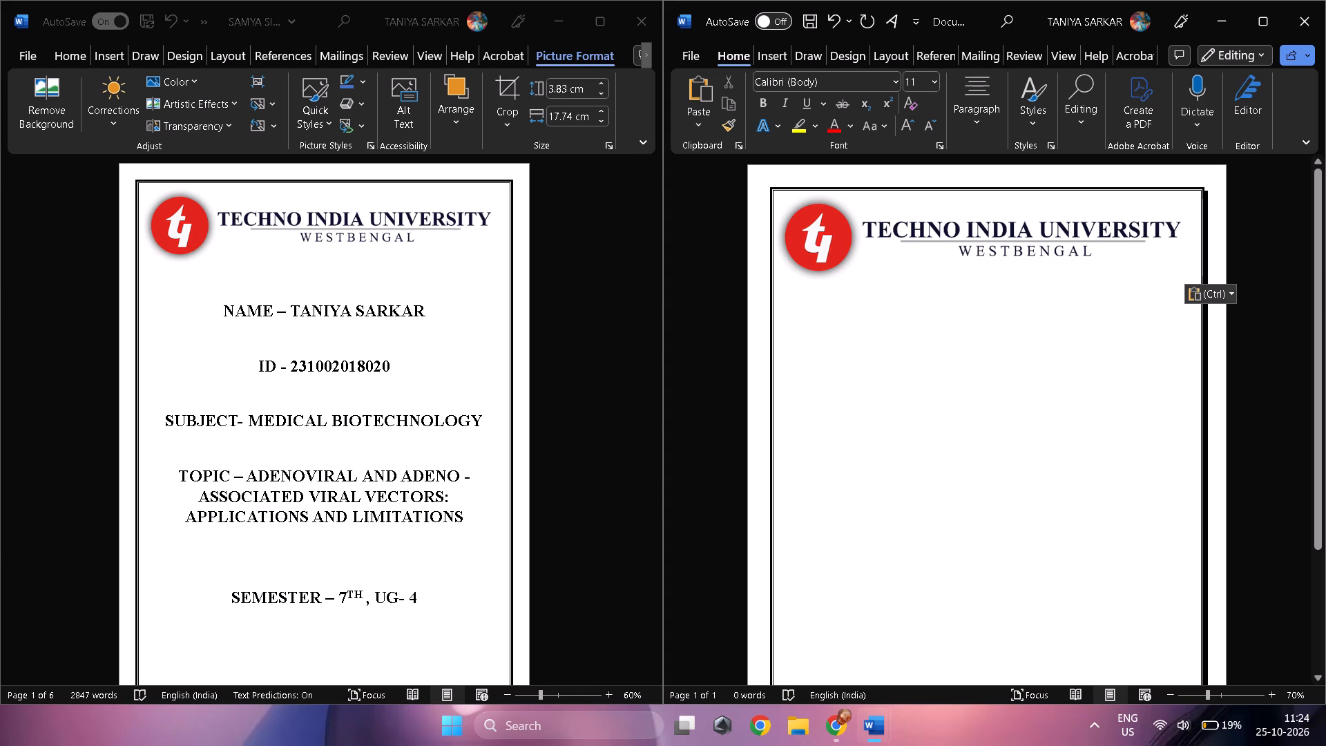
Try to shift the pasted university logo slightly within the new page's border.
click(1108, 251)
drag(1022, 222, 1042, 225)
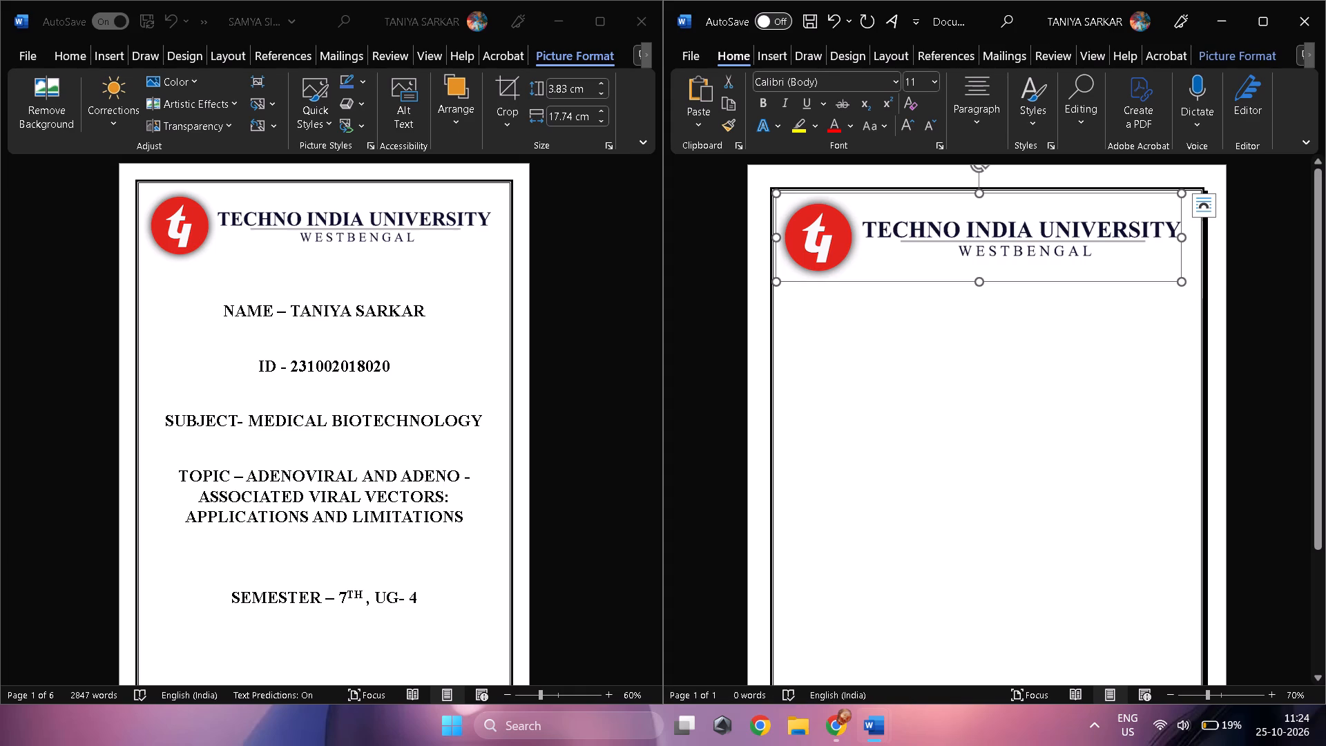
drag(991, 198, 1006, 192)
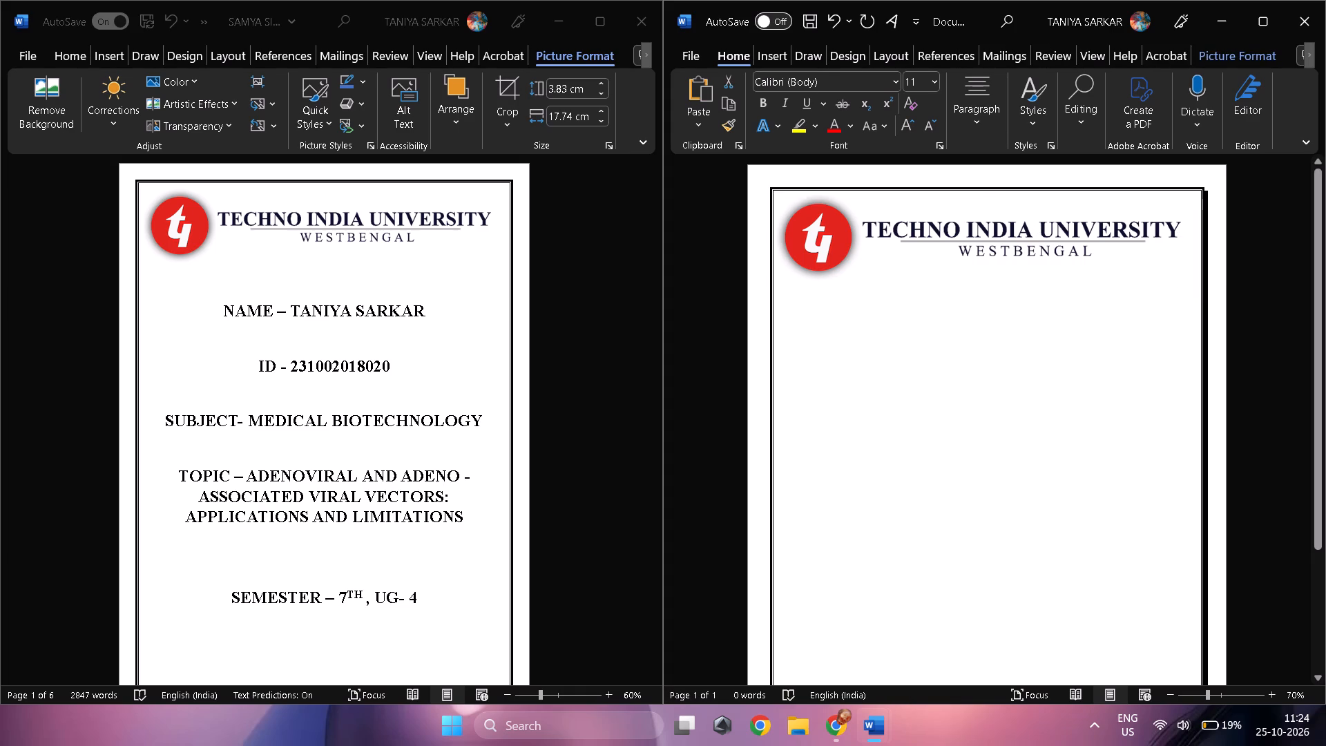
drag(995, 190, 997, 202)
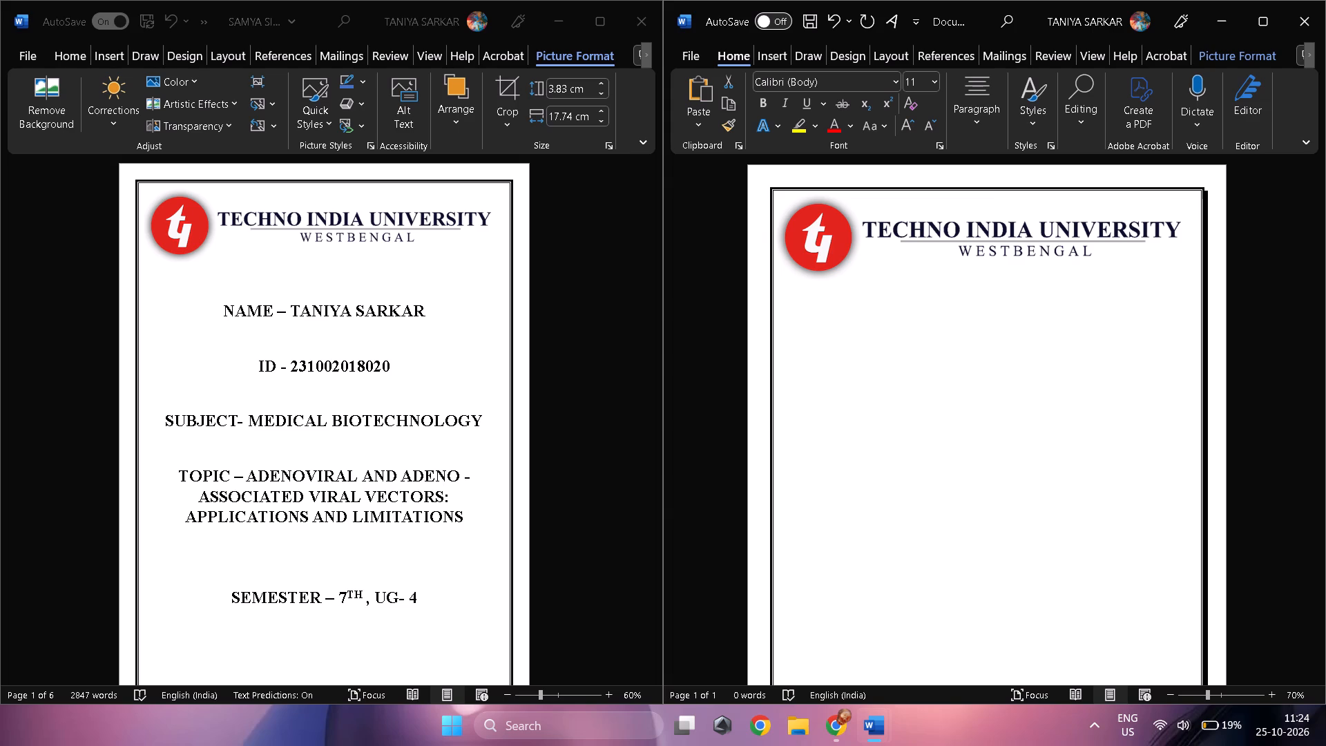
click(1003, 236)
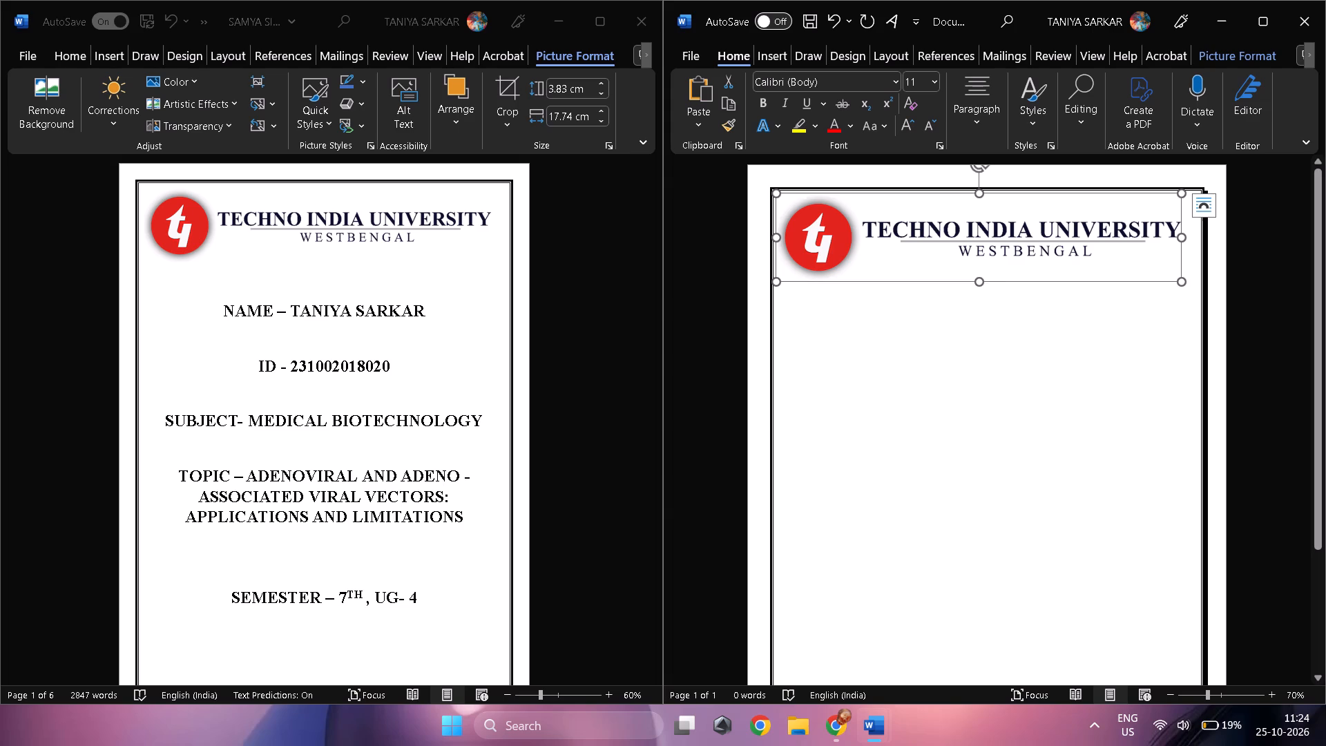
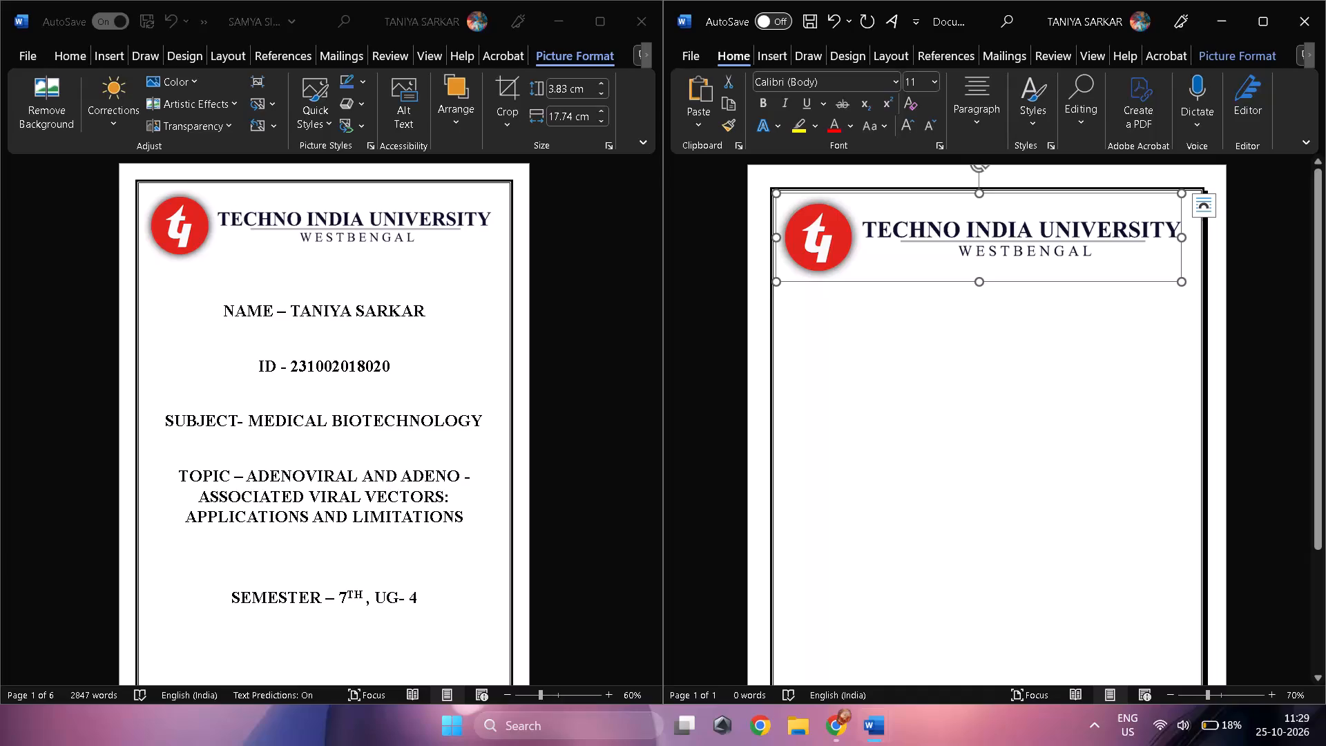
Position the university logo at the top centre of the new page with square text wrapping.
drag(988, 196, 1015, 197)
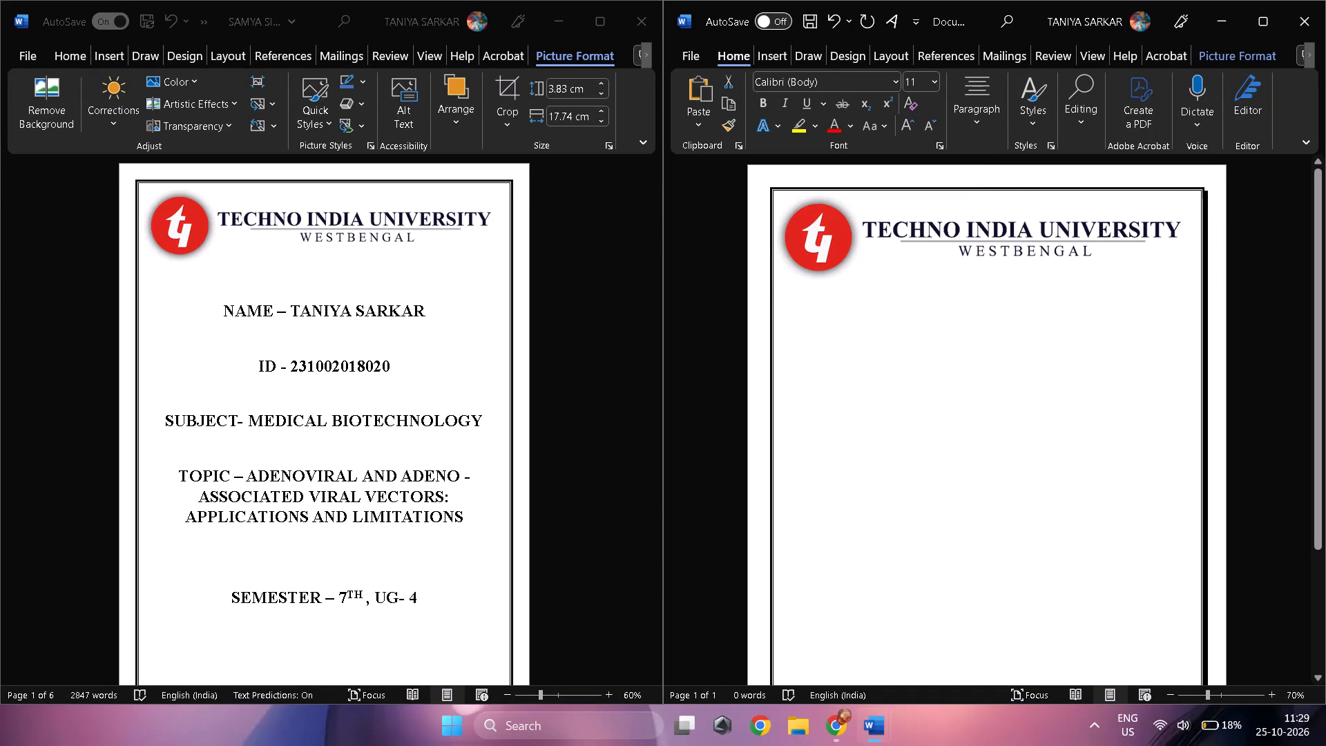
click(1251, 57)
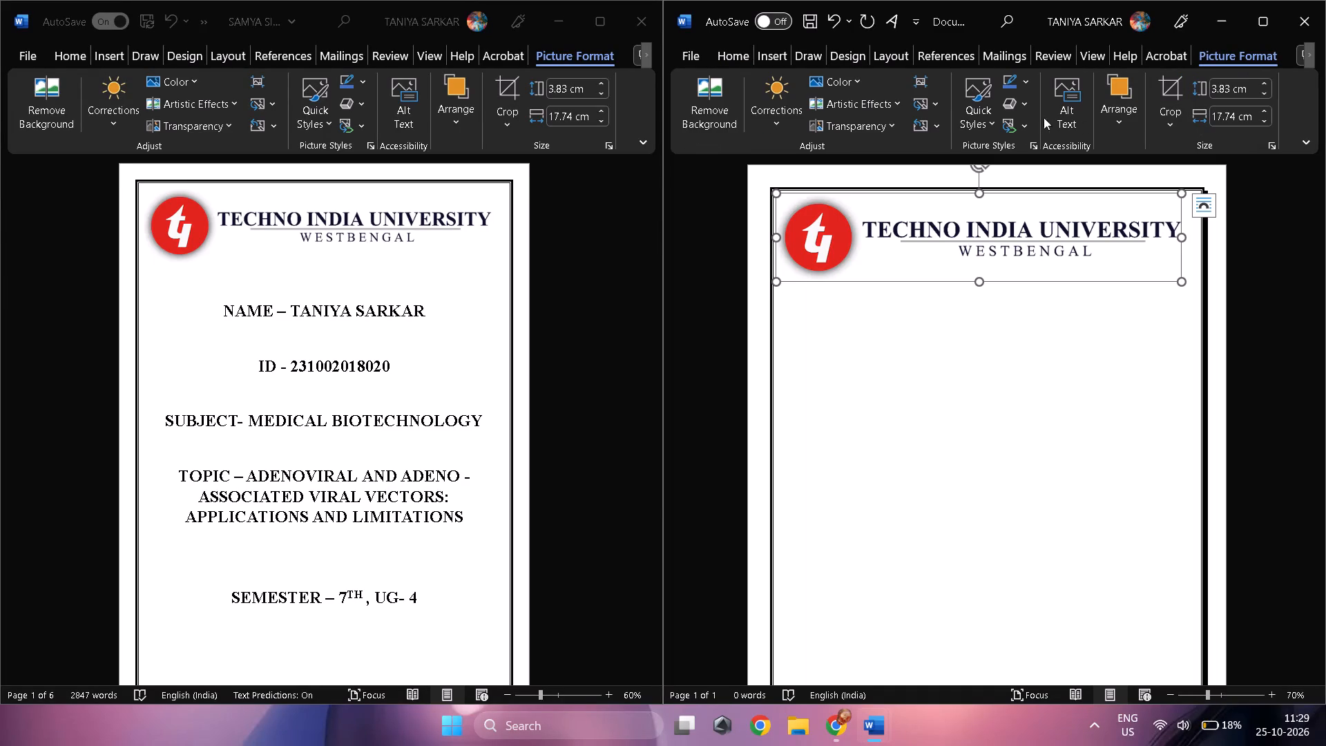
click(1123, 129)
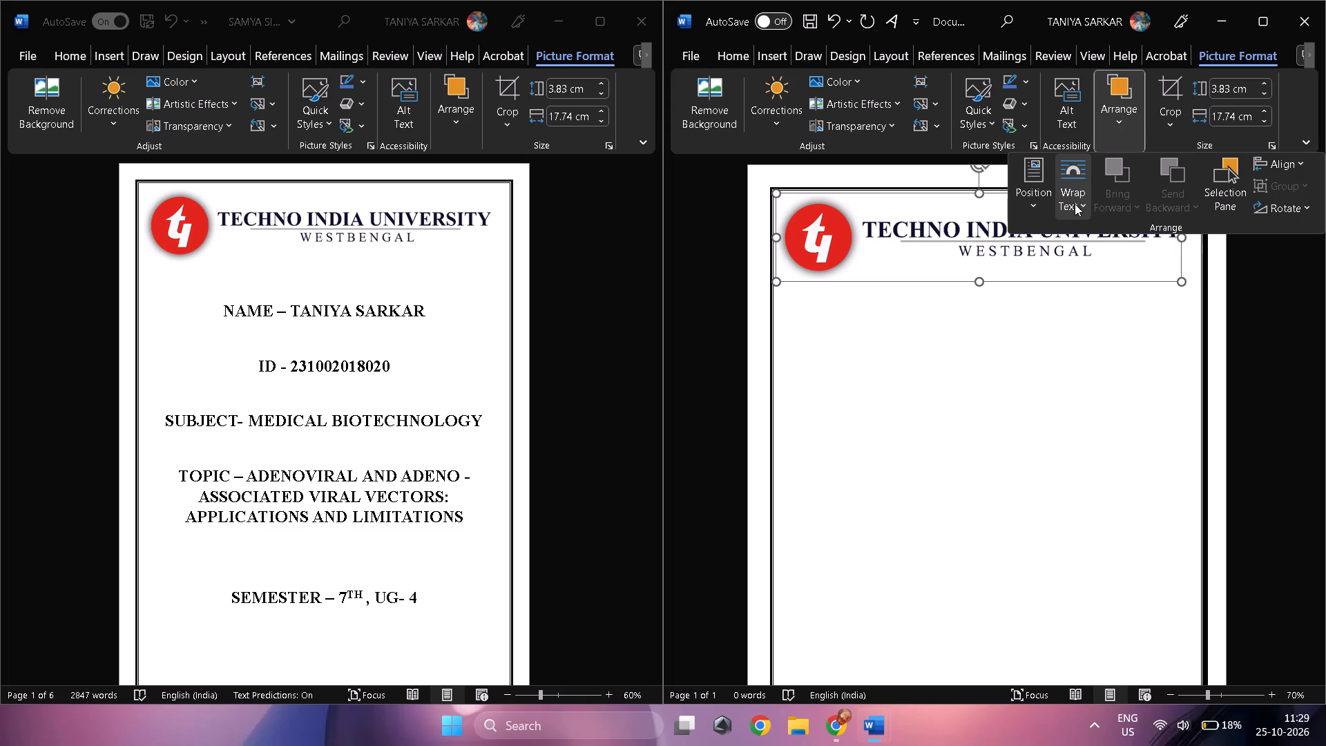
click(1036, 200)
click(1092, 351)
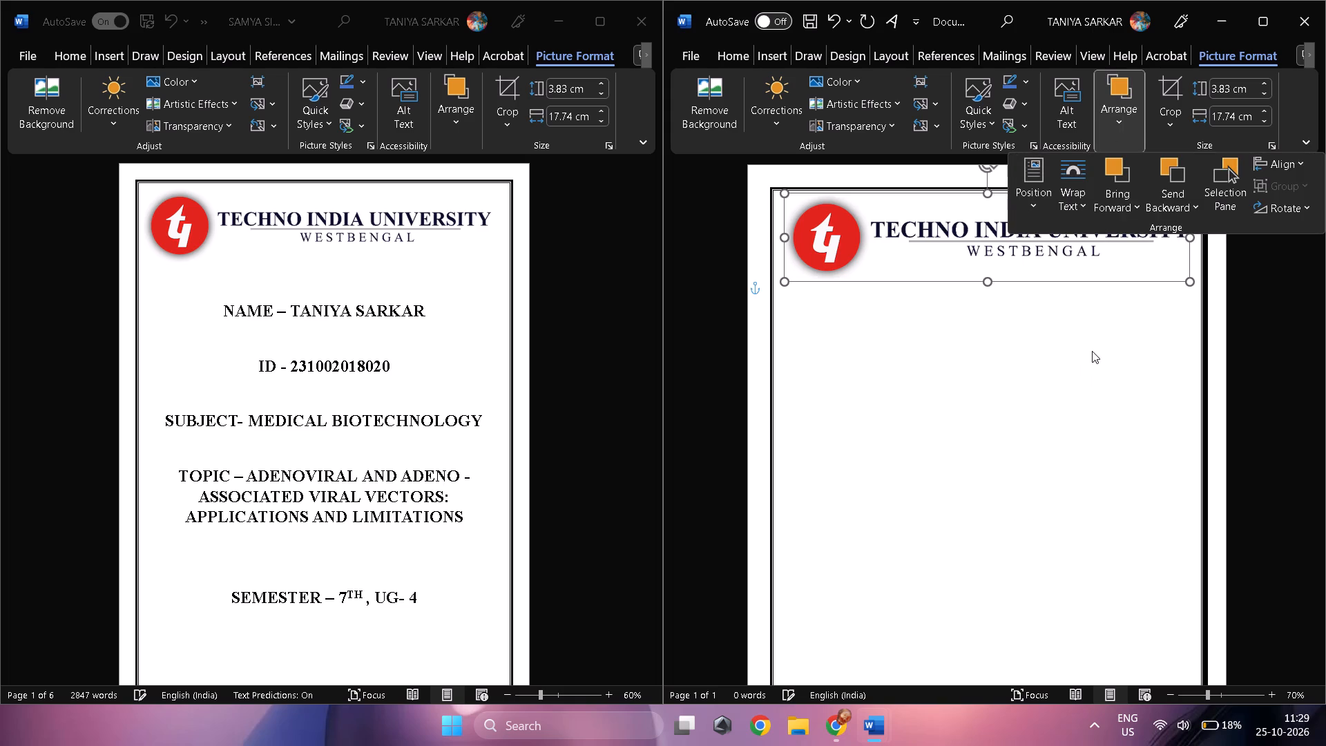
click(1308, 328)
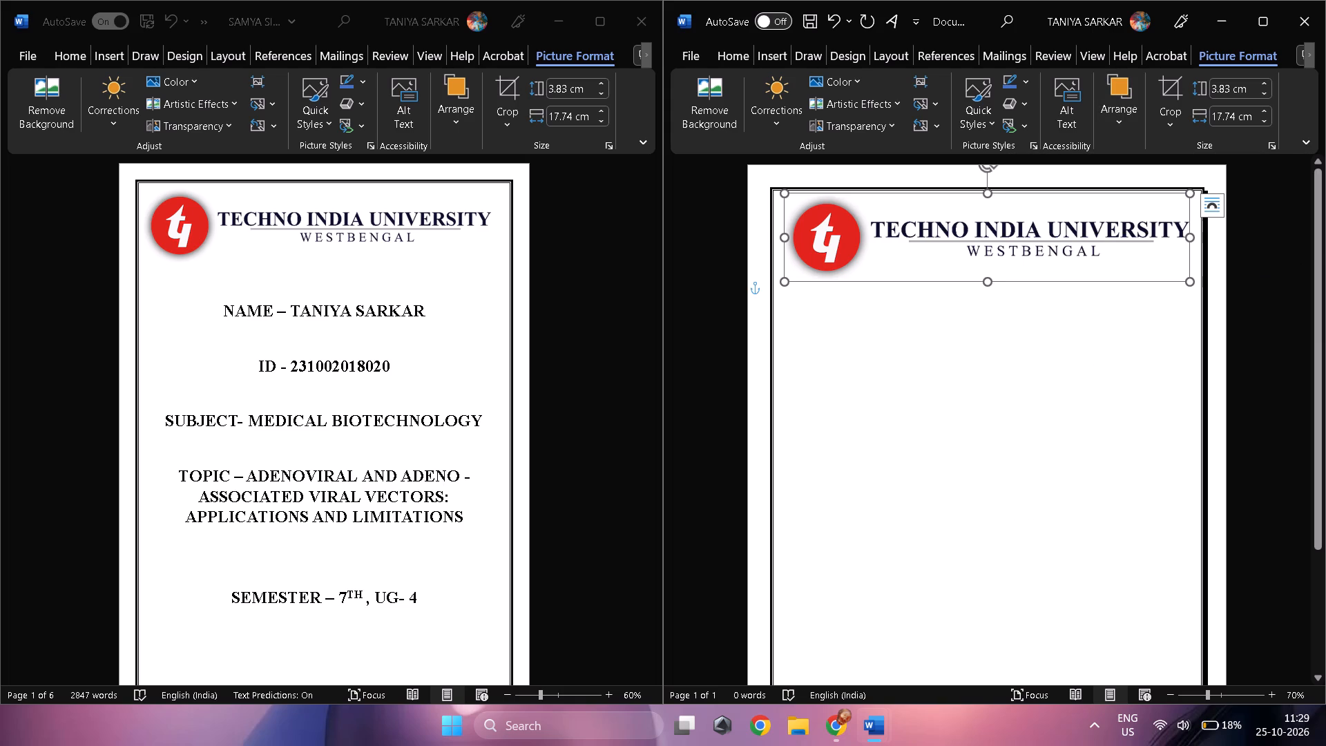
Nudge the university logo very slightly within the new page's border, then deselect it.
drag(1012, 216, 1013, 222)
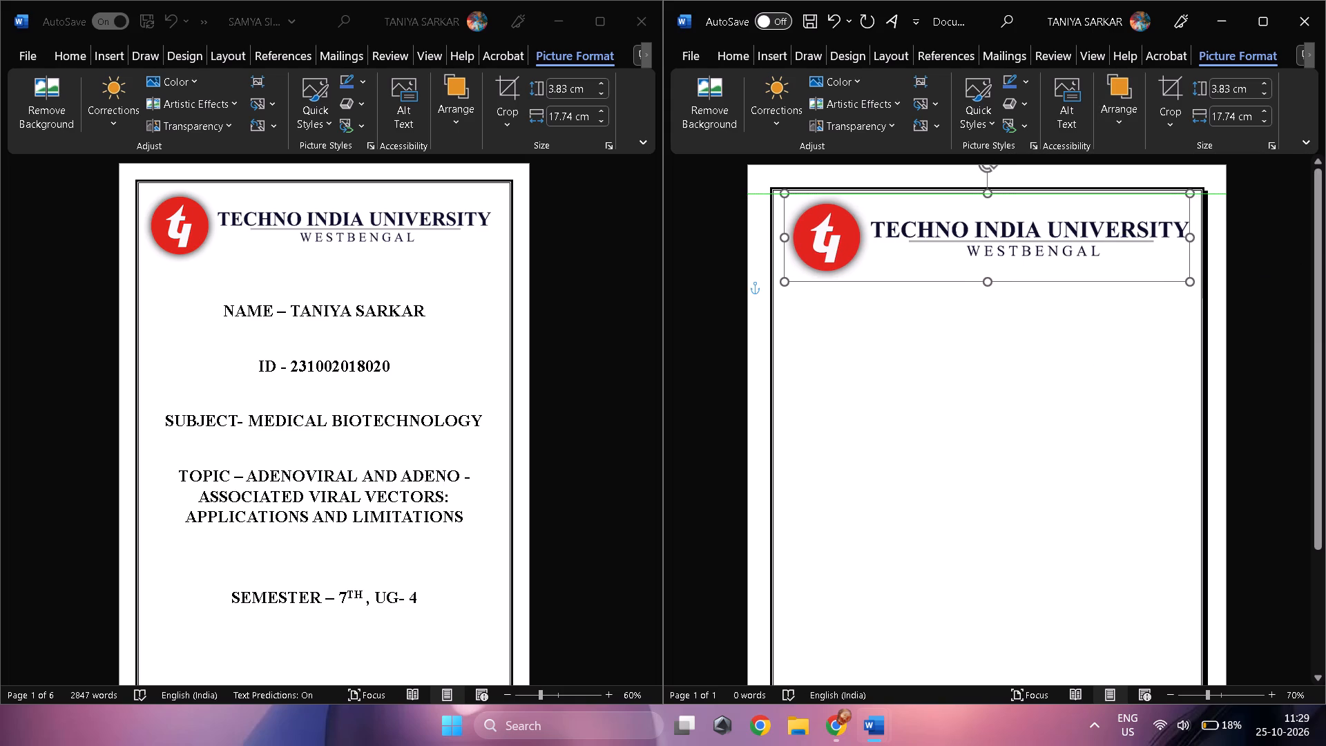
drag(1013, 222, 1014, 222)
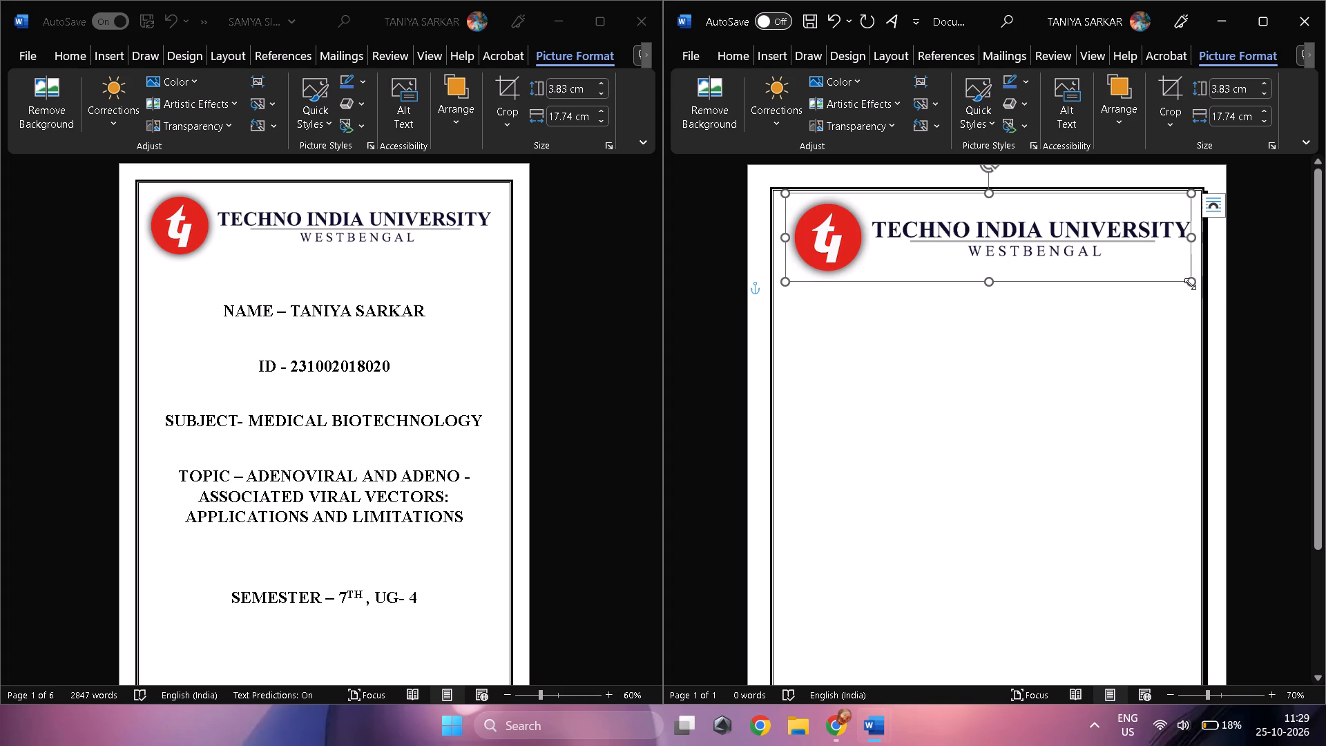
click(1252, 290)
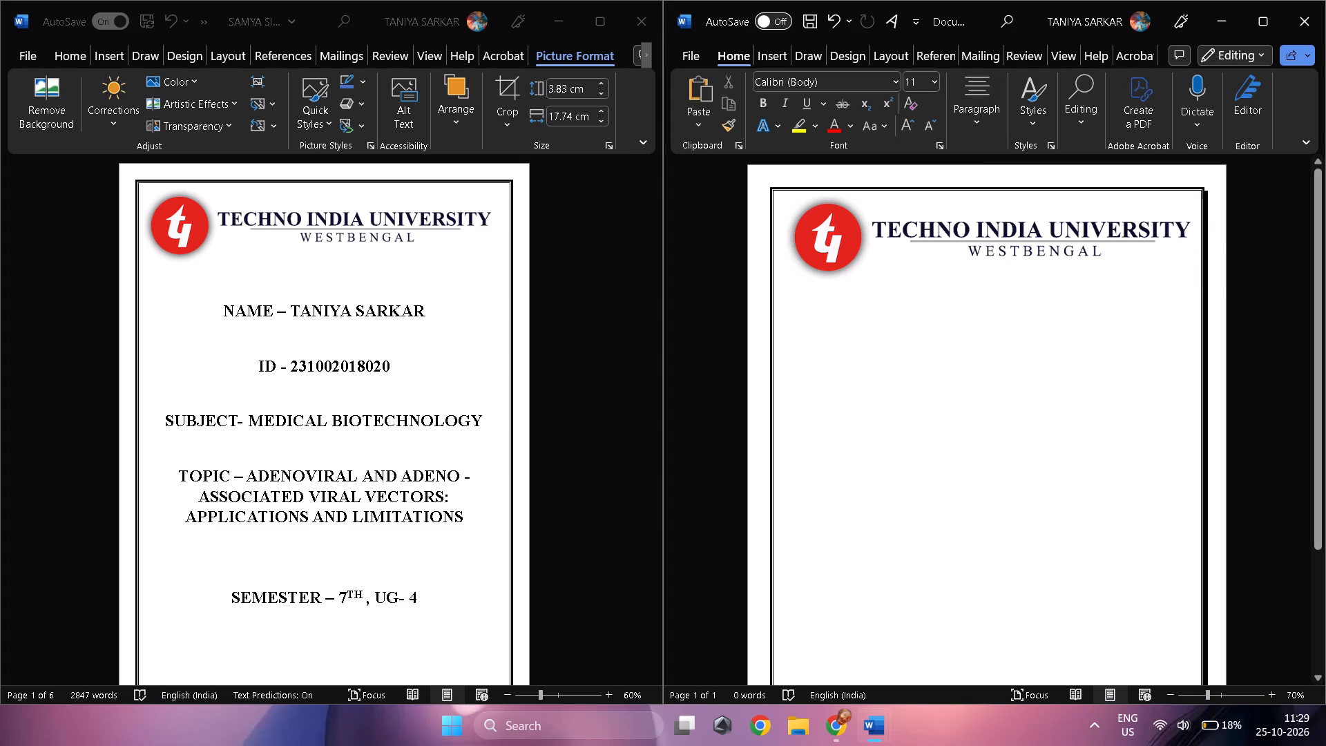
Check the font and size of the NAME line on the SAMYA SIR ASSIGNMENT cover page.
ctrl+scroll(1104, 294, down, 2)
click(285, 315)
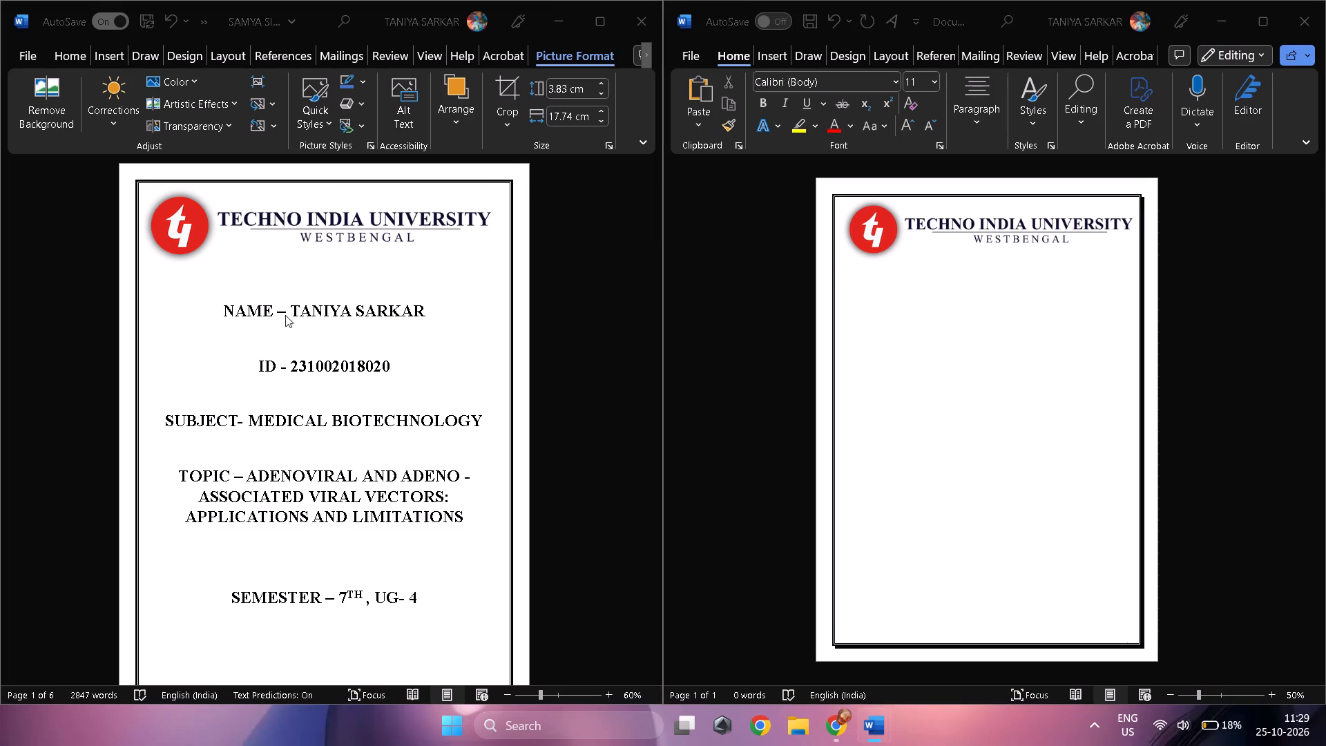
click(280, 316)
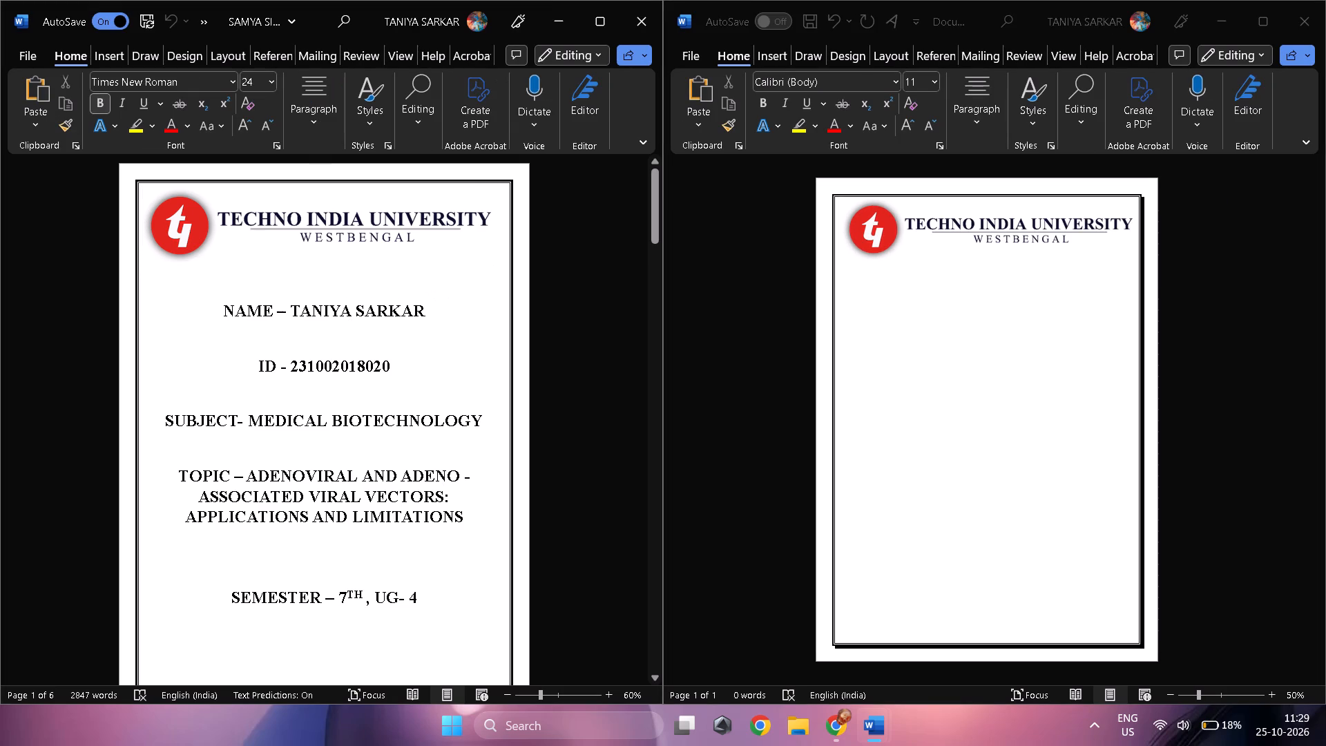
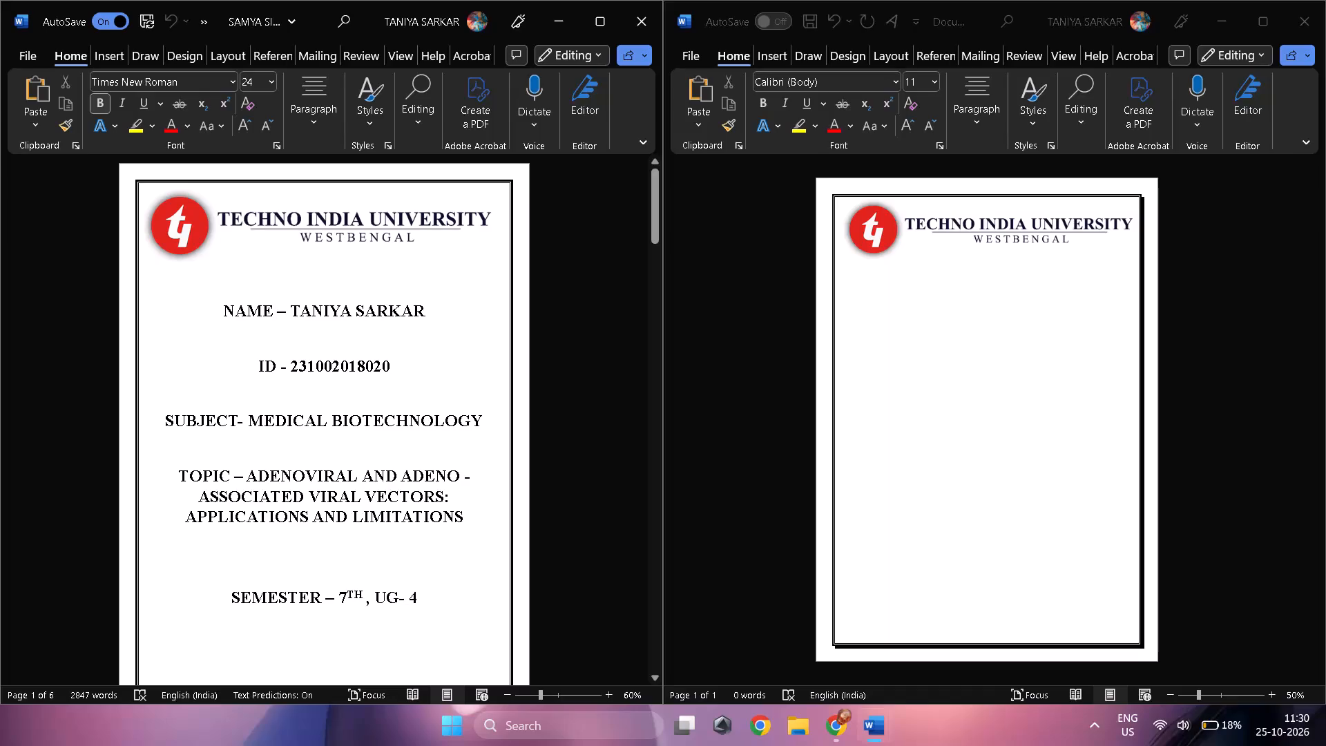
Copy the NAME to SEMESTER text block from the SAMYA SIR ASSIGNMENT cover and paste it, centre-aligned, below the new page's logo.
drag(215, 305, 369, 472)
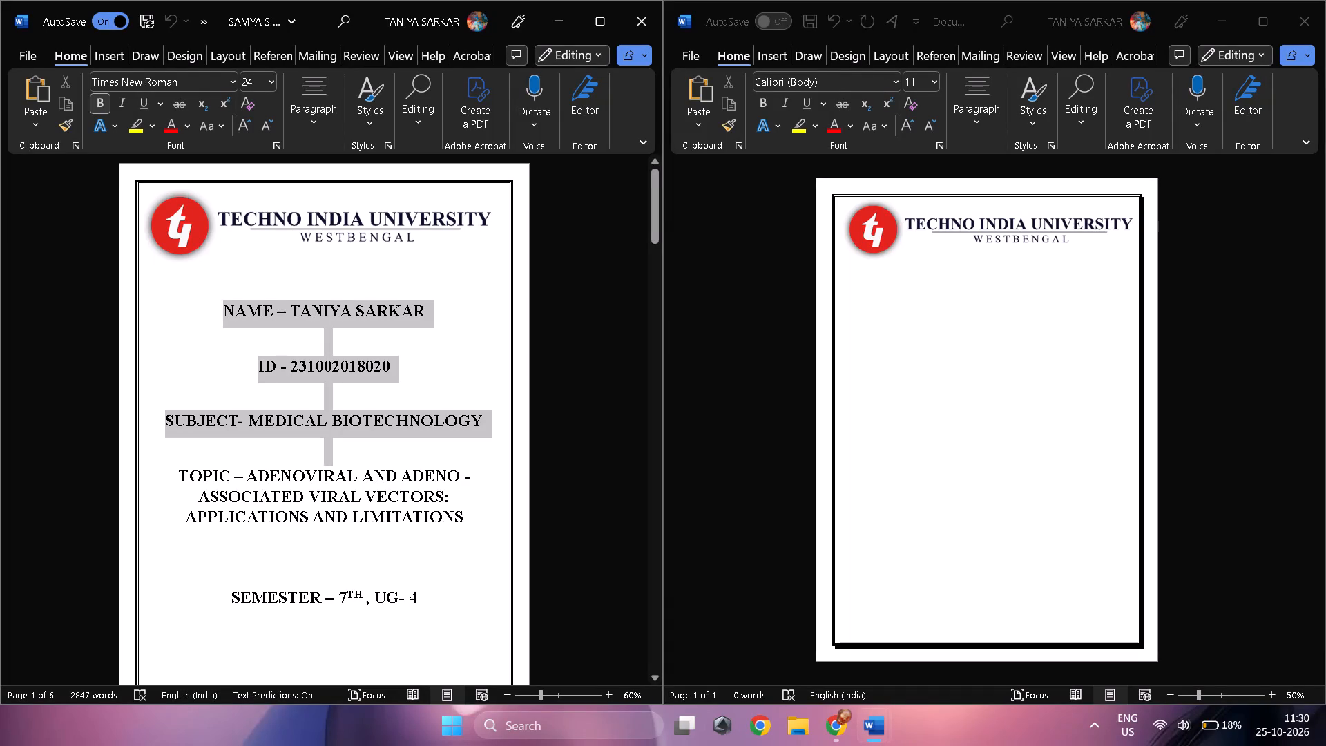
drag(369, 472, 437, 630)
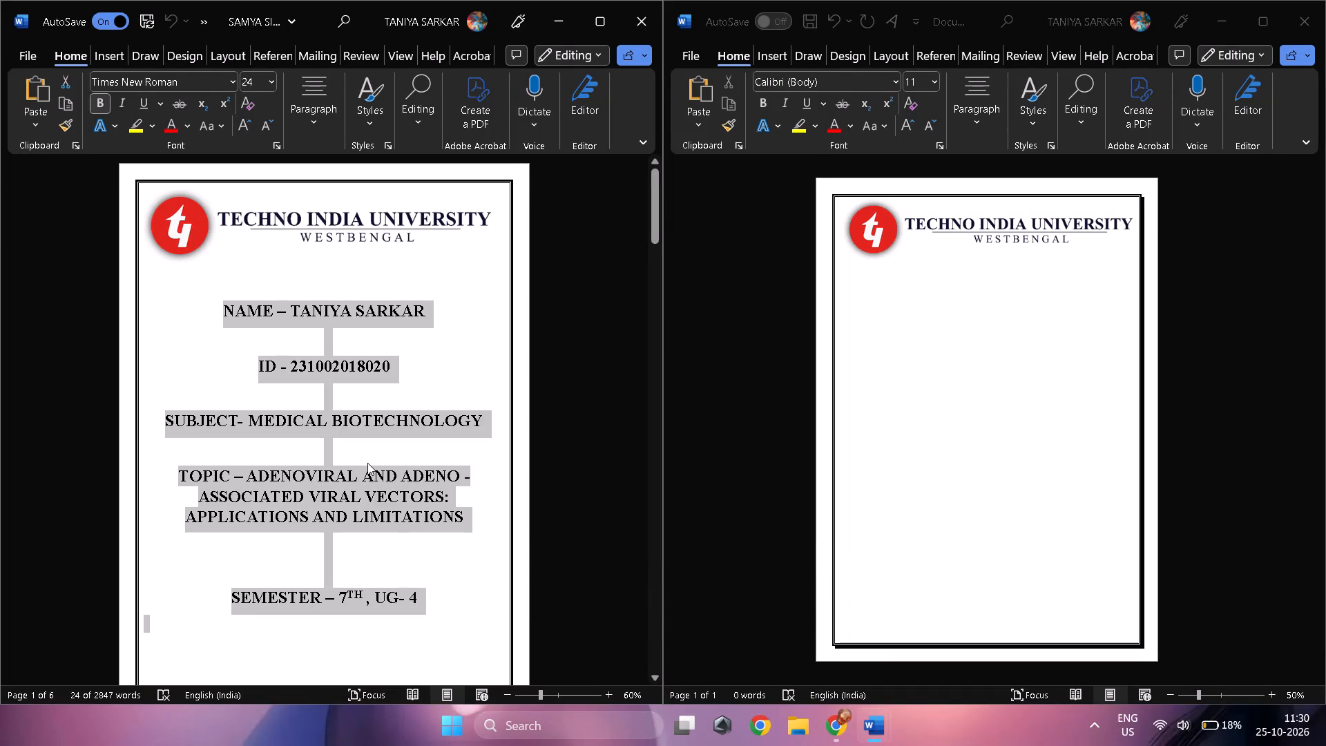
right_click(376, 497)
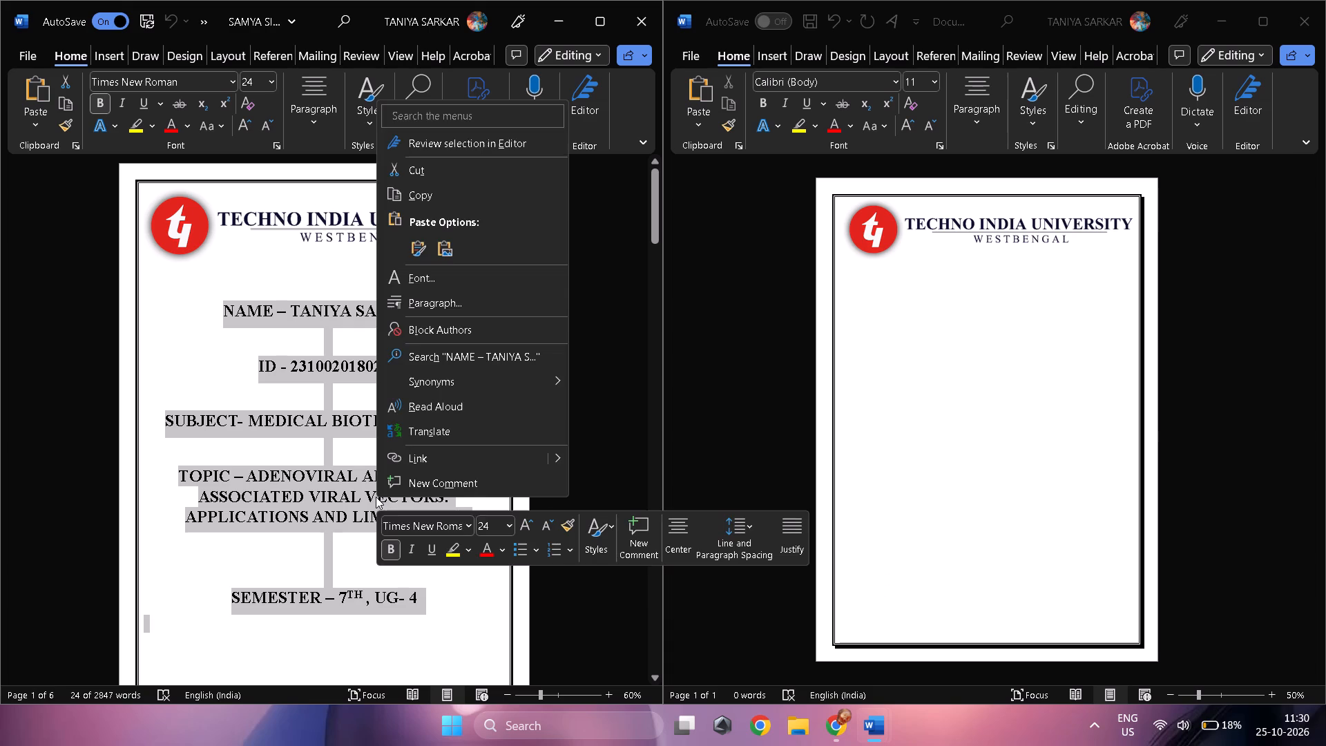
click(463, 199)
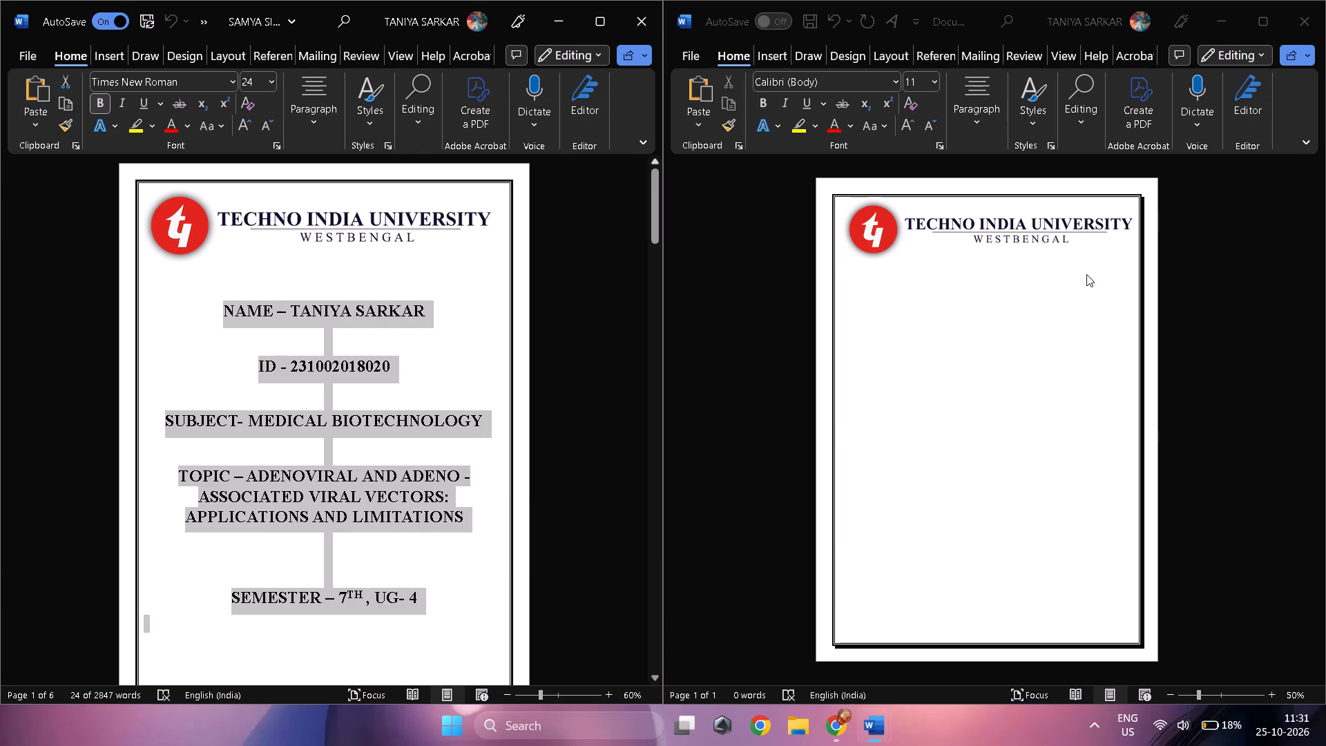
click(1006, 309)
click(985, 303)
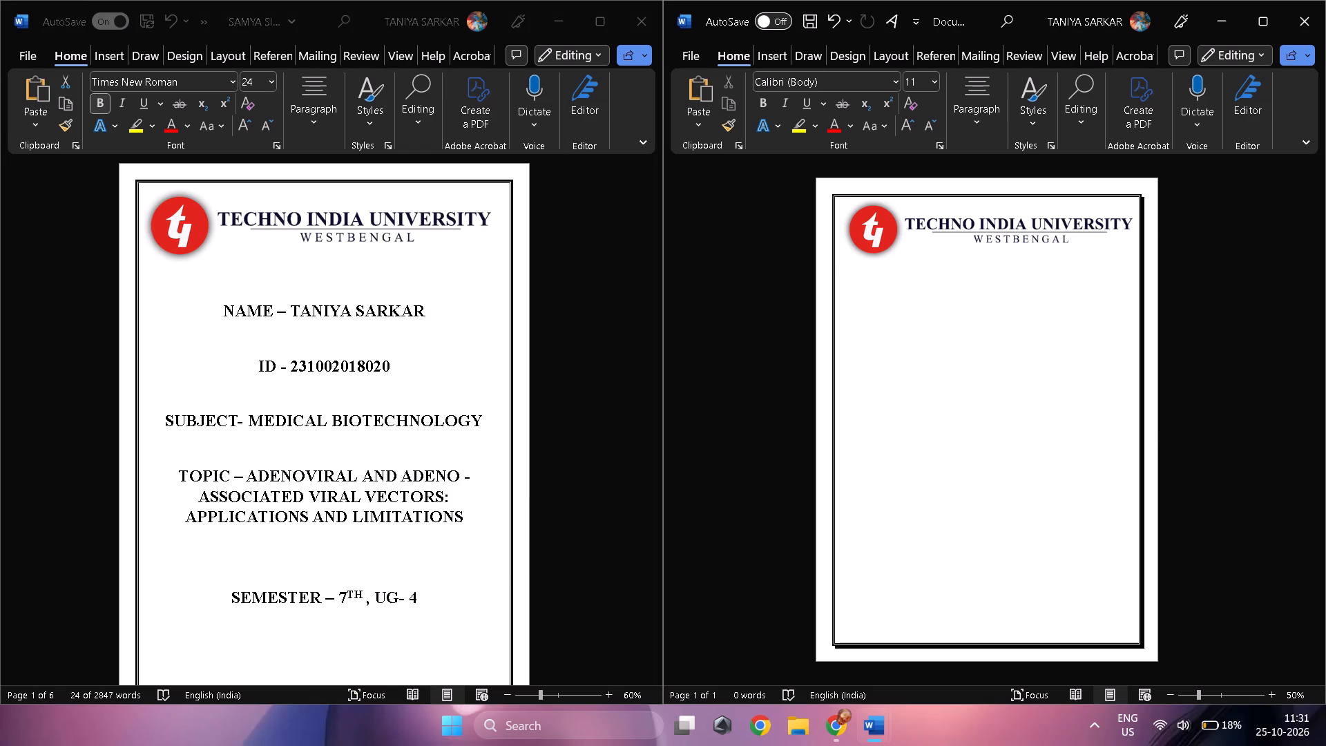
key(Return)
click(971, 117)
click(983, 200)
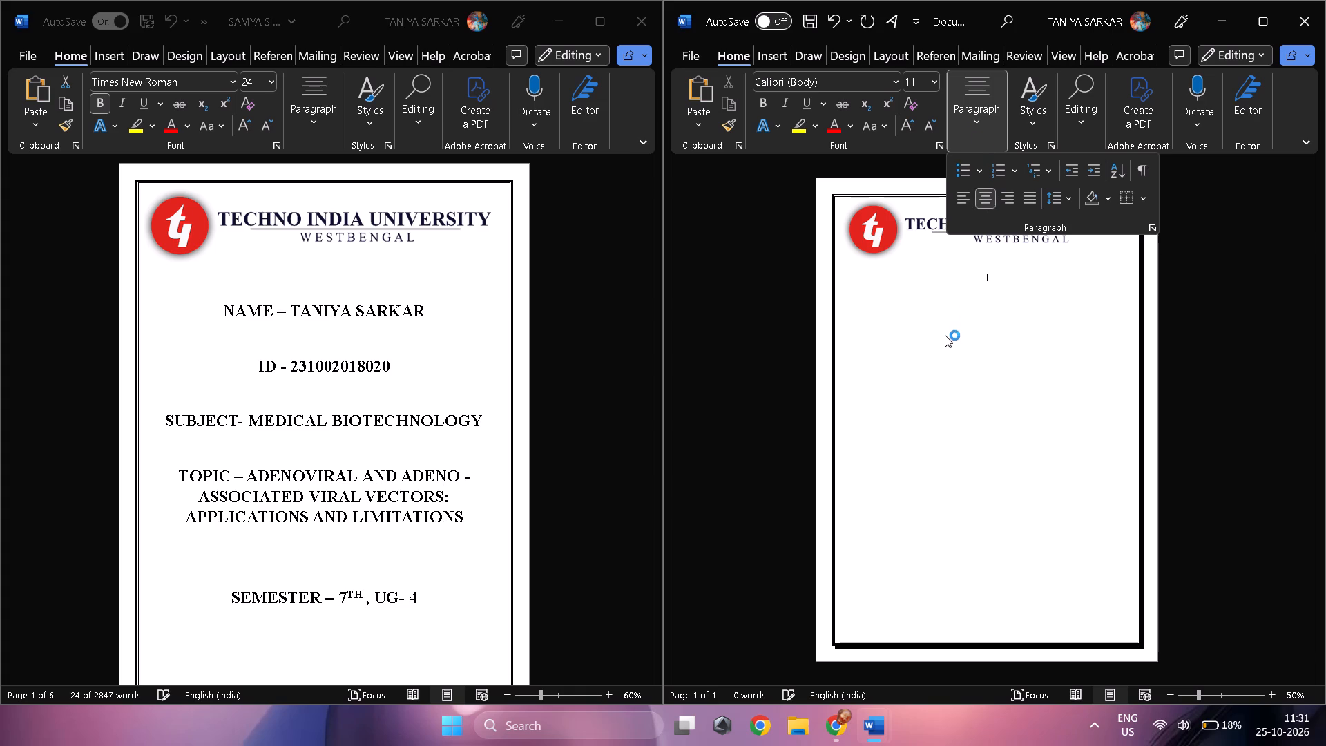
key(ctrl+v)
click(1204, 296)
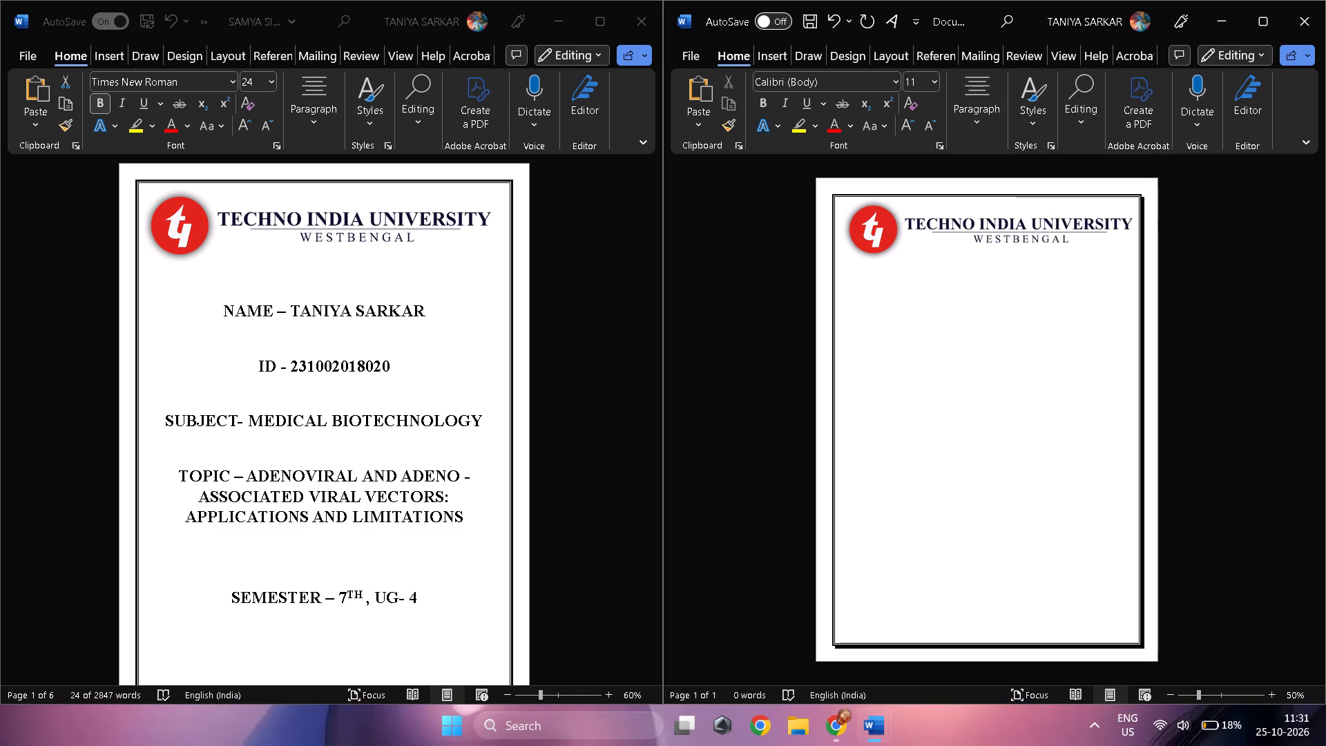
click(979, 283)
key(ctrl+v)
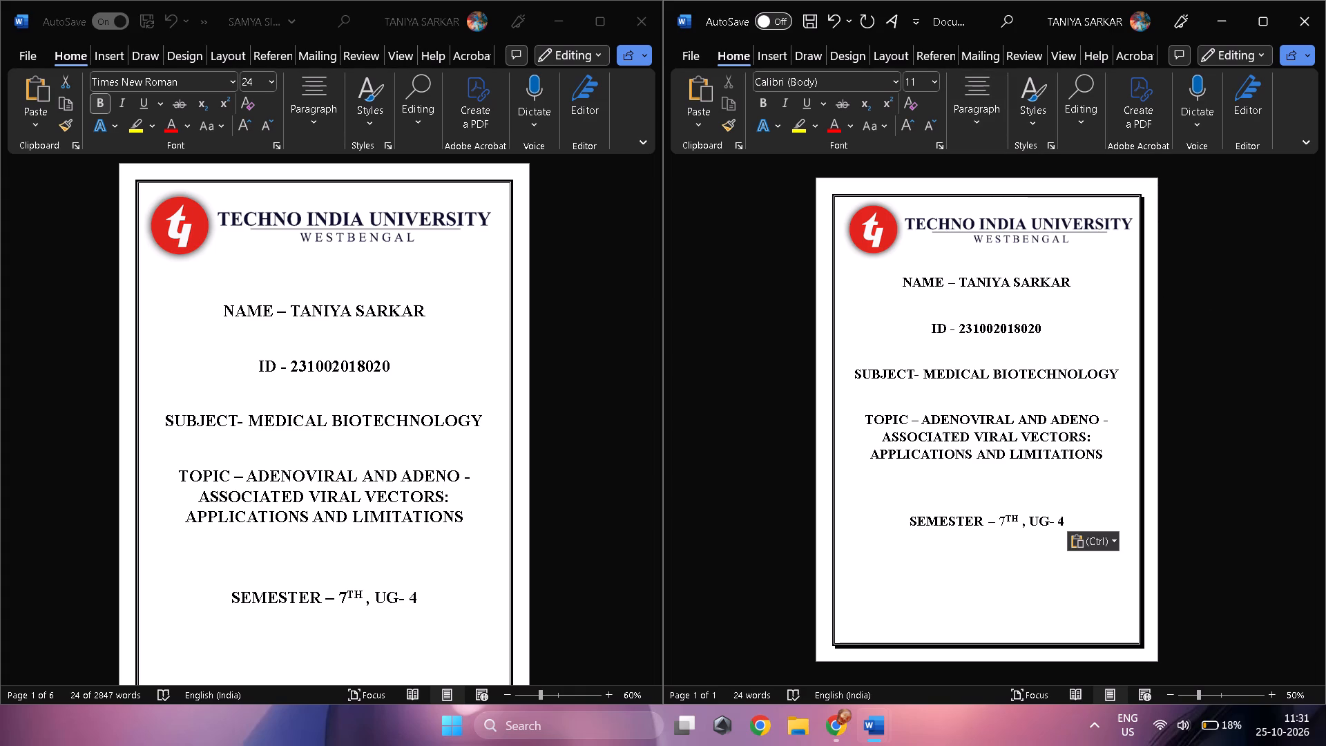
Close the SAMYA SIR ASSIGNMENT document.
click(642, 22)
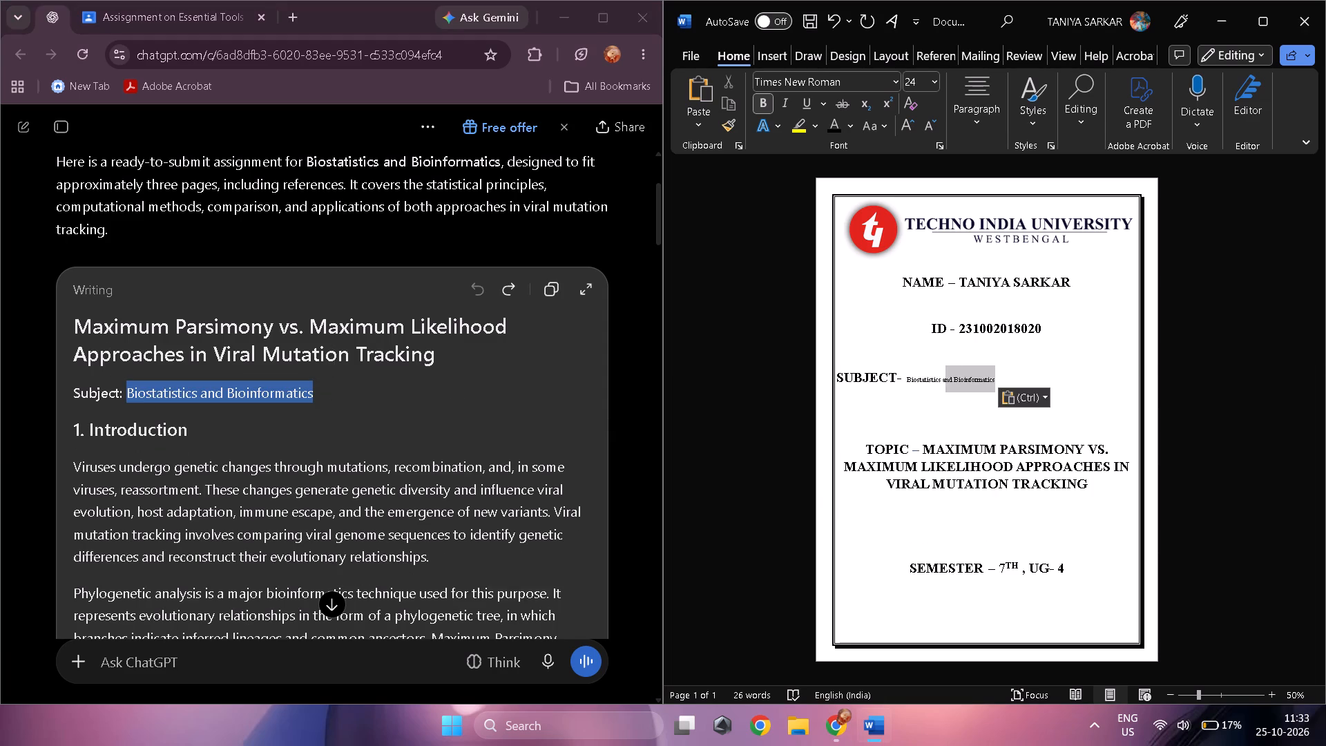
drag(946, 378, 925, 378)
click(932, 79)
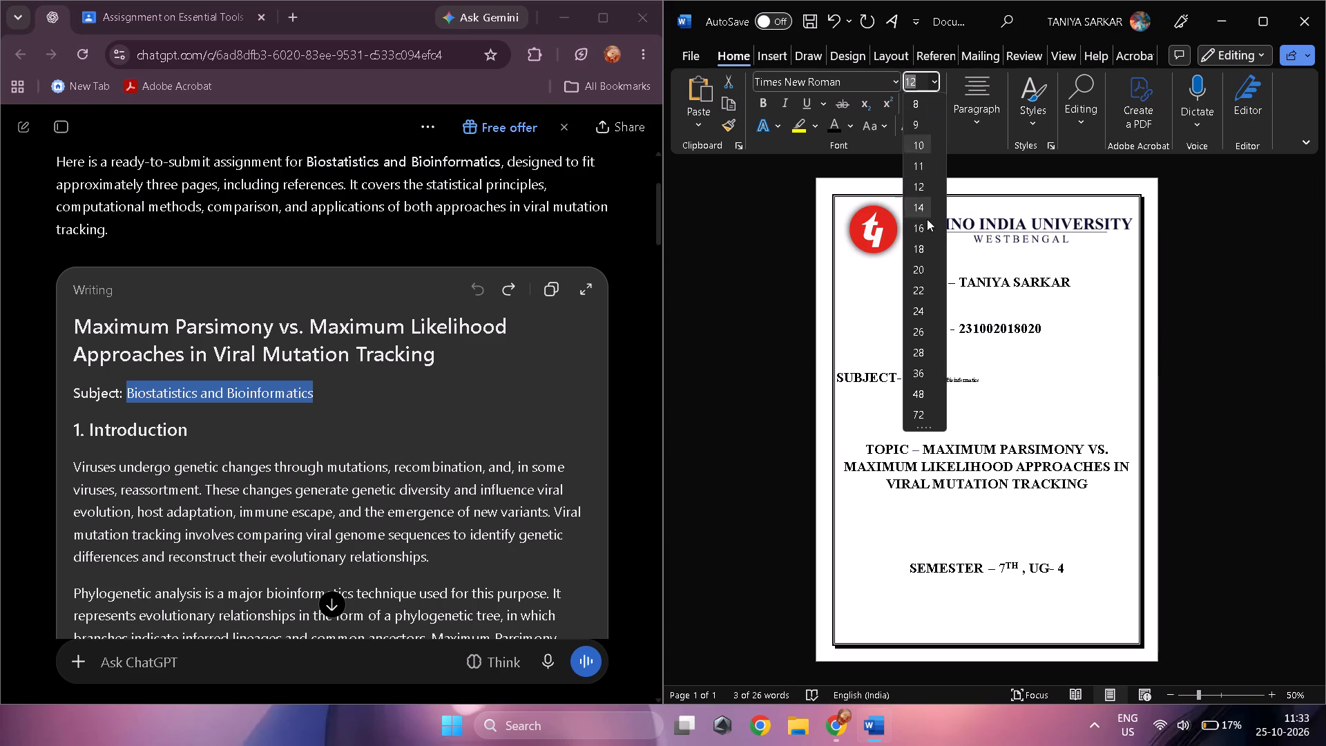
click(916, 305)
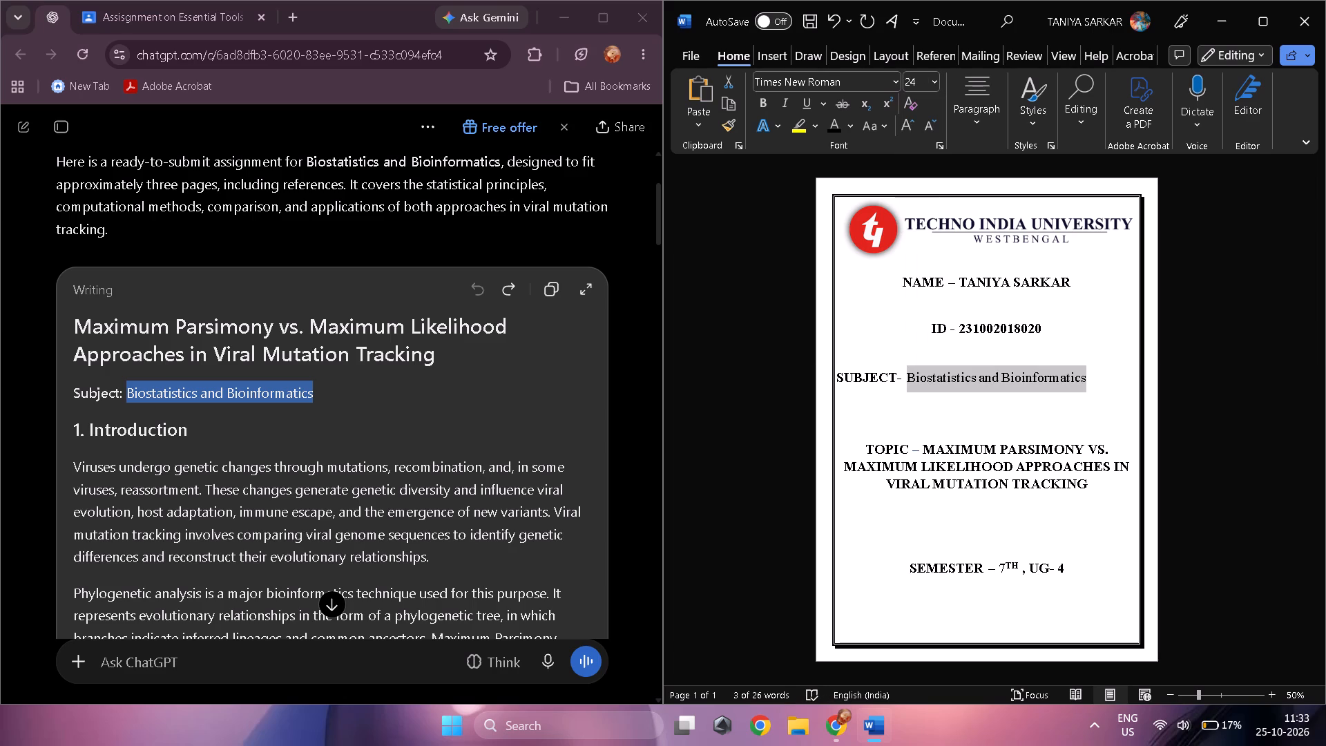
click(769, 106)
click(875, 126)
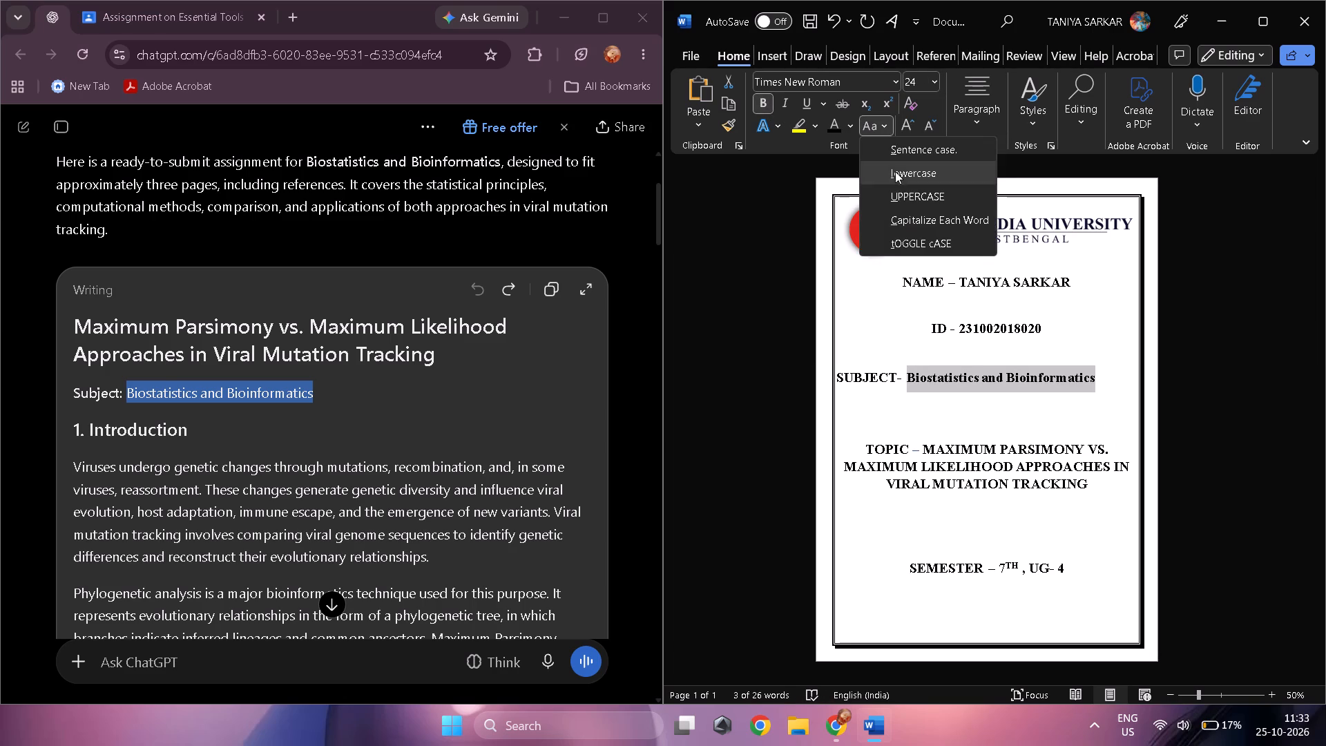
click(903, 191)
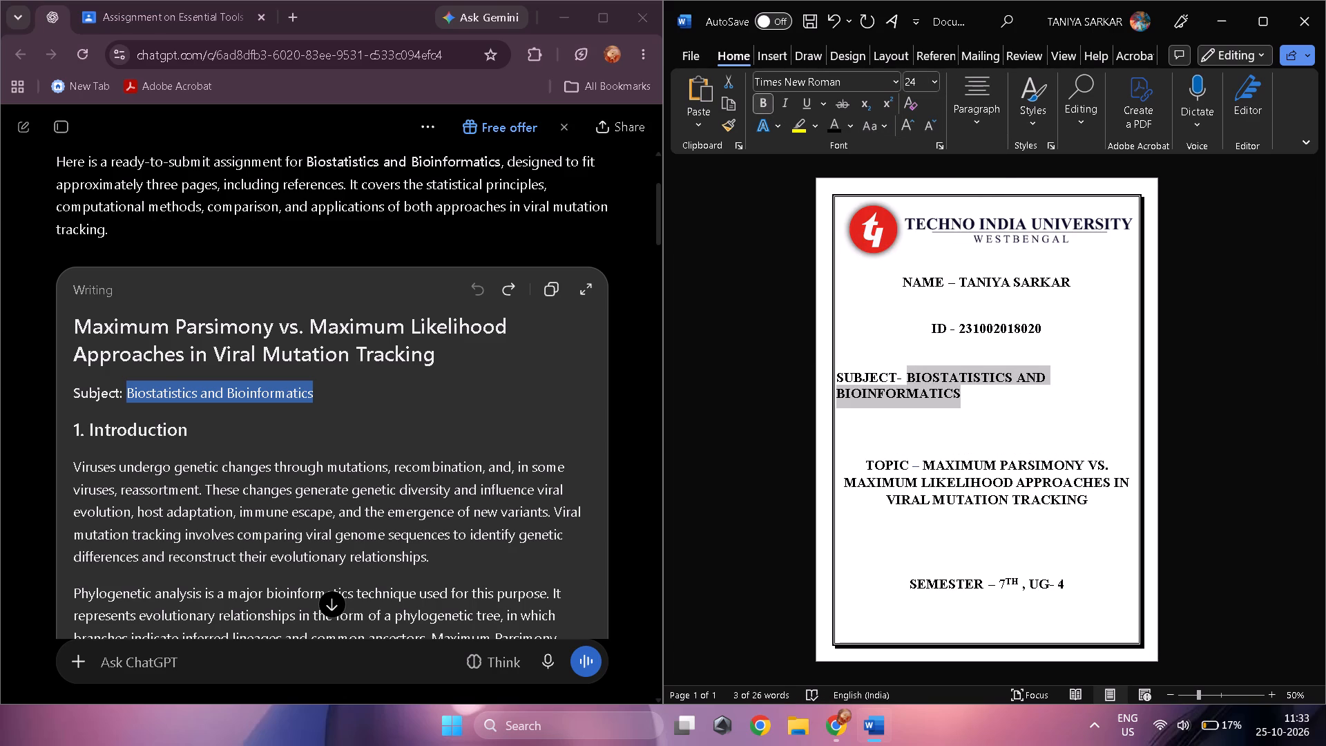
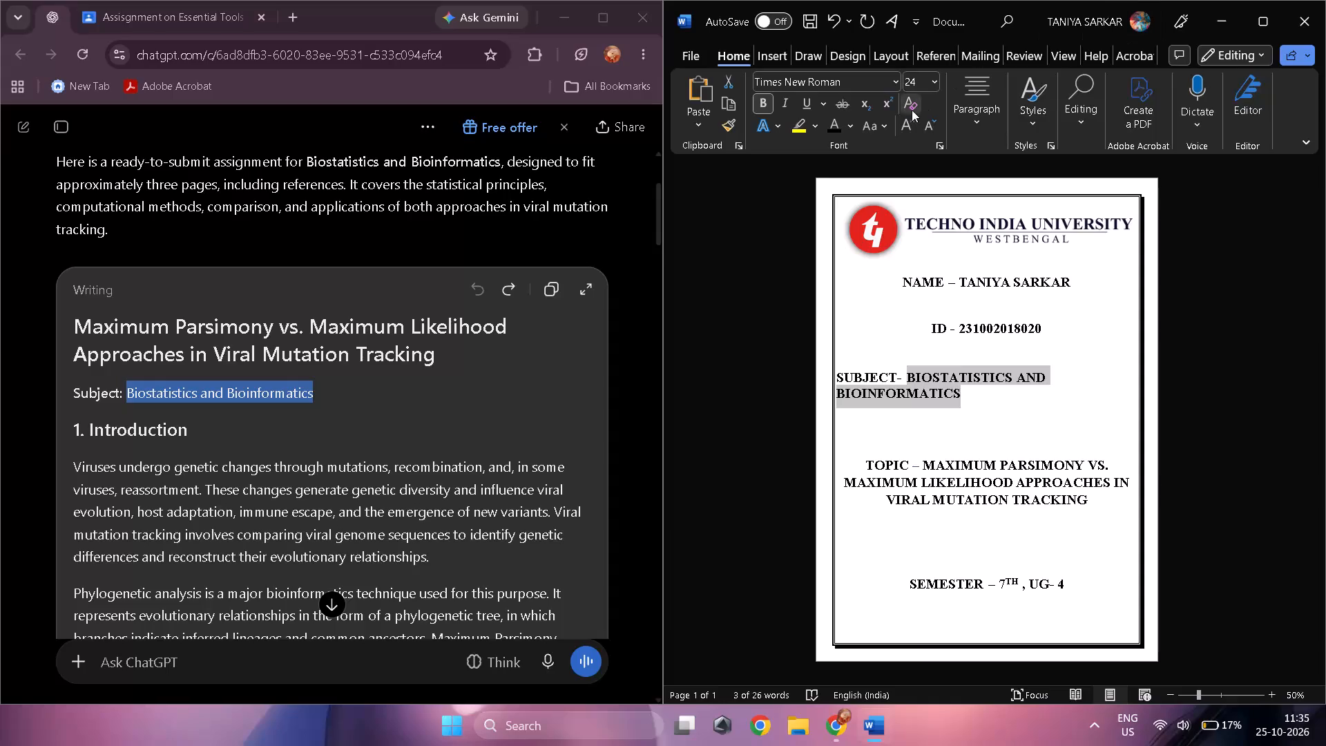
Centre the "SUBJECT- BIOSTATISTICS AND BIOINFORMATICS" paragraph on the cover page.
click(995, 122)
click(983, 193)
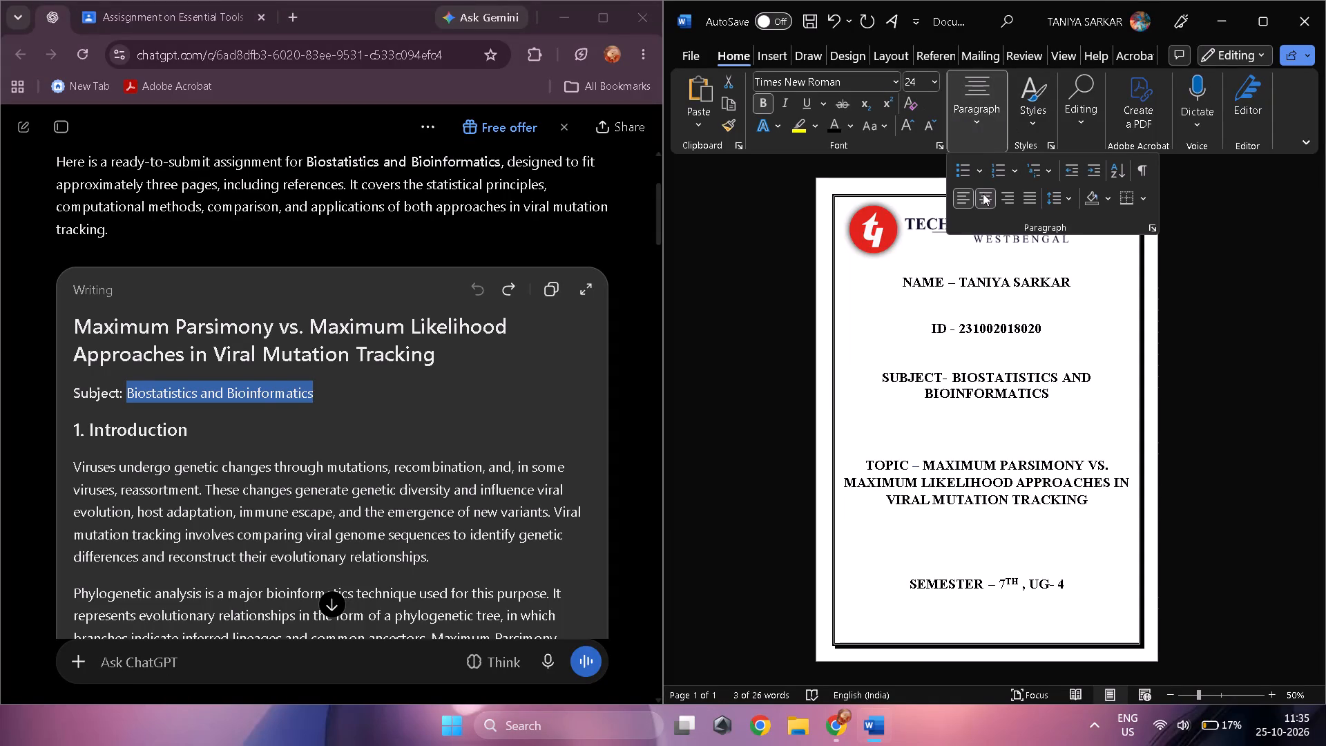
click(1182, 400)
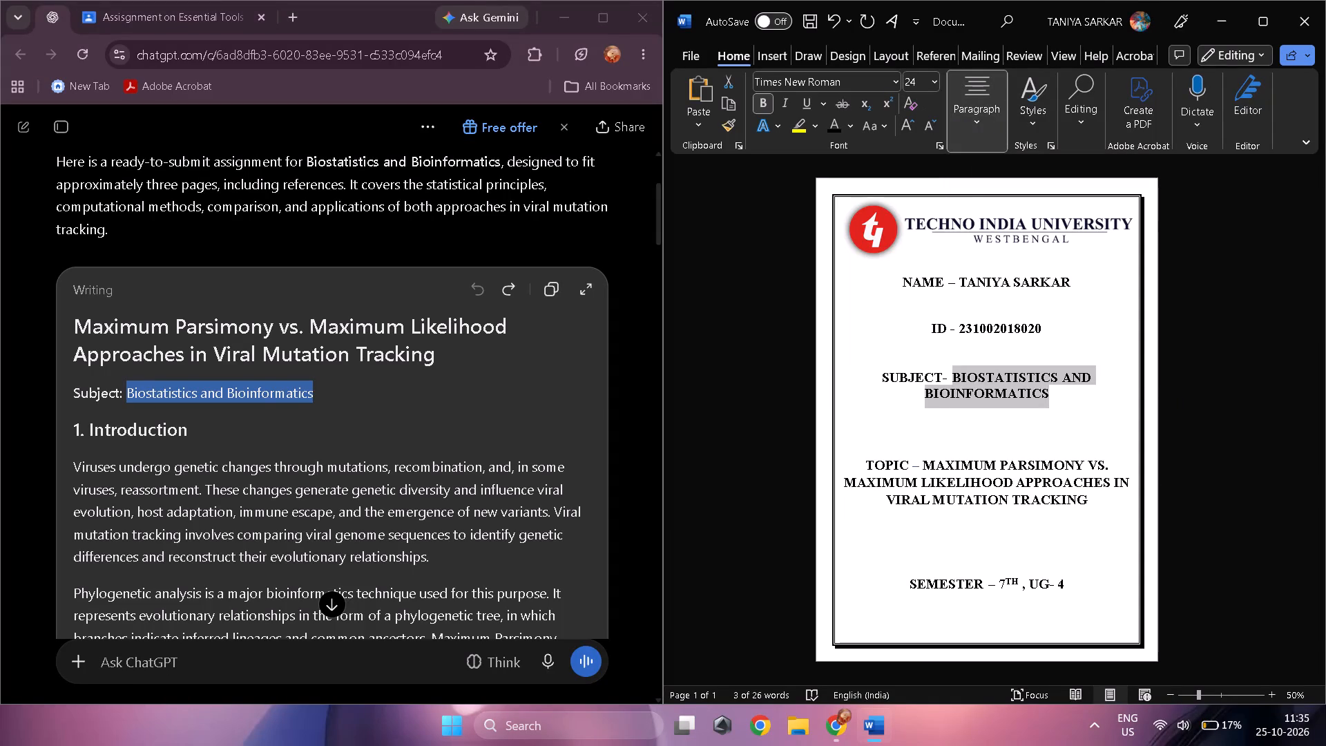
Add a new empty paragraph after the "SEMESTER – 7TH , UG- 4" line.
click(1126, 595)
key(Return)
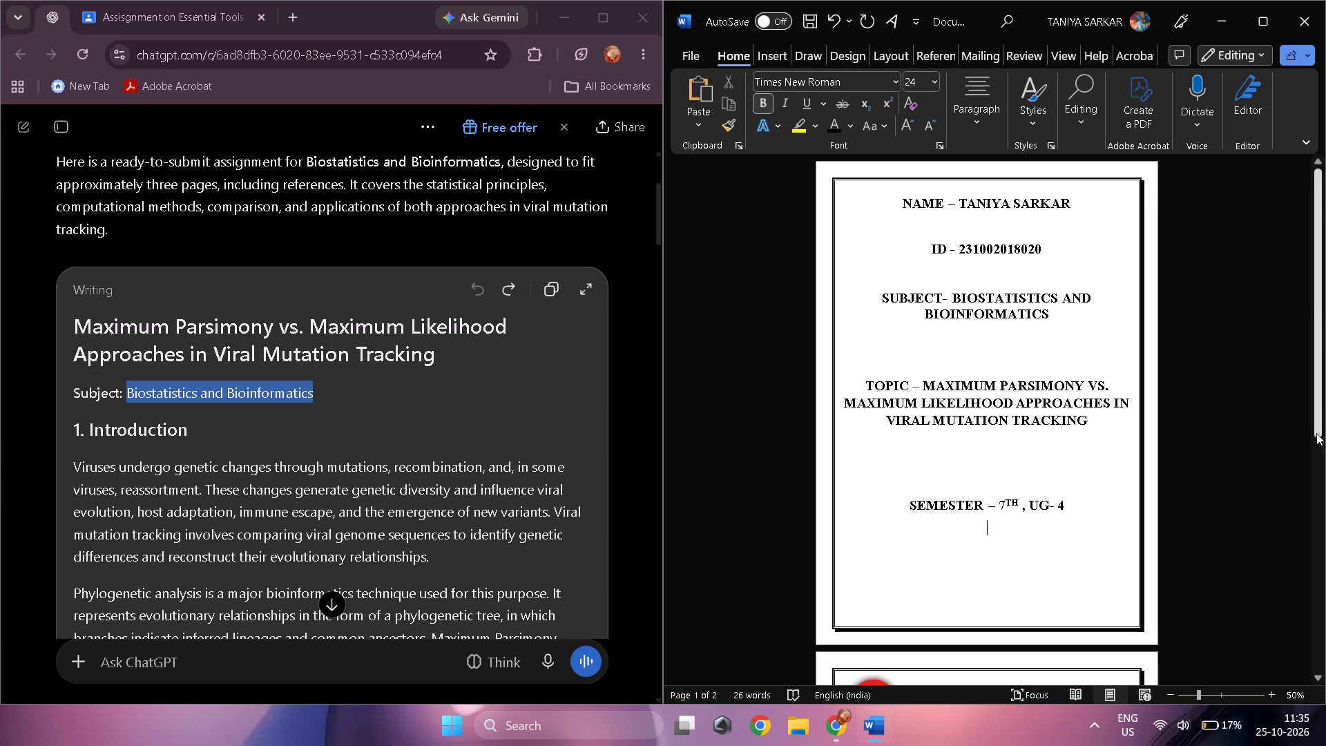
Move the Techno India University logo back to the top of the cover page, centred inside the border above the name line.
drag(1316, 433, 1325, 514)
drag(1077, 555, 1086, 250)
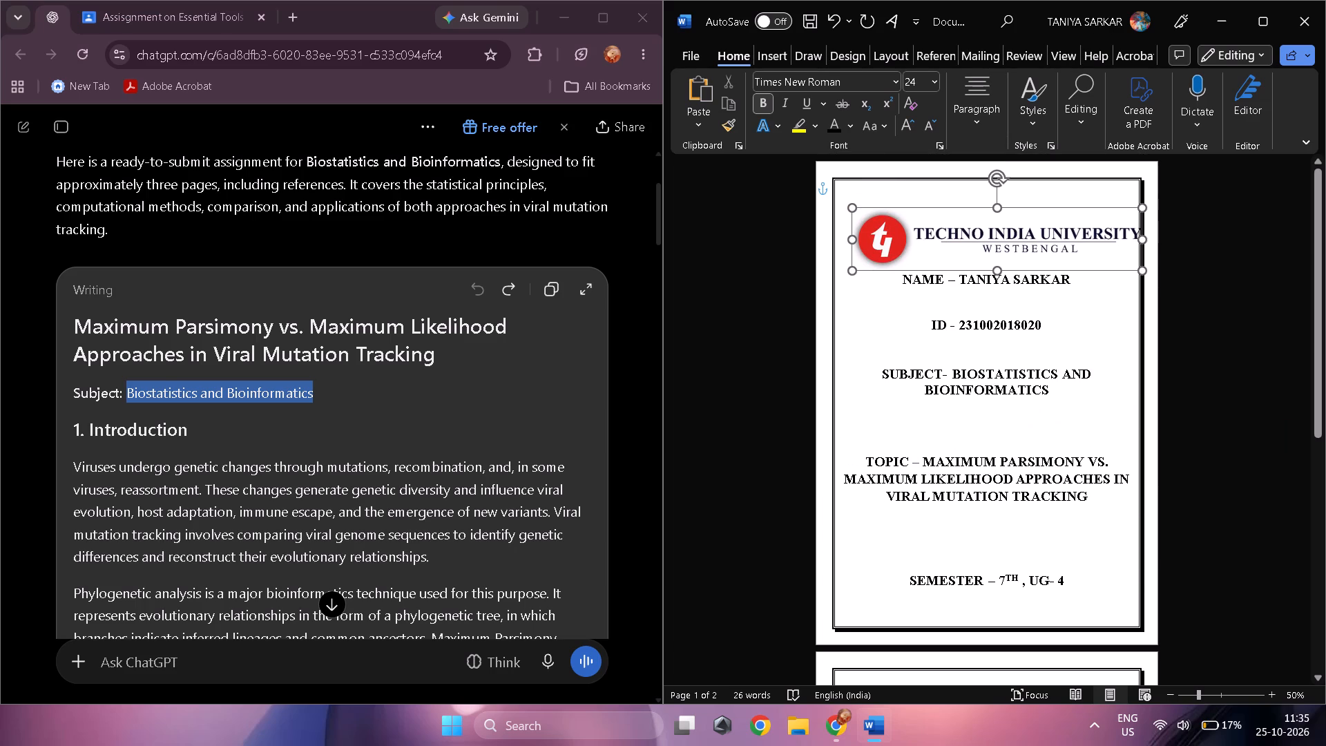
drag(1086, 250, 1062, 234)
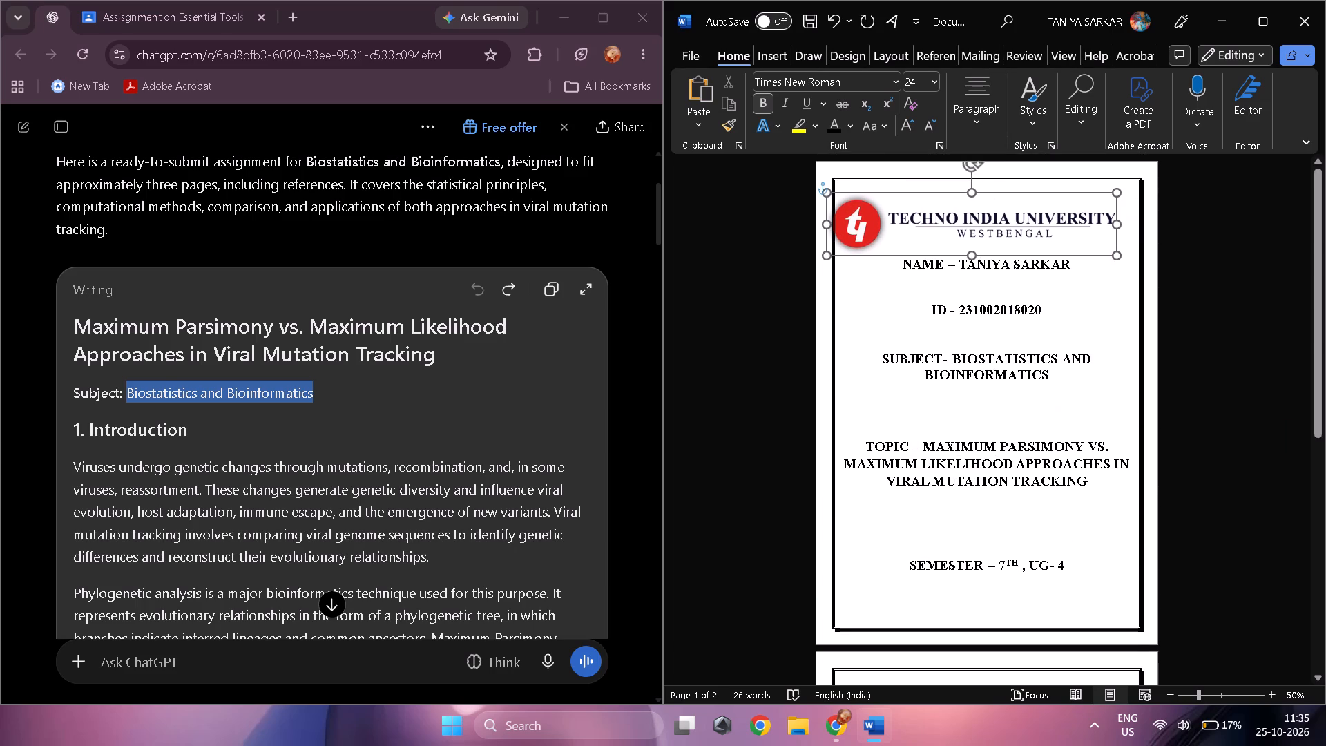
drag(1062, 234, 1070, 233)
click(1018, 209)
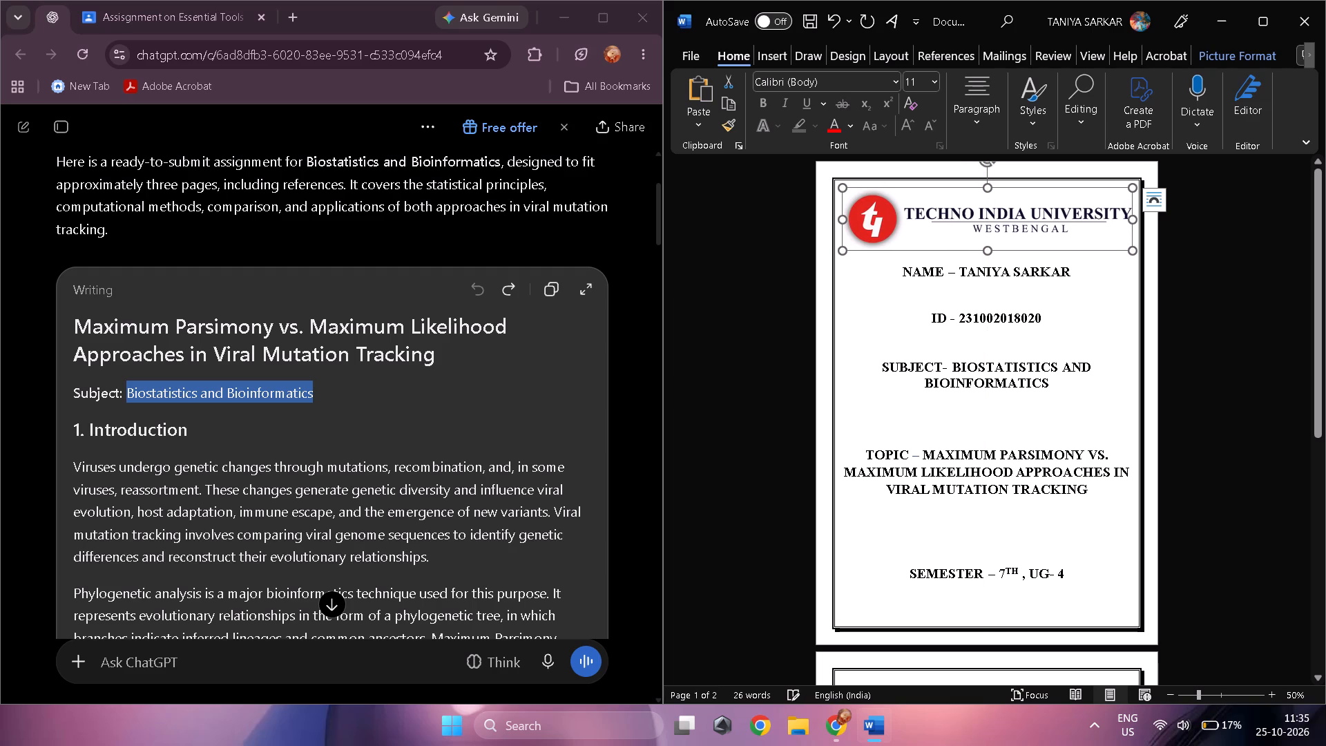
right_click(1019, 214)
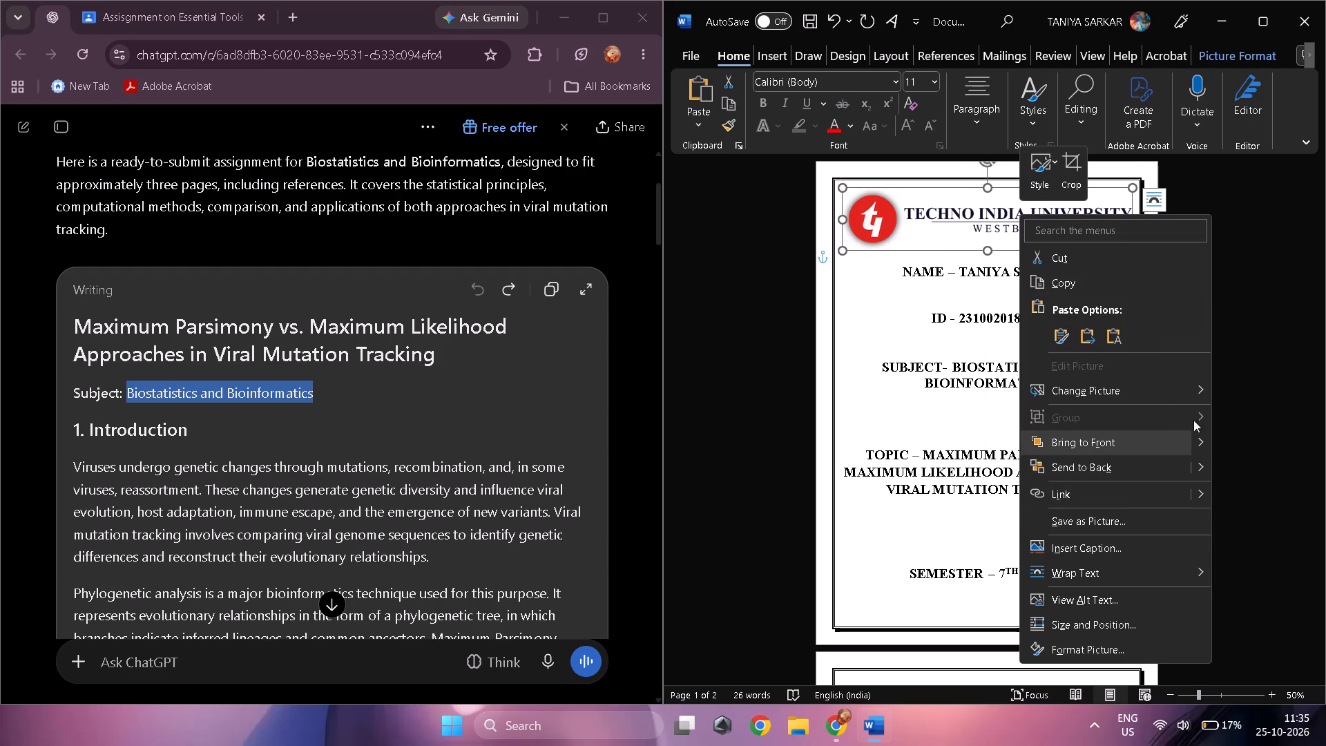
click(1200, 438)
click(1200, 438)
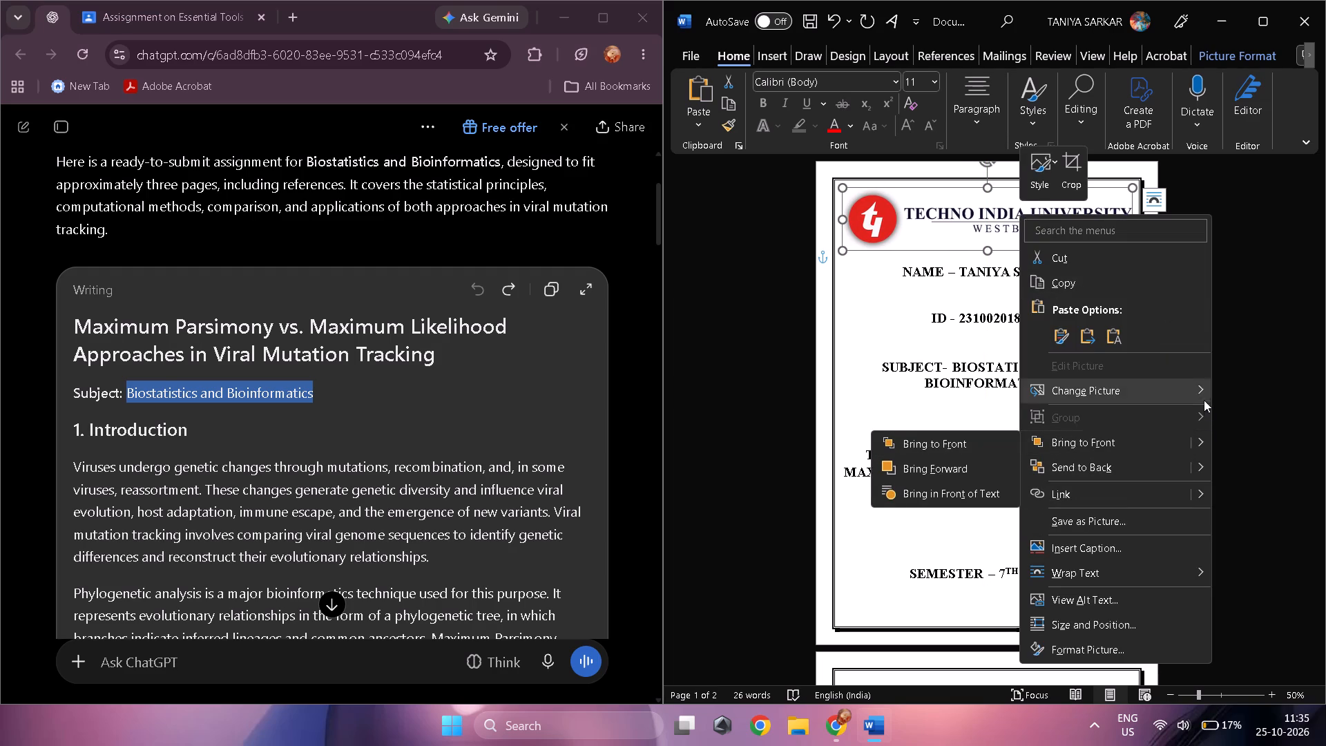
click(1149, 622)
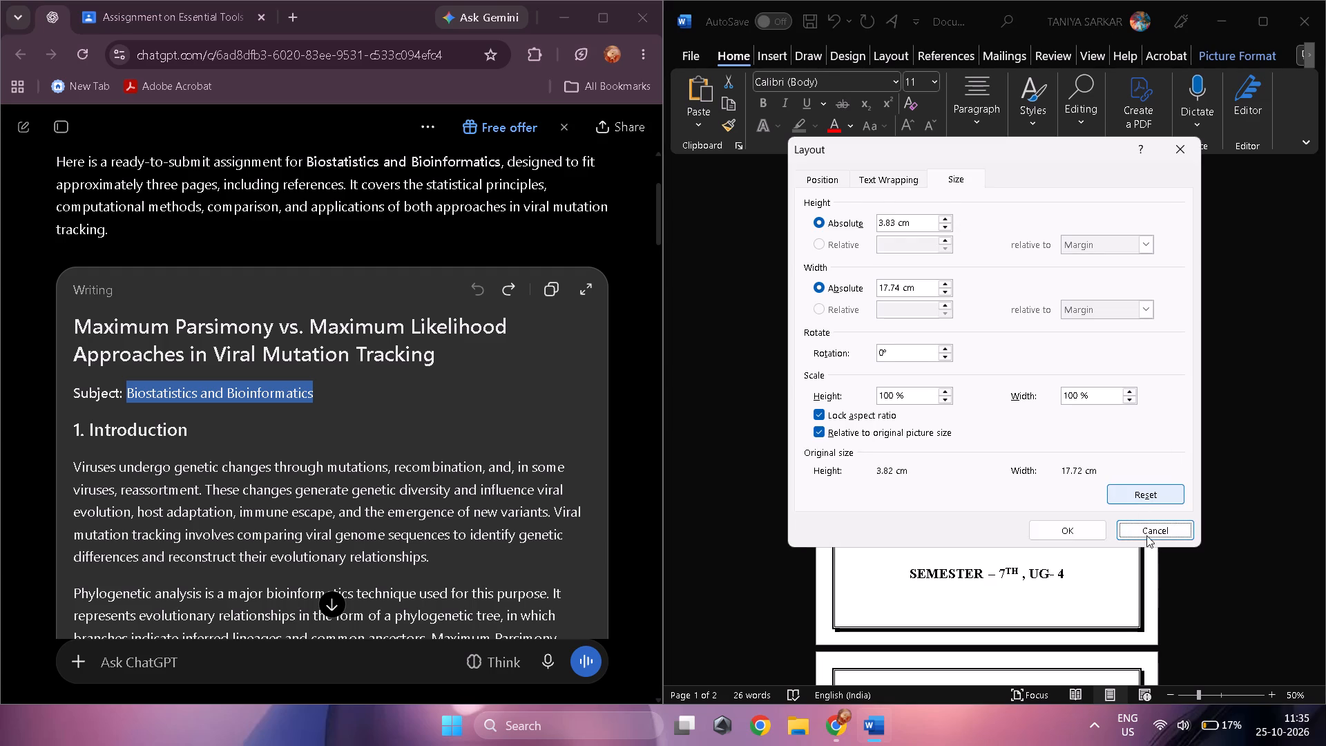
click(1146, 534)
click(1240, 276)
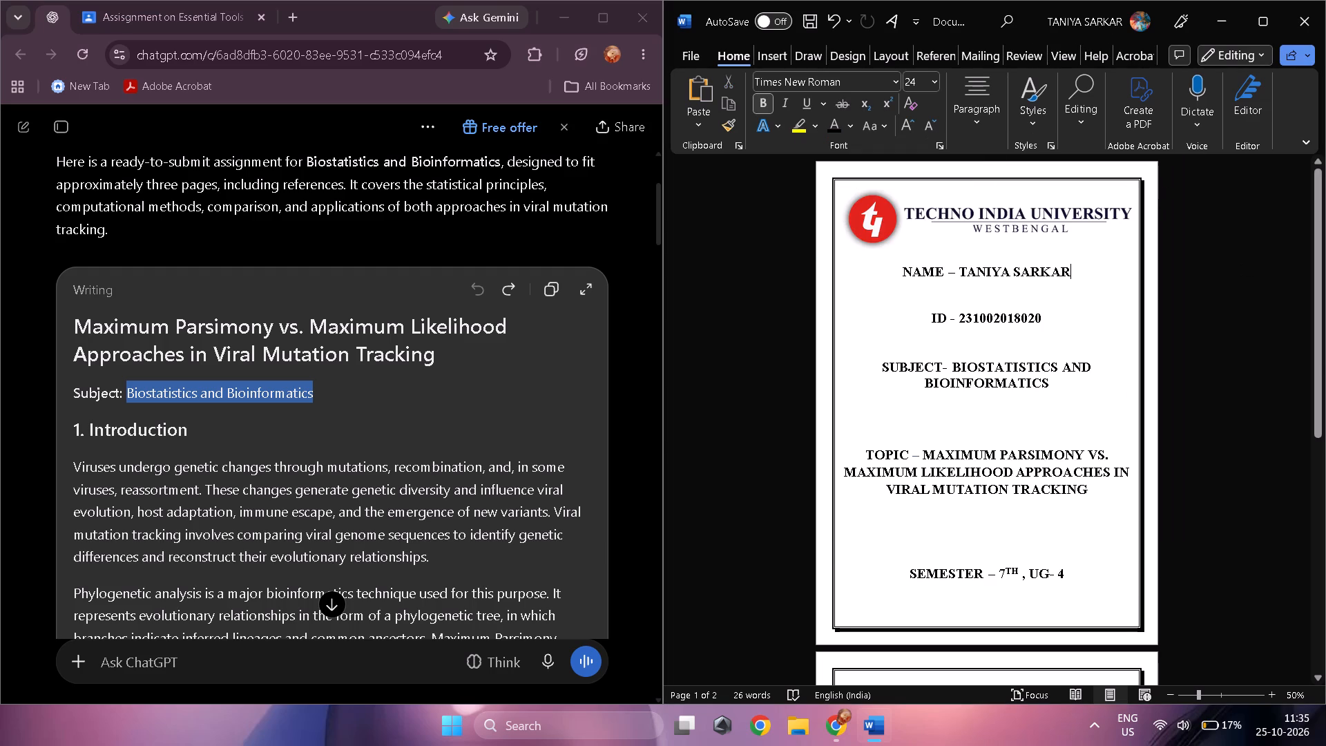
drag(1318, 289, 1325, 403)
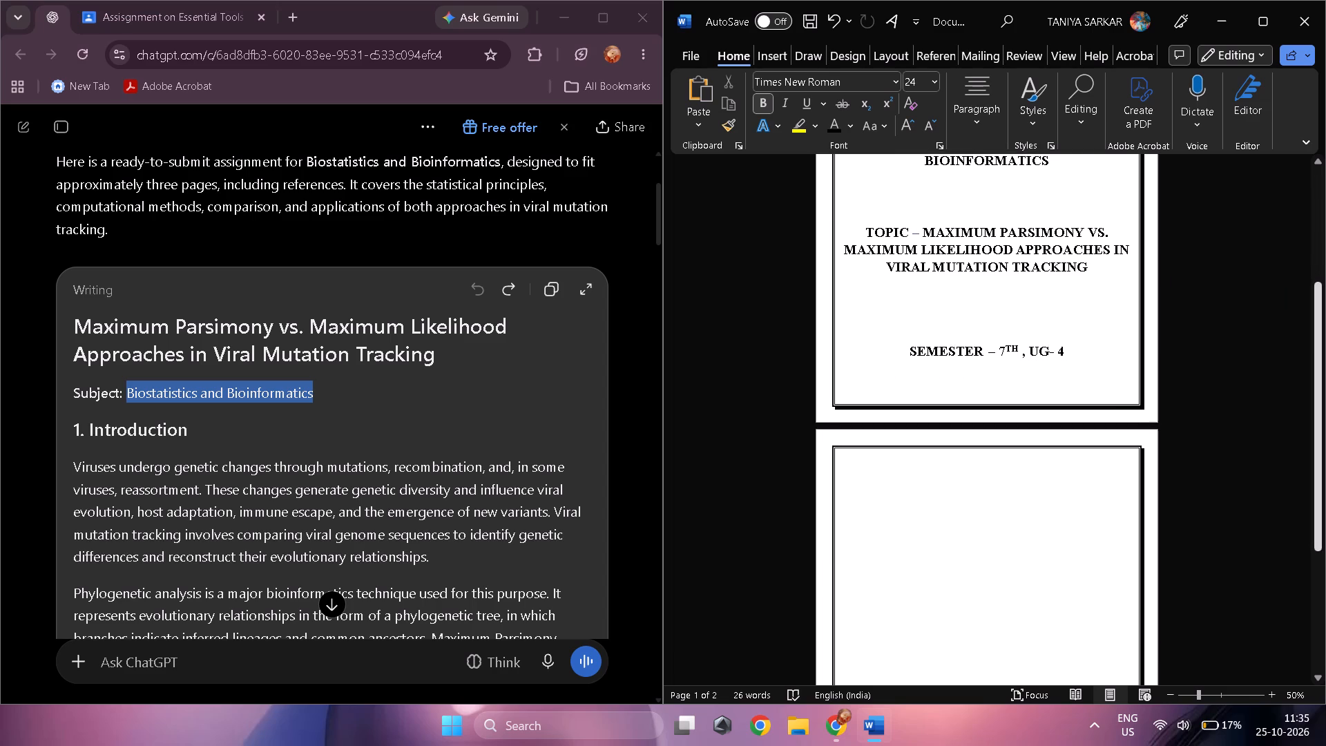
click(952, 479)
drag(1316, 336, 1316, 369)
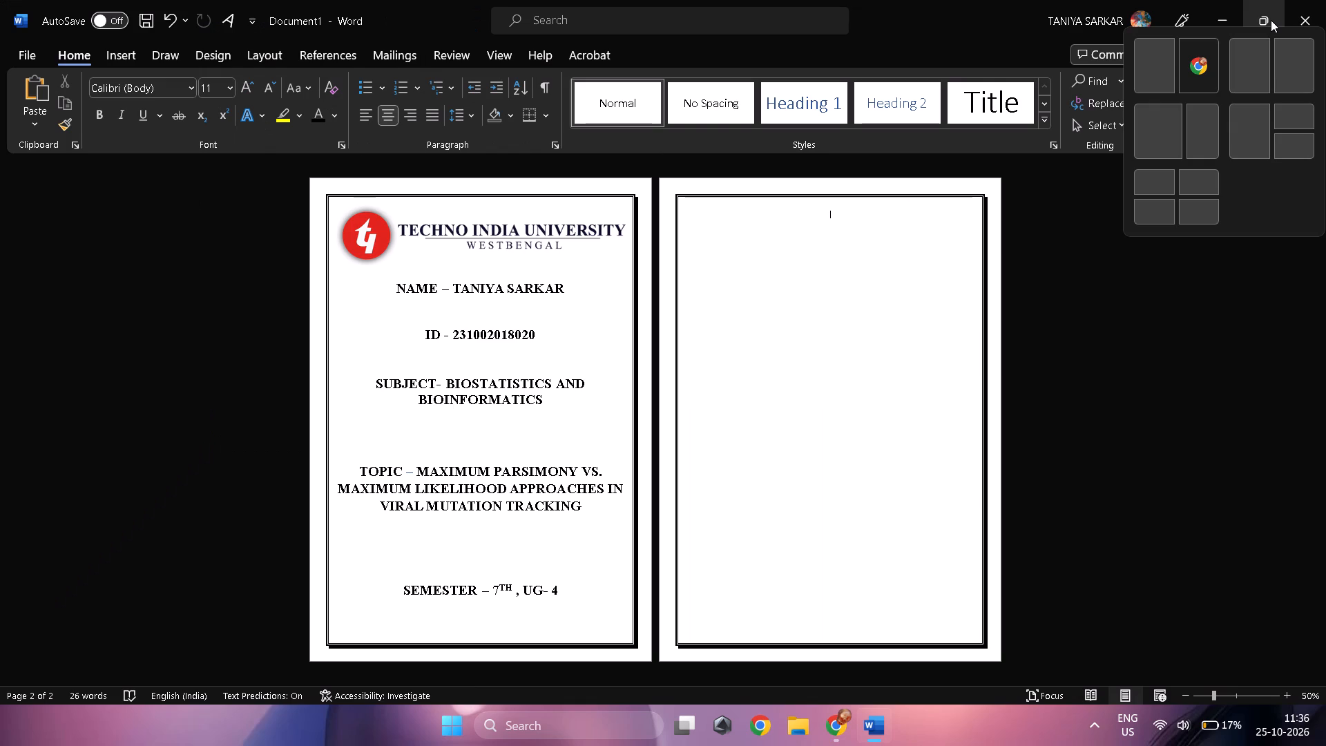
click(1271, 20)
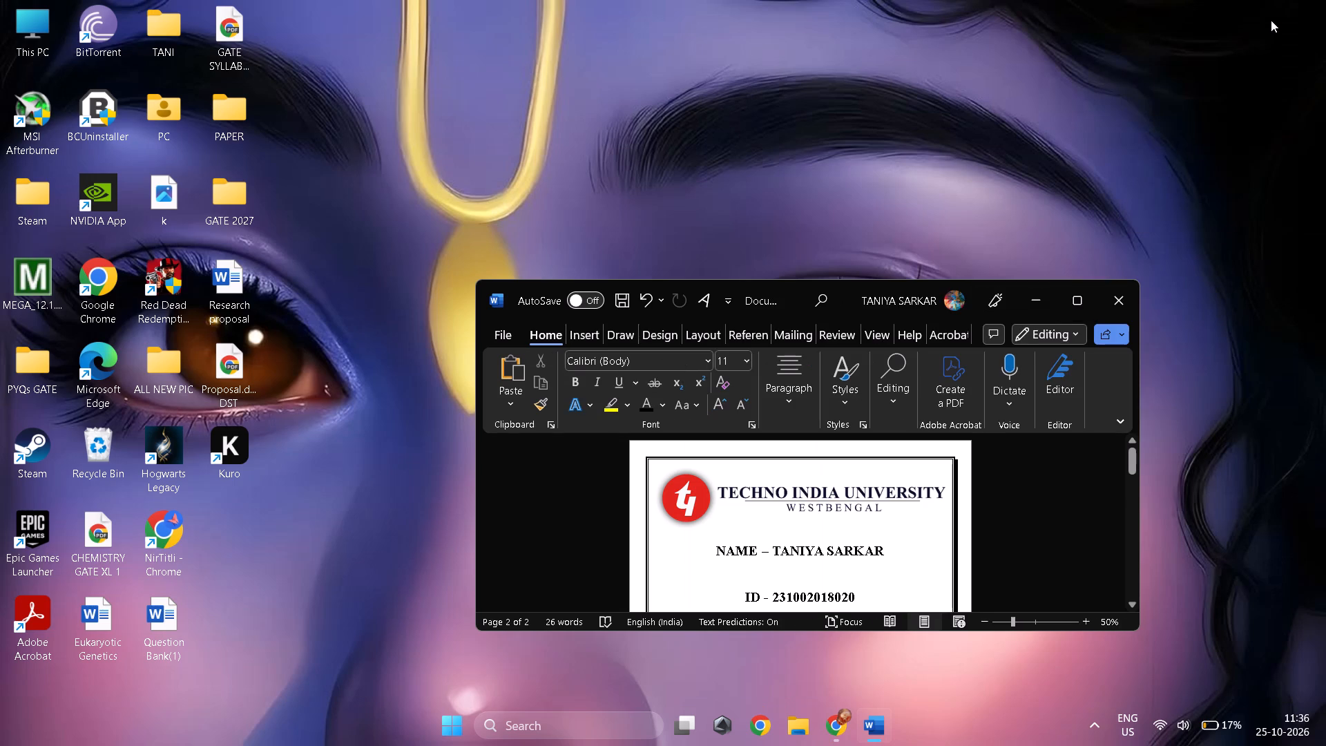
click(1077, 283)
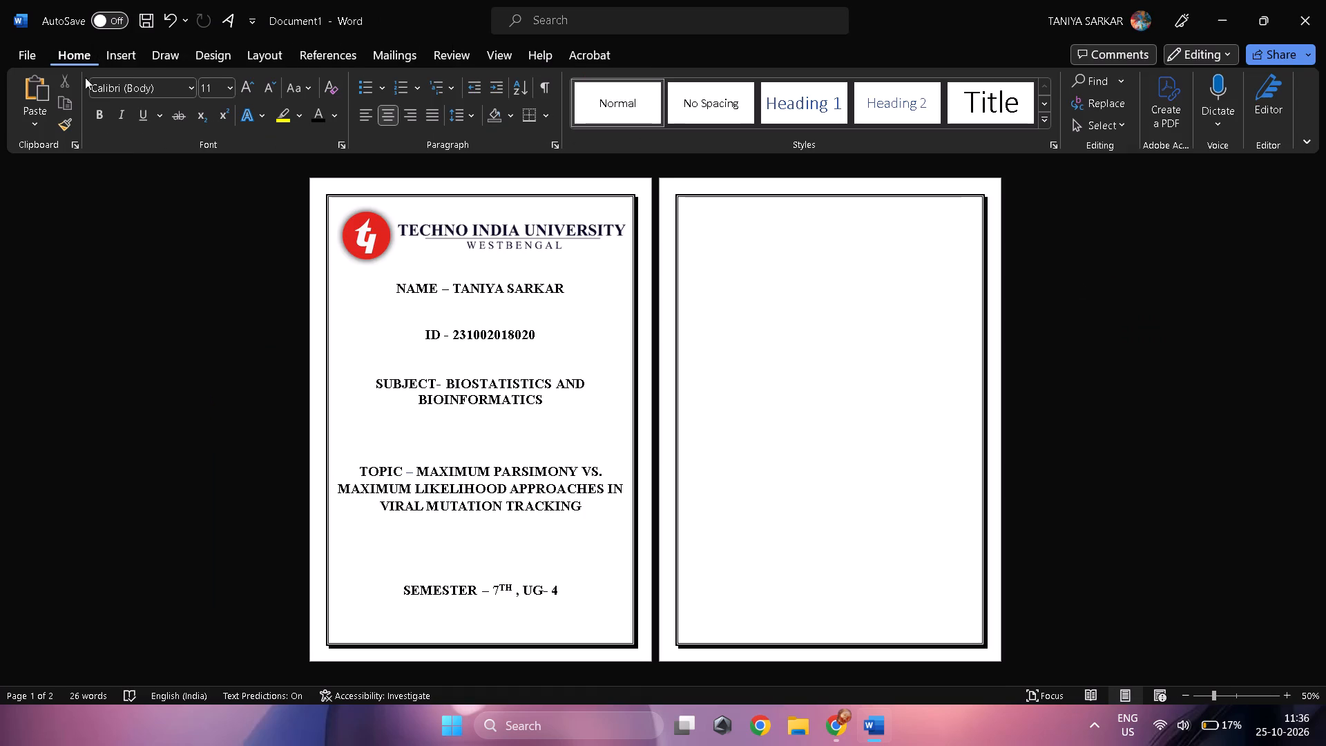
click(189, 84)
click(202, 211)
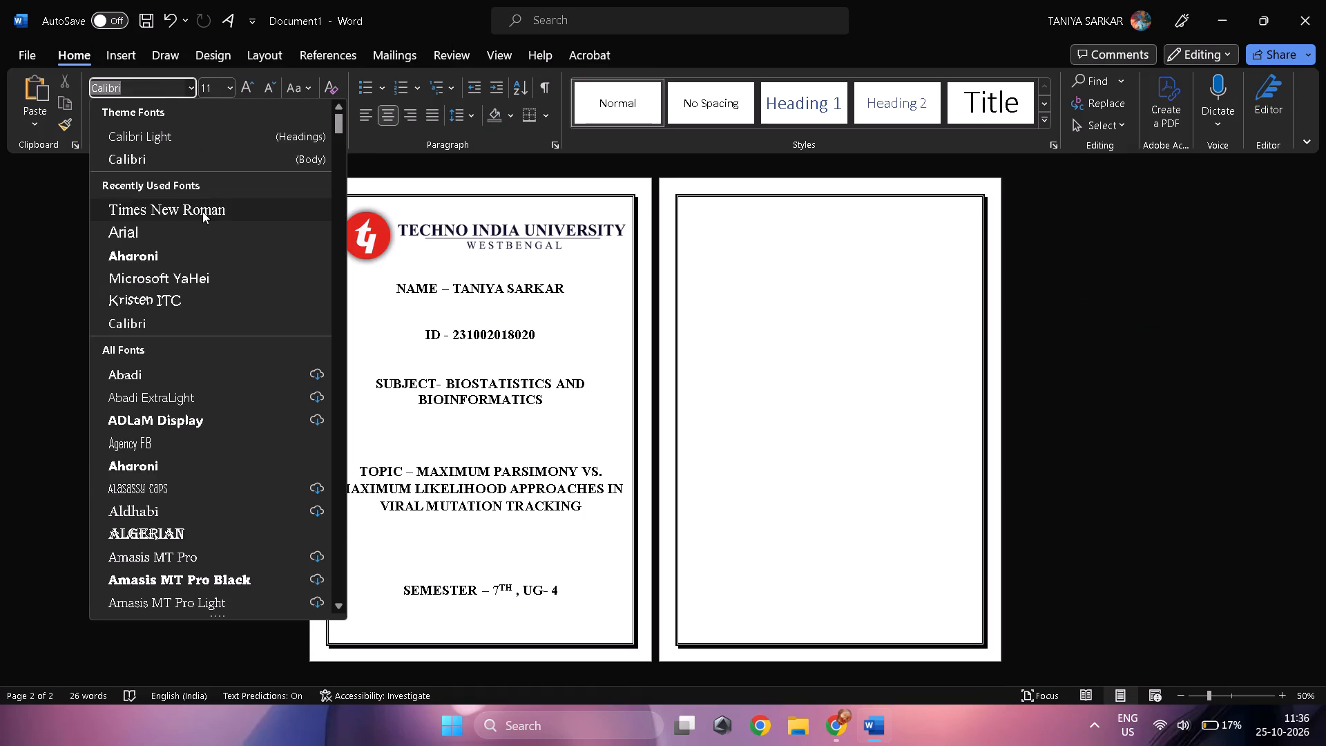
click(228, 81)
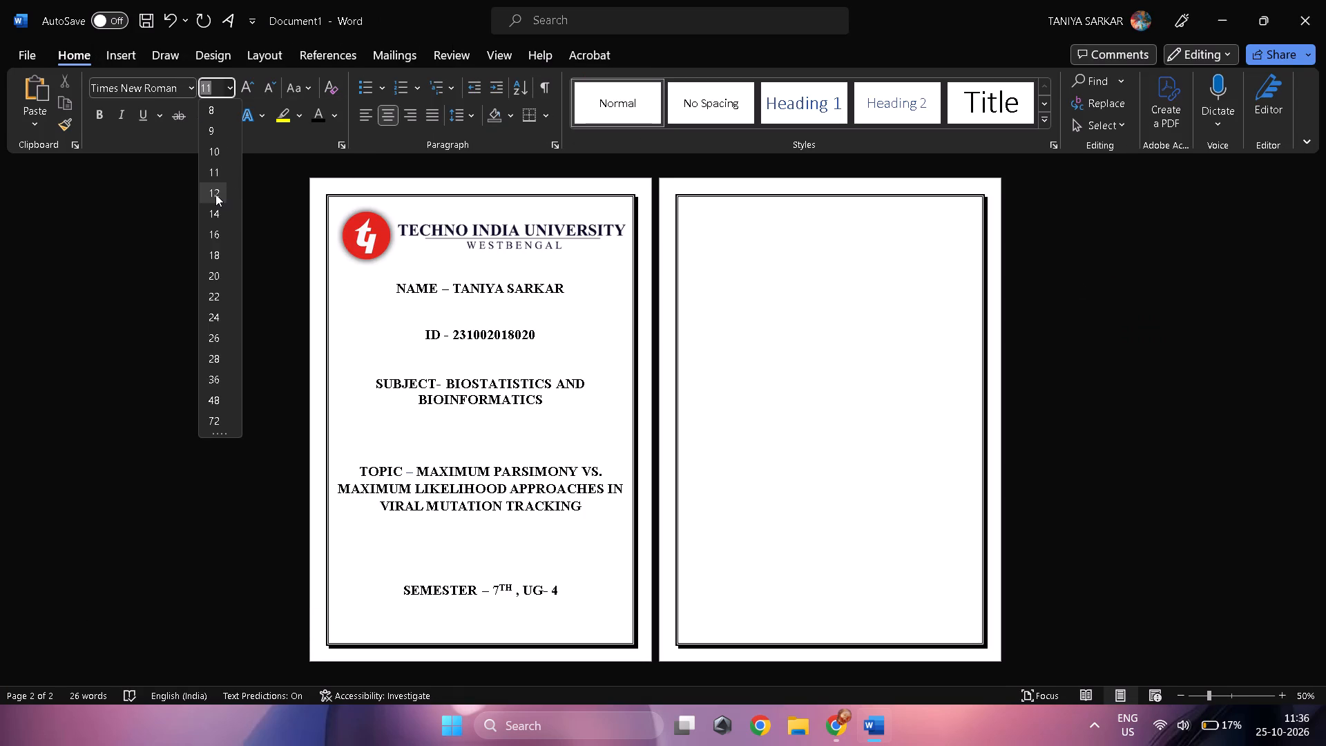
click(215, 194)
click(425, 114)
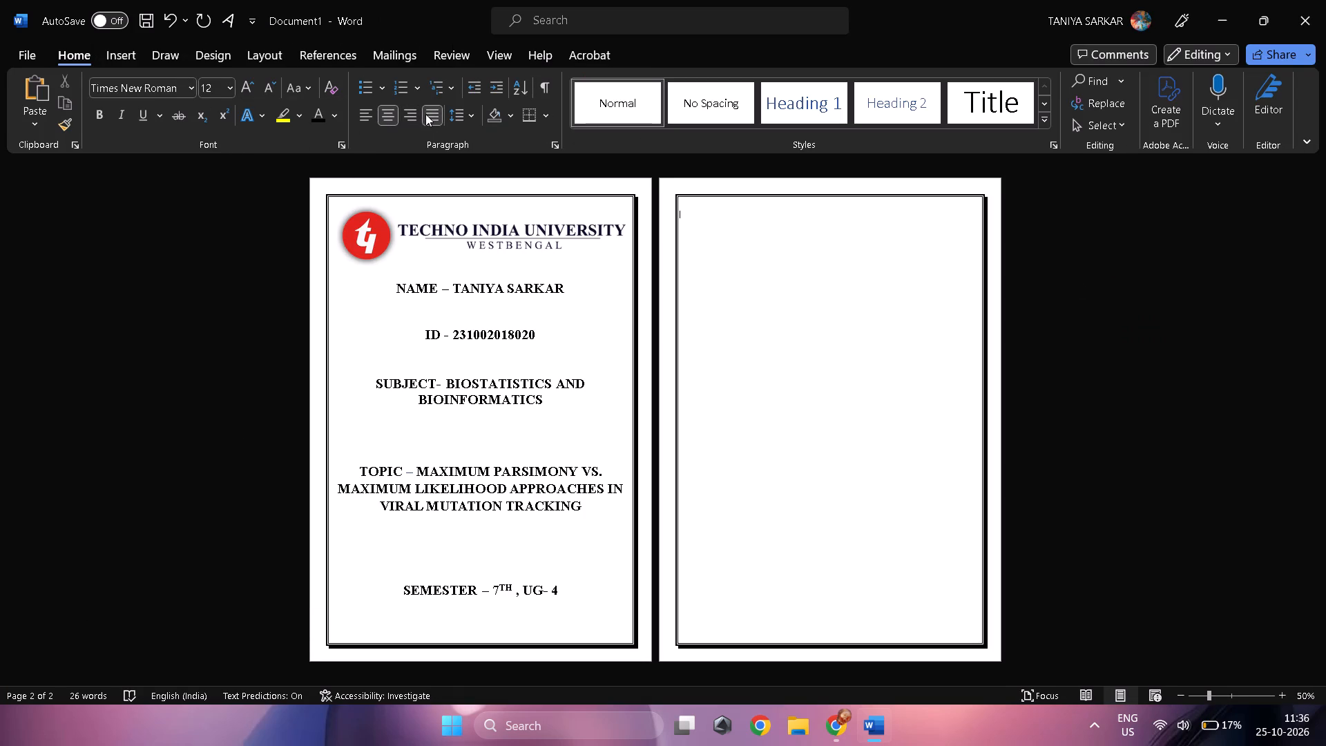
Paste the copied assignment text at the start of the second page, after a leading space.
click(690, 215)
key(space)
key(ctrl+v)
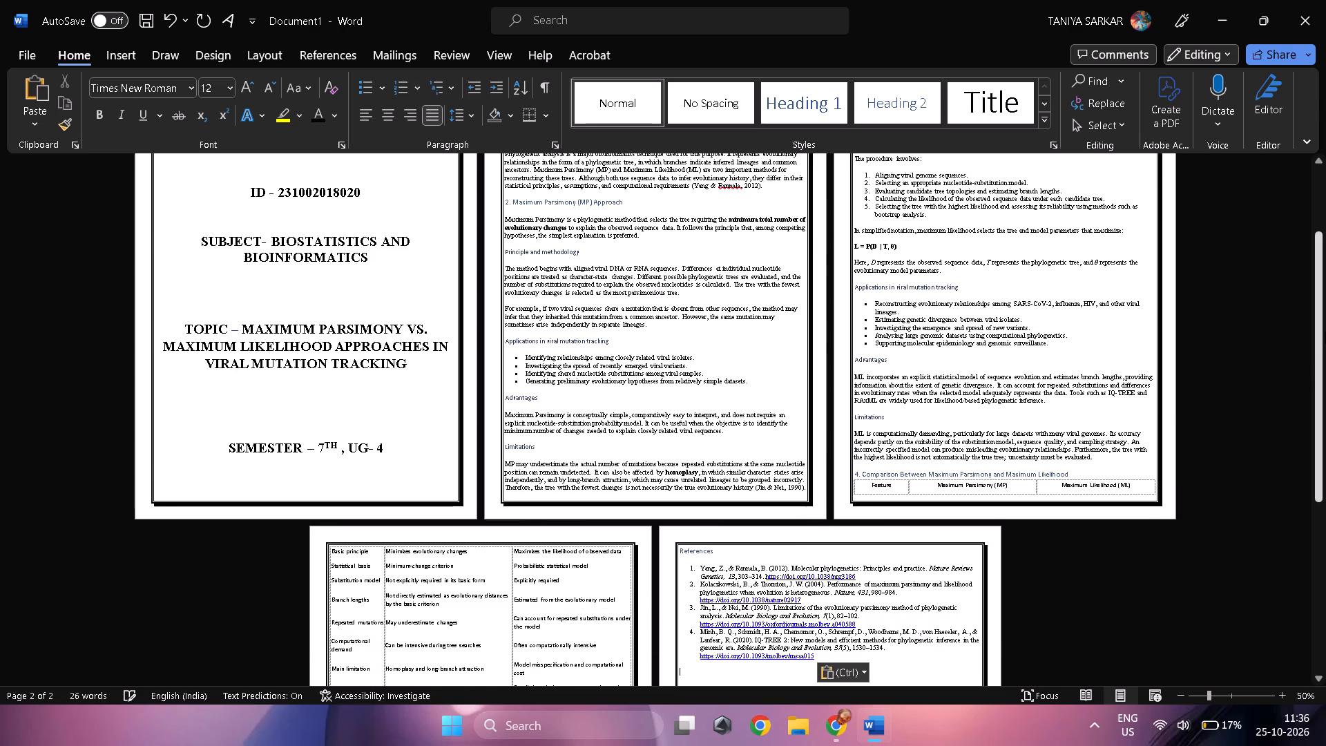
Delete the stray "Biostatistics and Bioinformatics" line above the "1. Introduction" heading.
drag(1318, 332, 1314, 246)
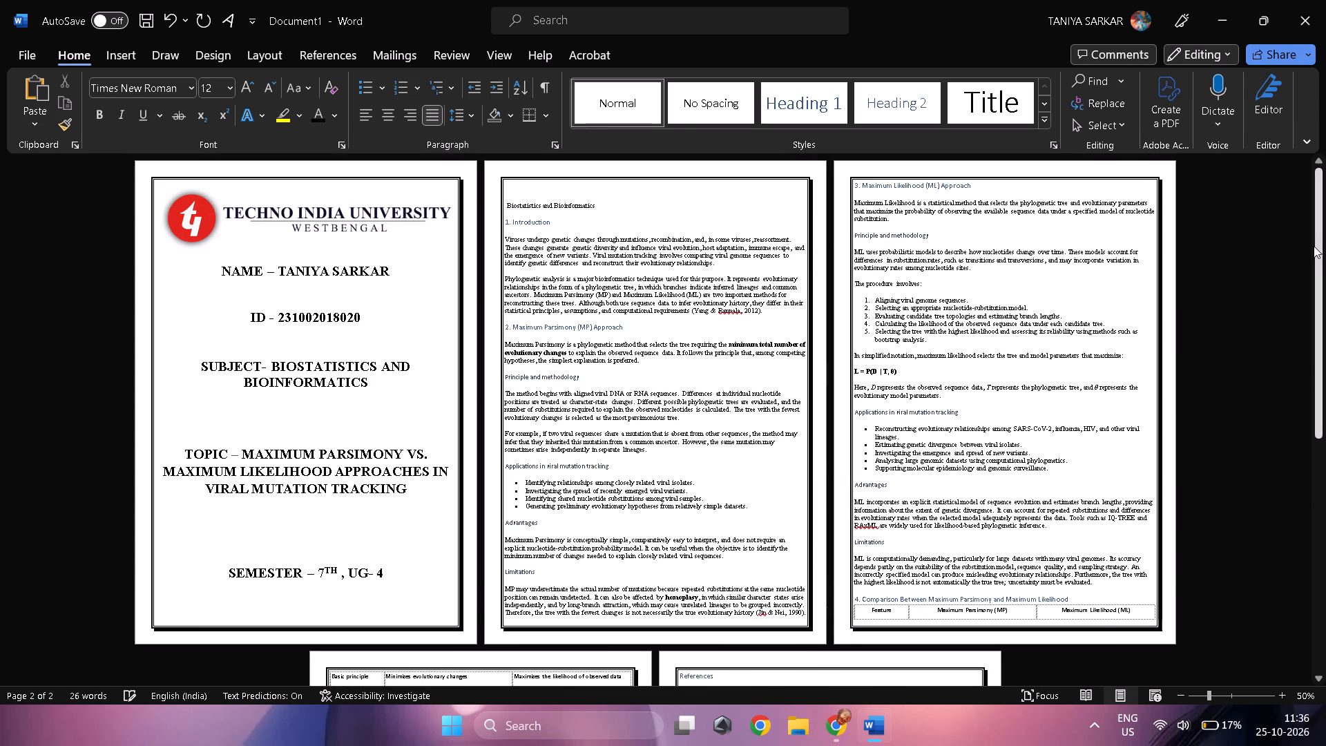
ctrl+scroll(658, 230, up, 2)
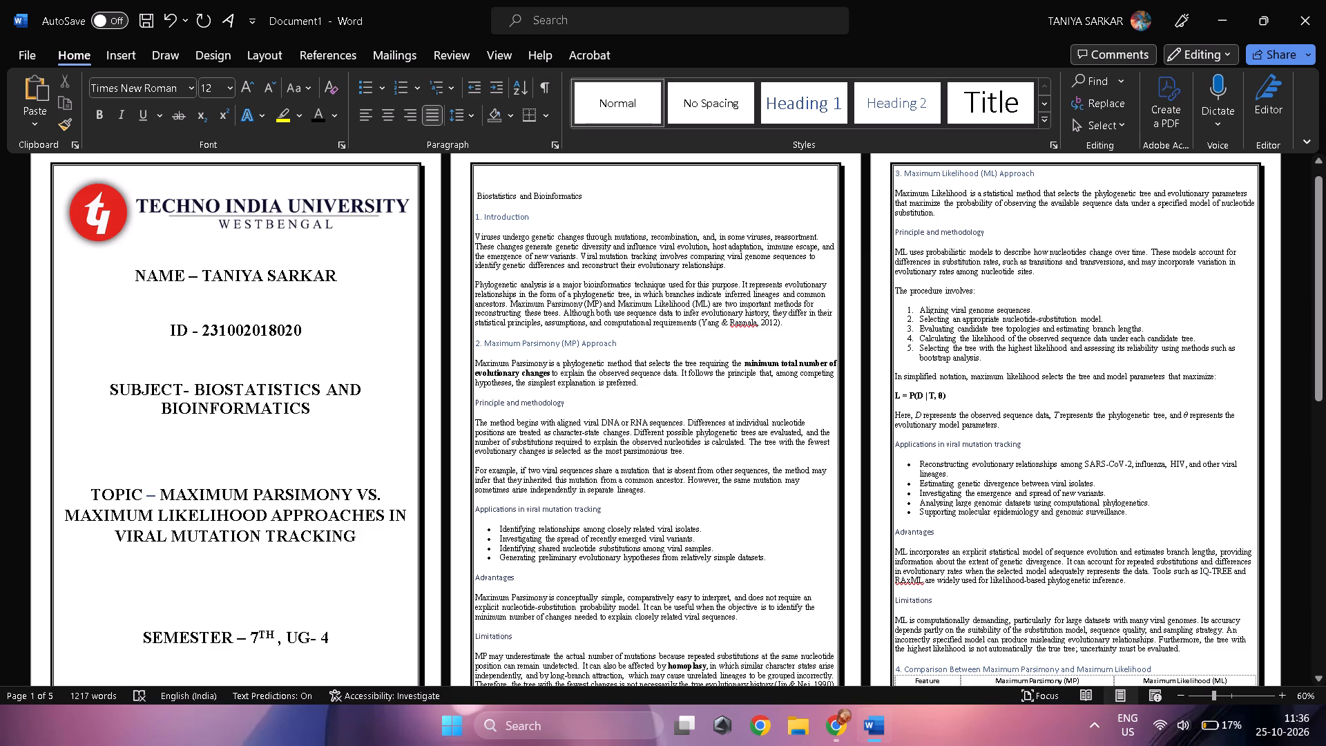
drag(862, 186, 687, 164)
key(BackSpace)
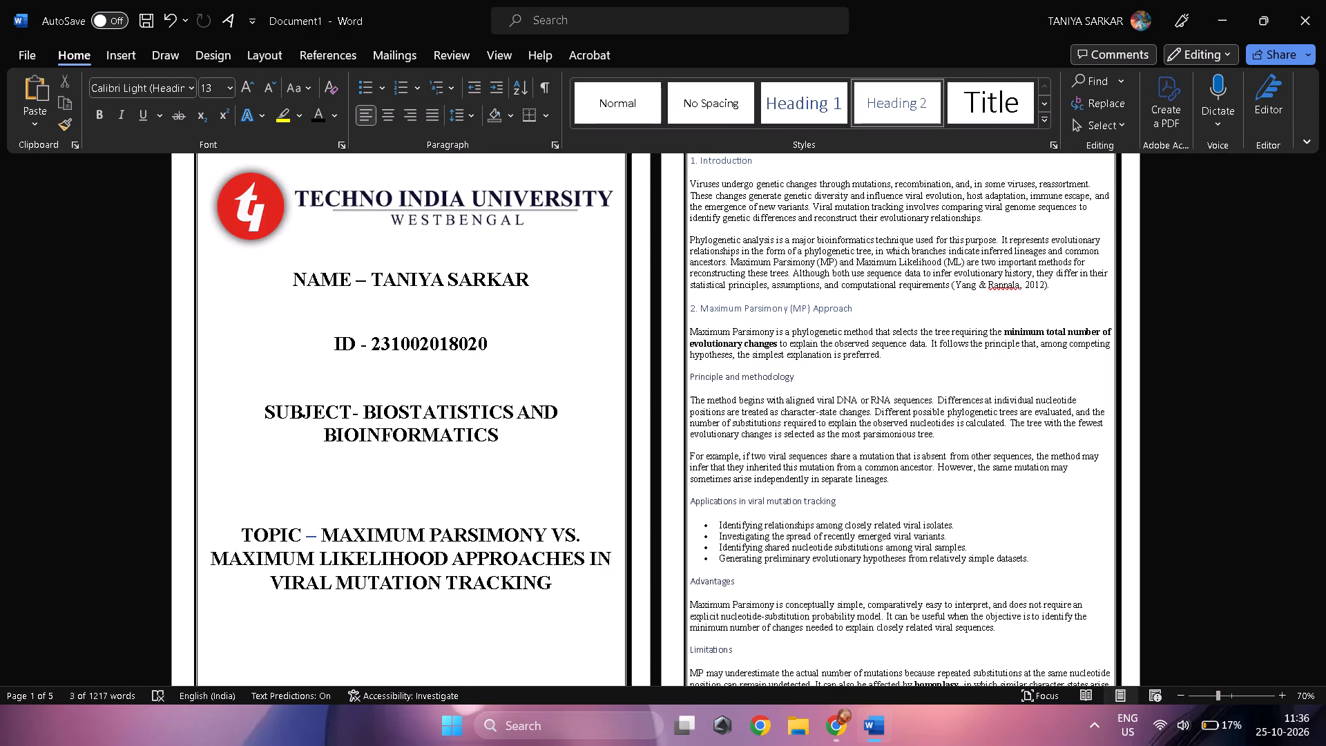
Insert a single space before the "1. Introduction" heading on the second page.
drag(1322, 202, 1324, 190)
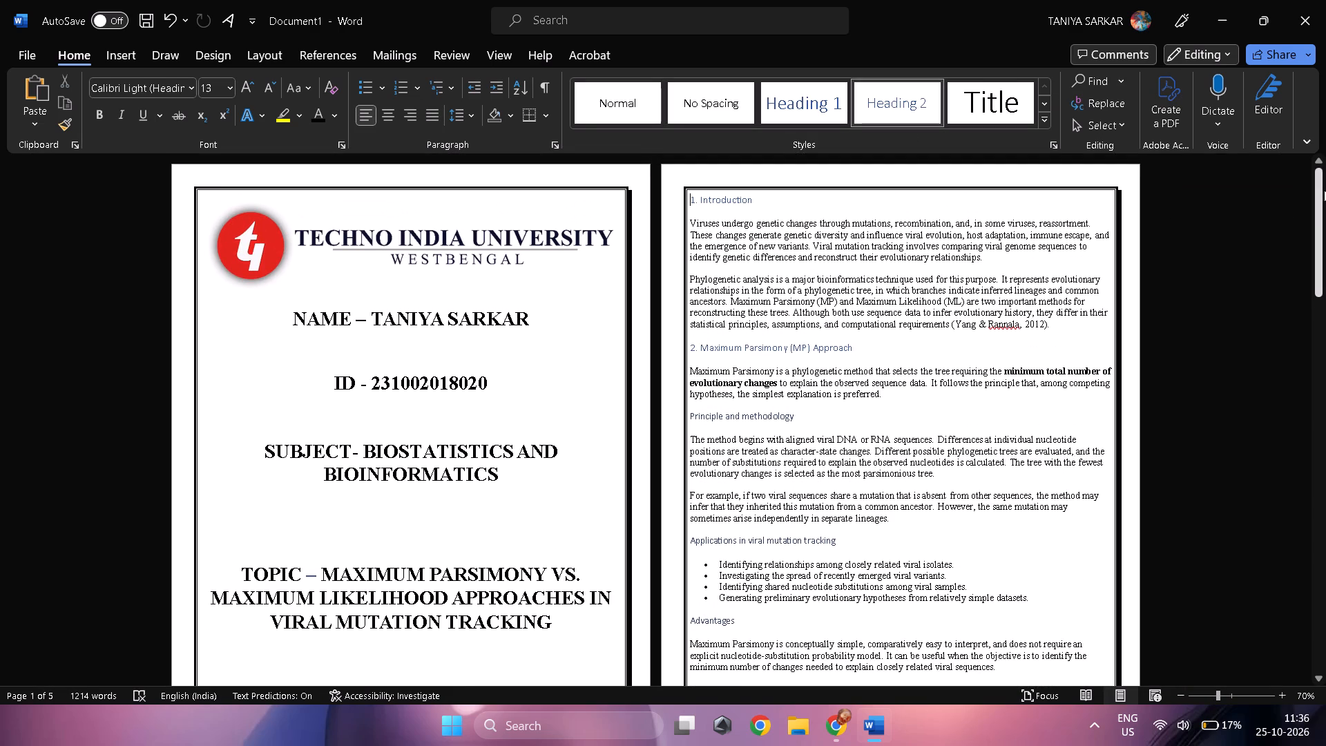
key(space)
key(space)
key(space)
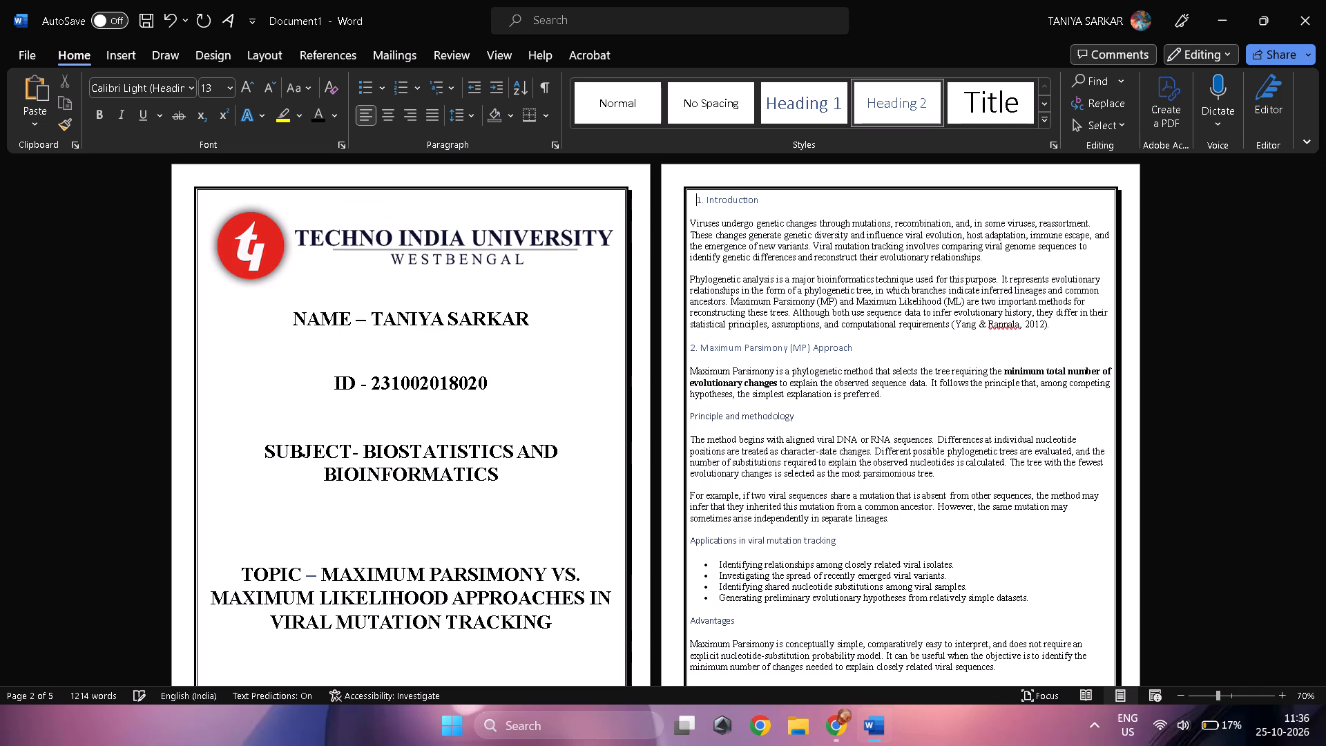
key(BackSpace)
key(BackSpace)
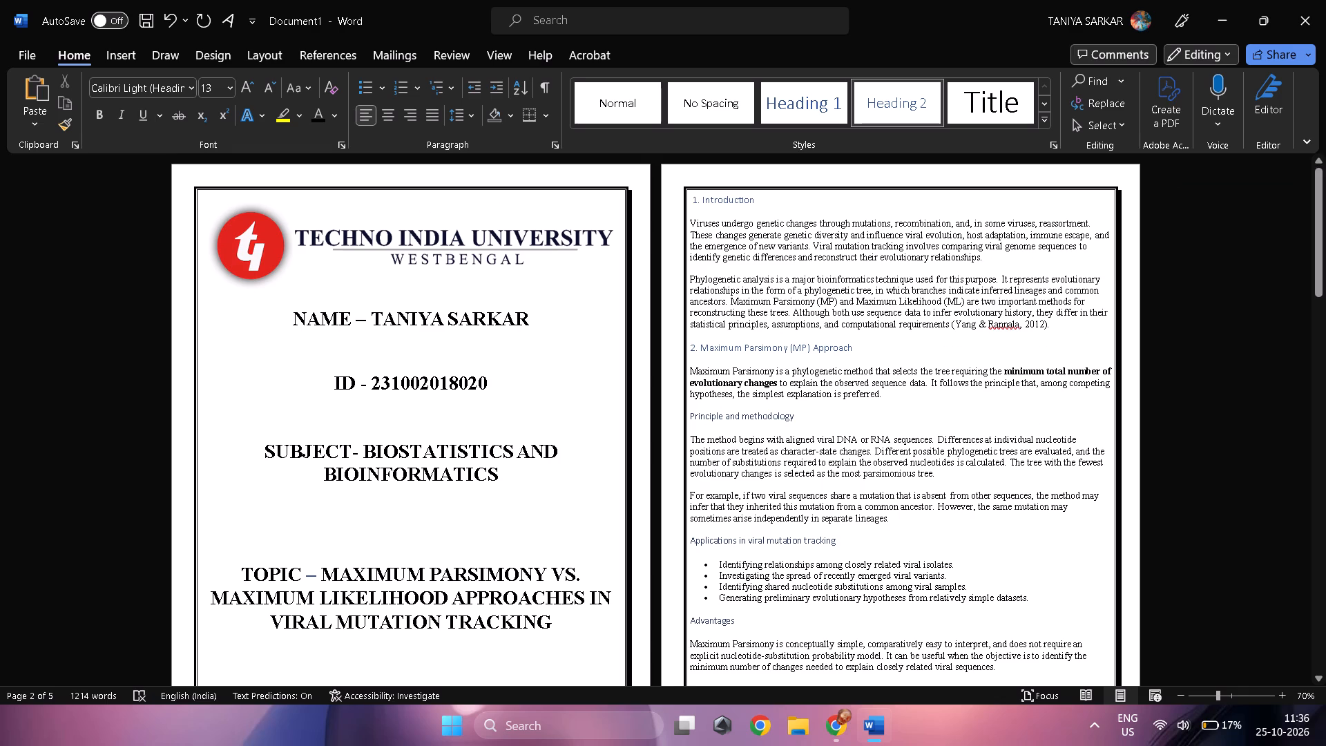
Format the "1. Introduction" heading on the second page as Heading 1, centred, bold and uppercase.
drag(765, 198, 693, 197)
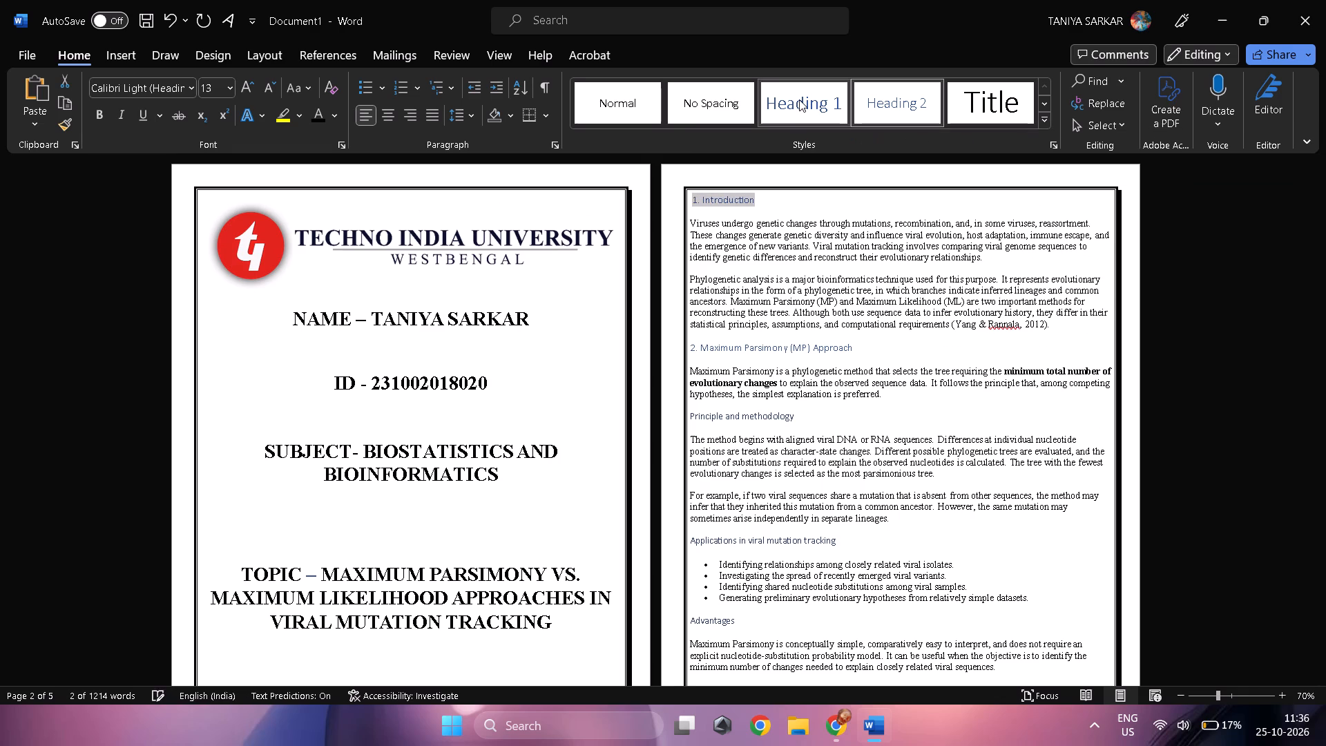
click(799, 99)
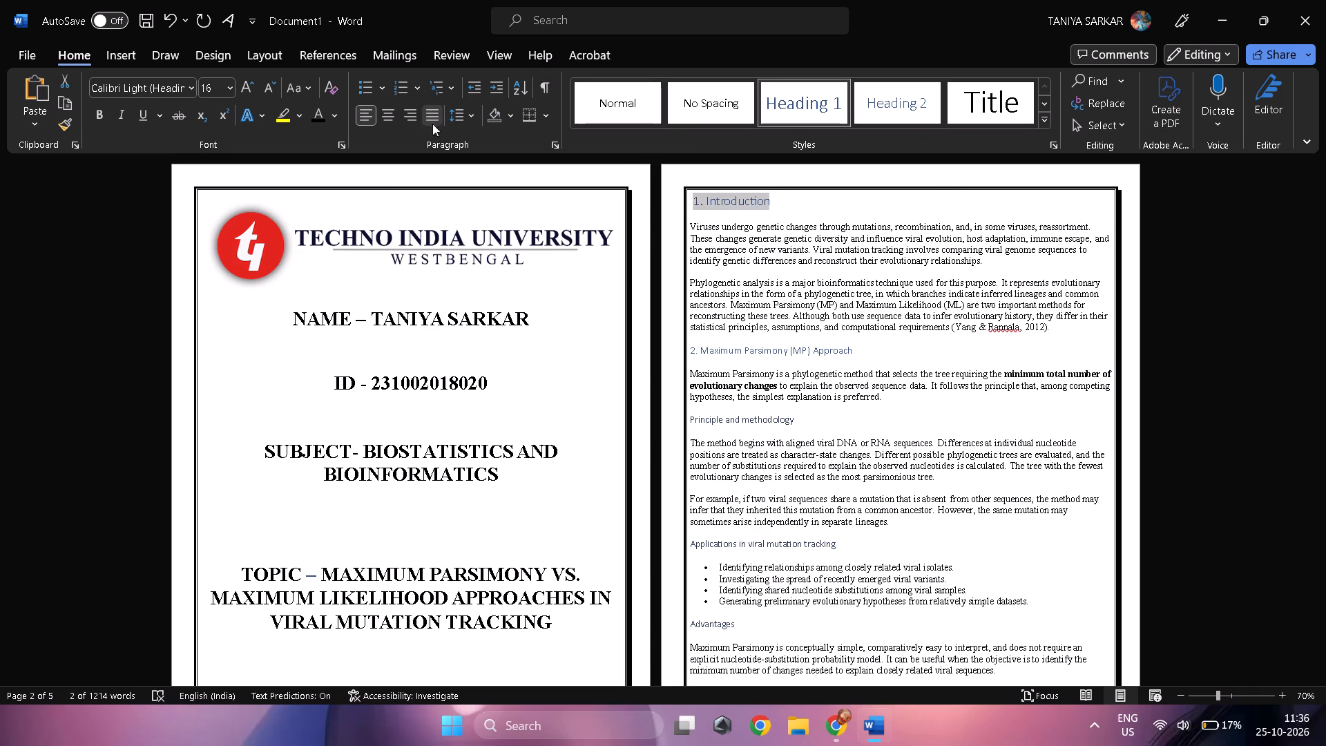
click(390, 117)
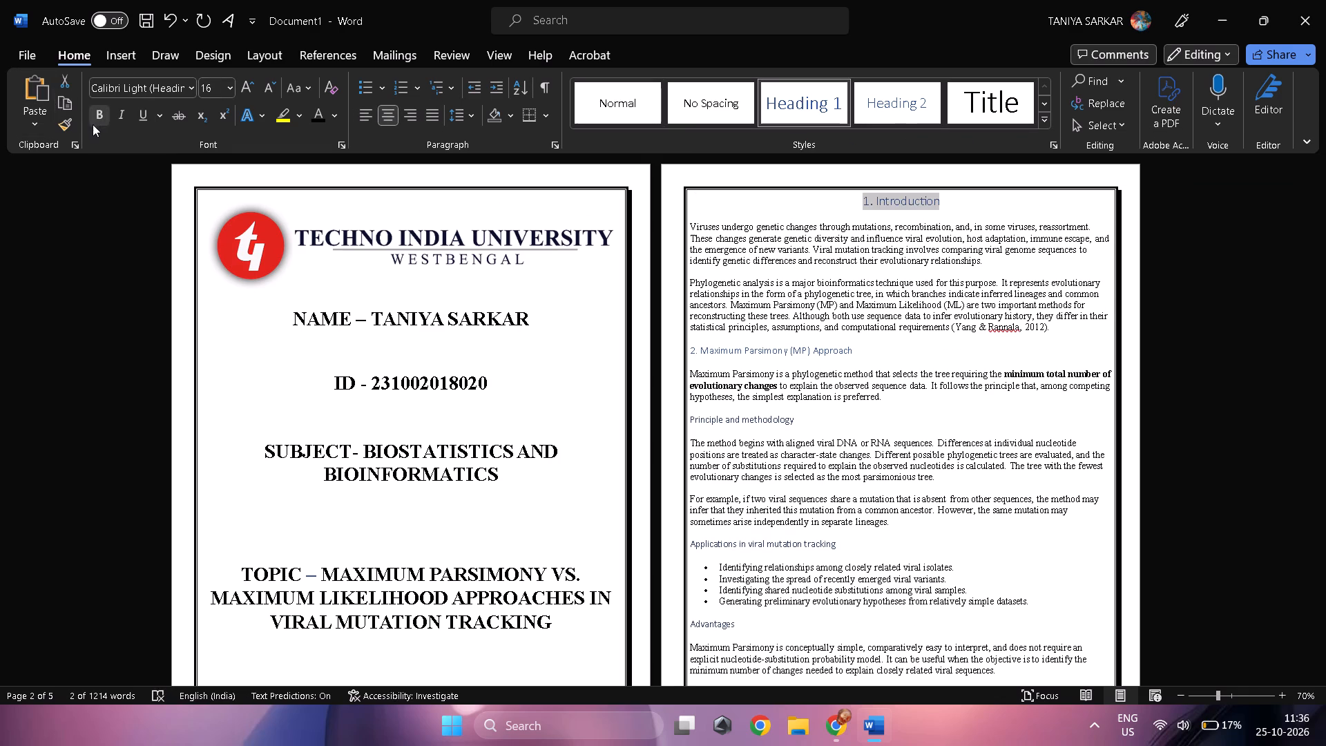
click(97, 118)
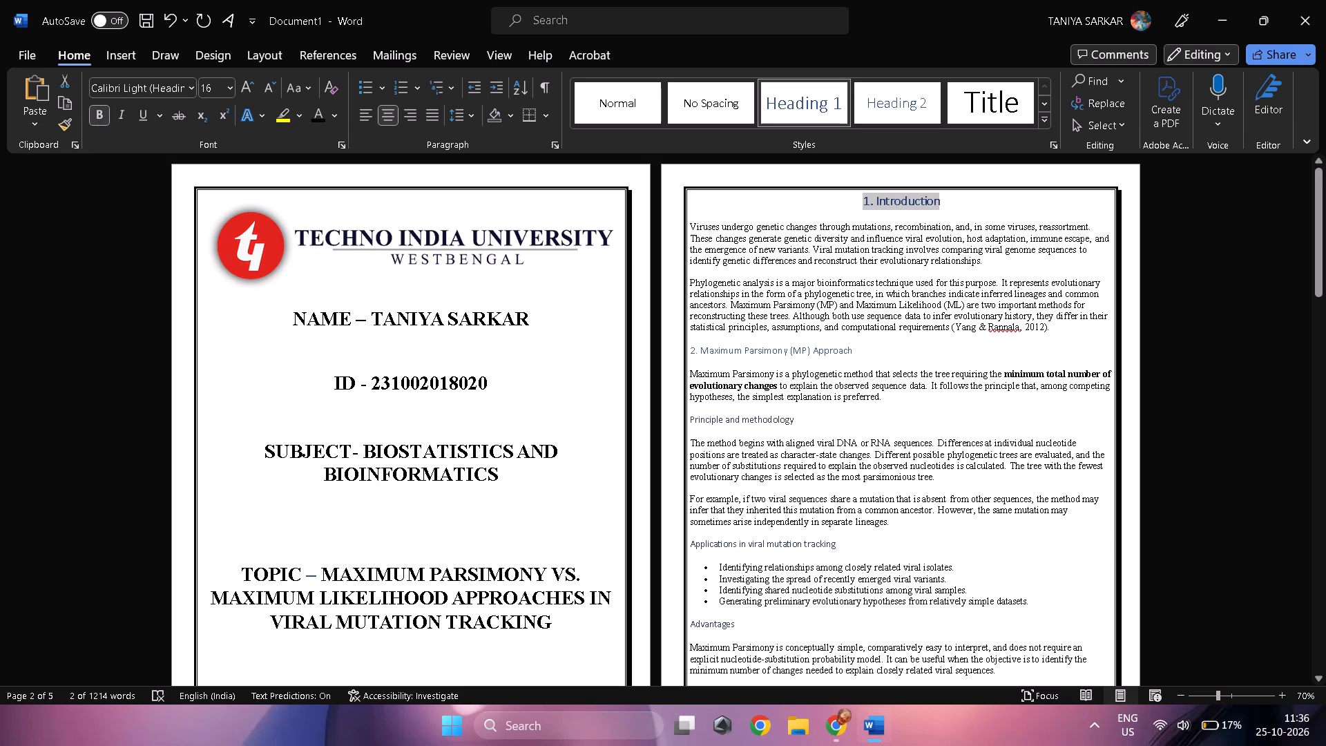
click(300, 88)
click(358, 157)
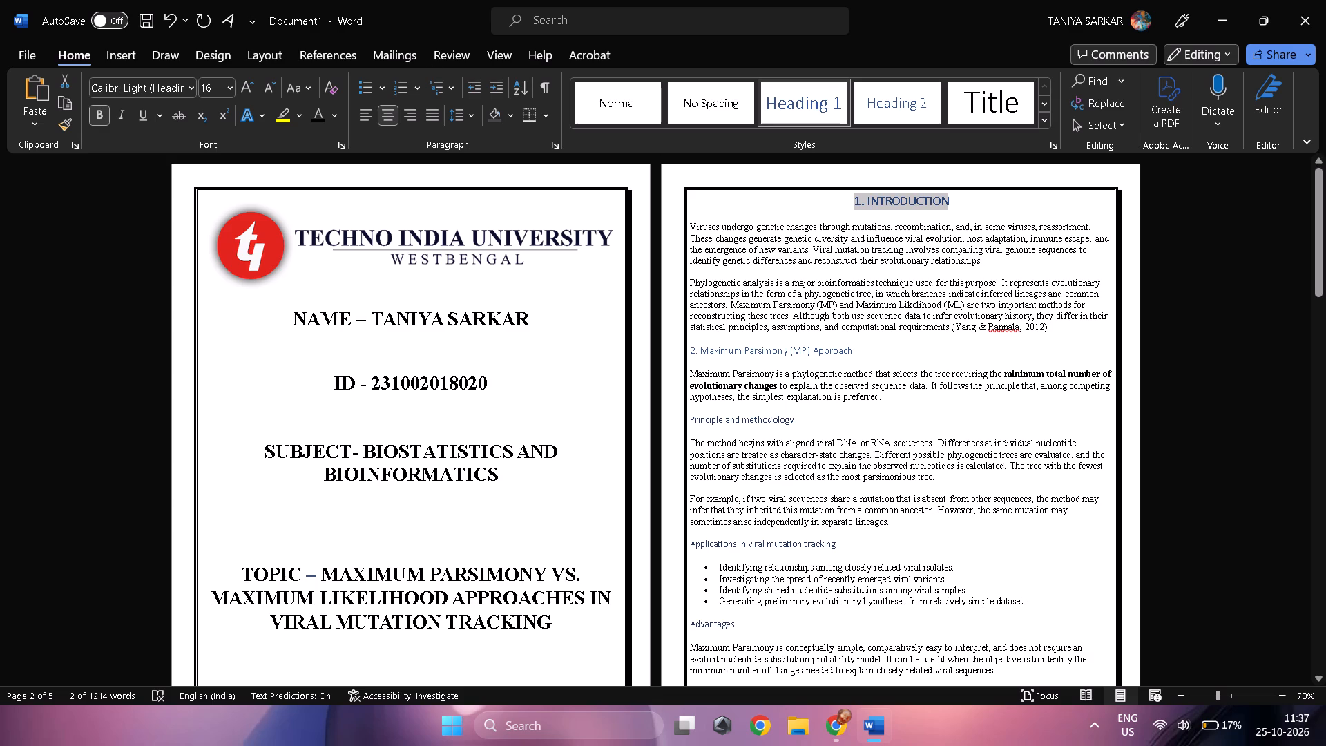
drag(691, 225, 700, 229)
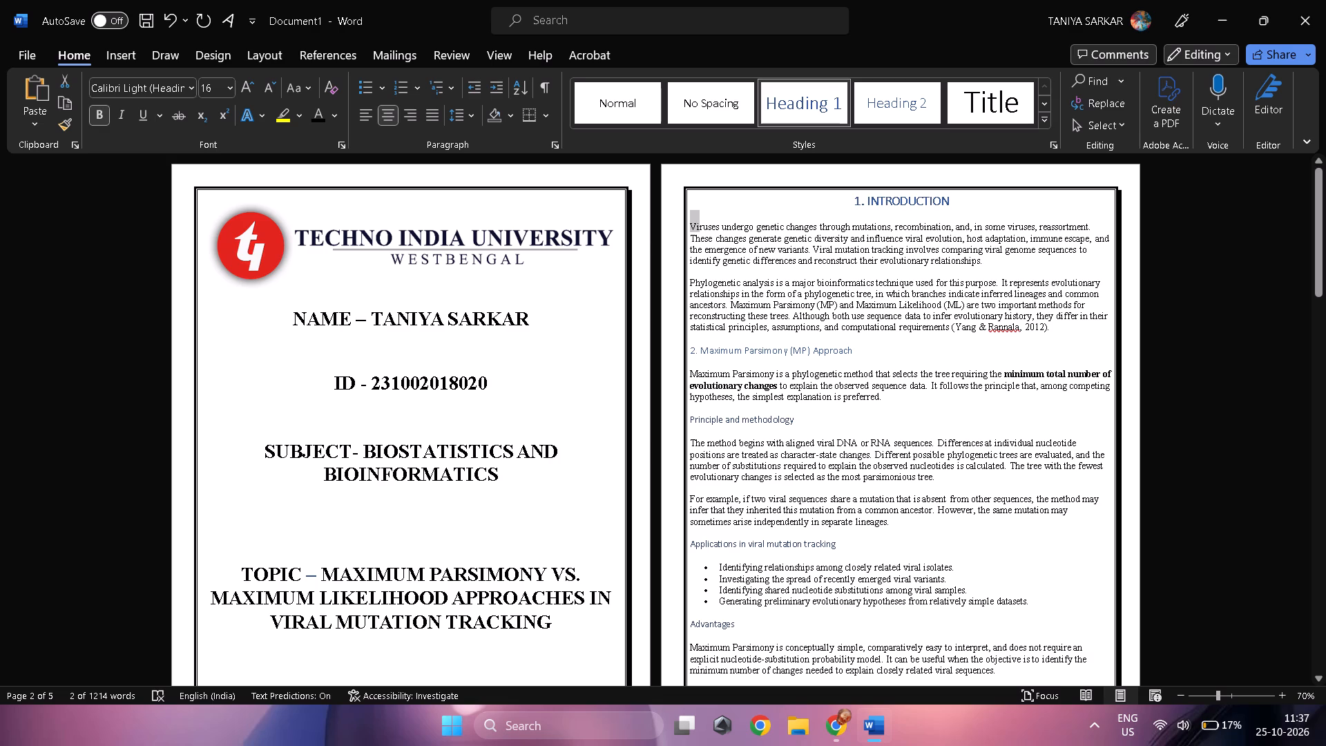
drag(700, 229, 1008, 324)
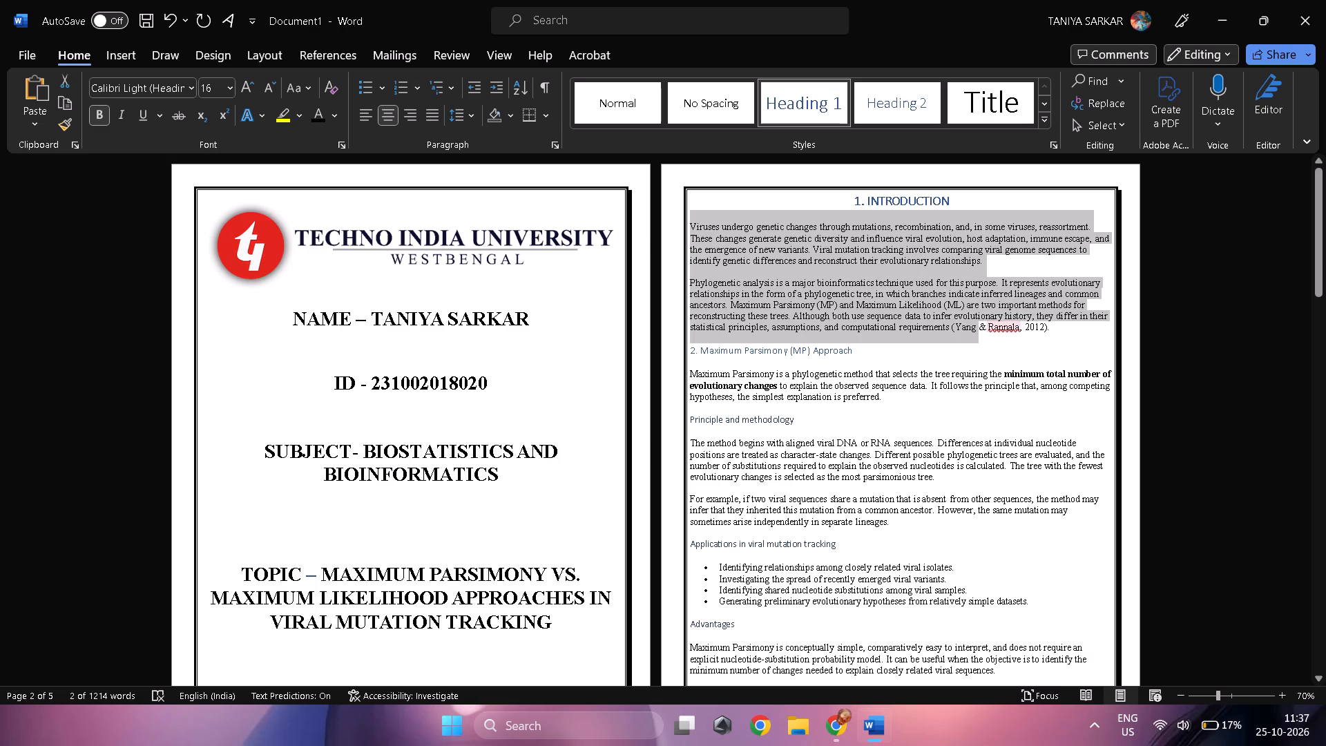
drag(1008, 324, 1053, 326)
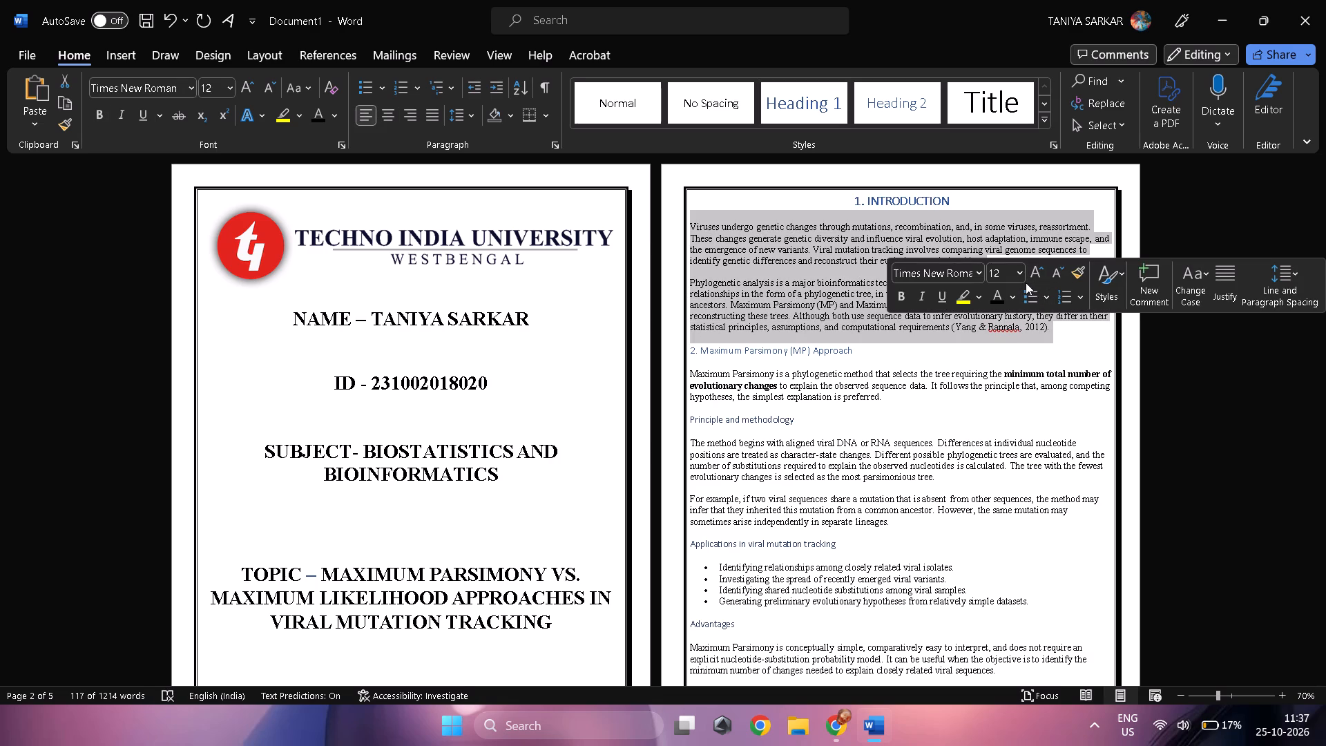
Change the font of the "1. INTRODUCTION" heading to Times New Roman.
click(959, 205)
drag(959, 205, 854, 203)
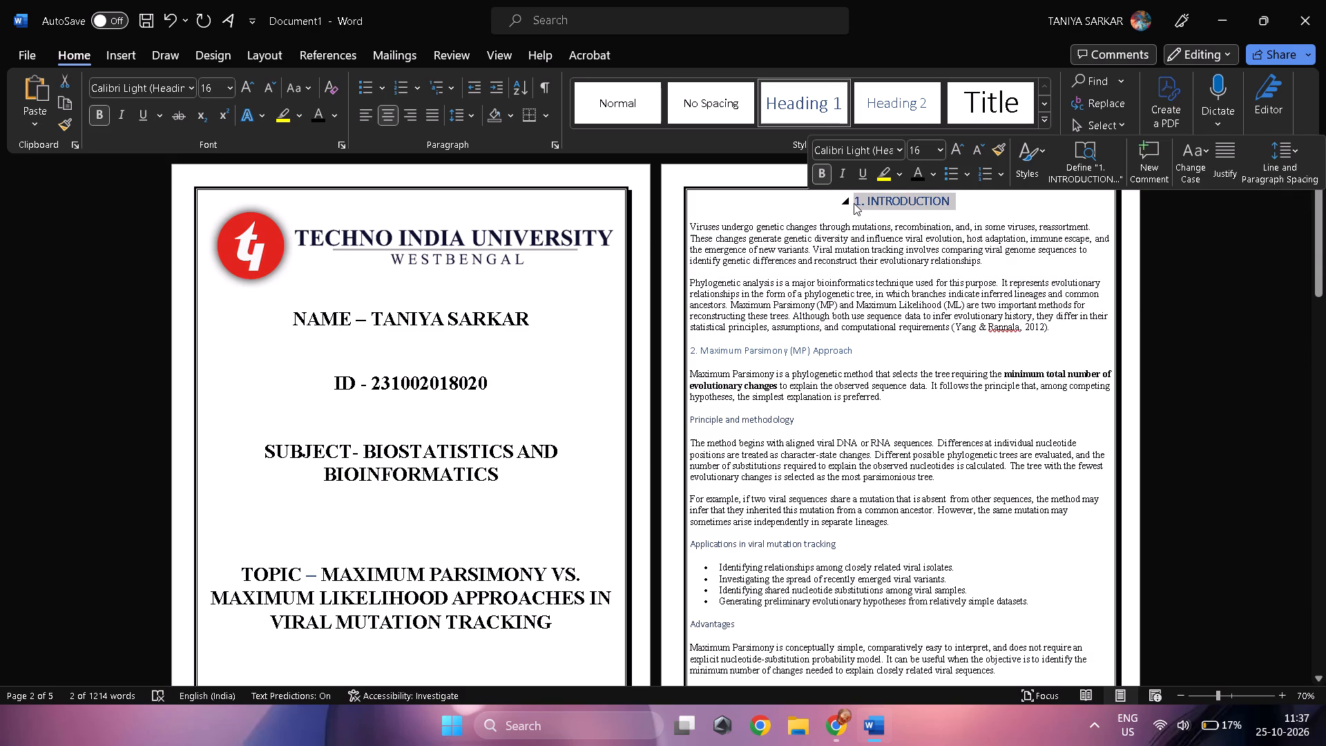
click(901, 149)
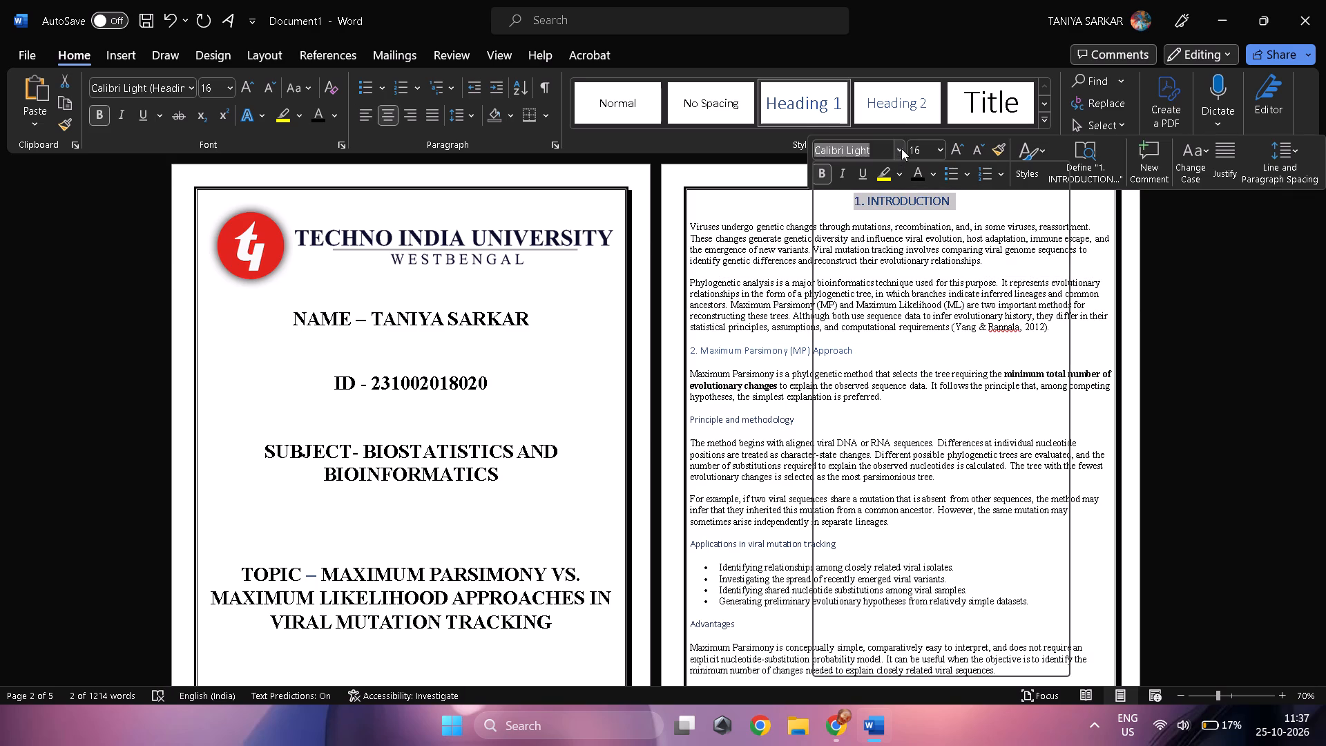
click(900, 271)
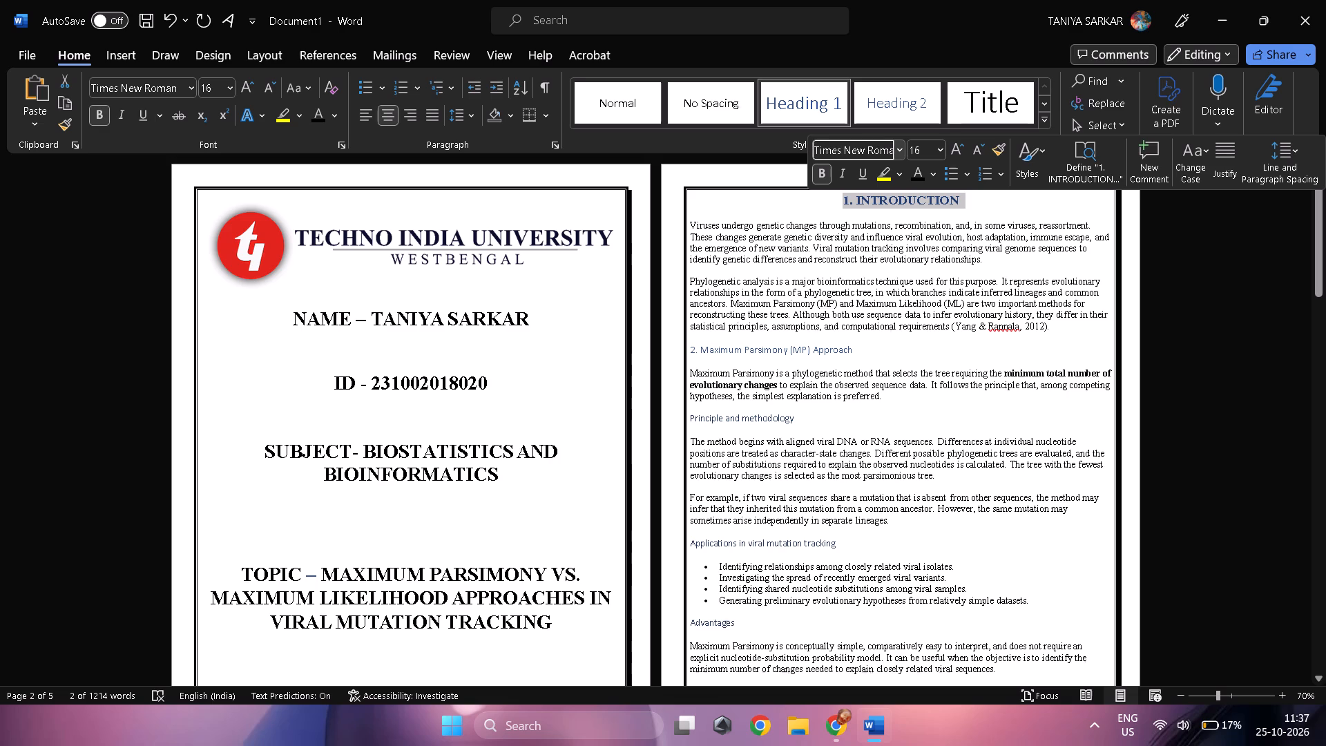
Format the "2. Maximum Parsimony (MP) Approach" heading as Times New Roman, size 16, bold, centred and uppercase.
drag(856, 347, 679, 350)
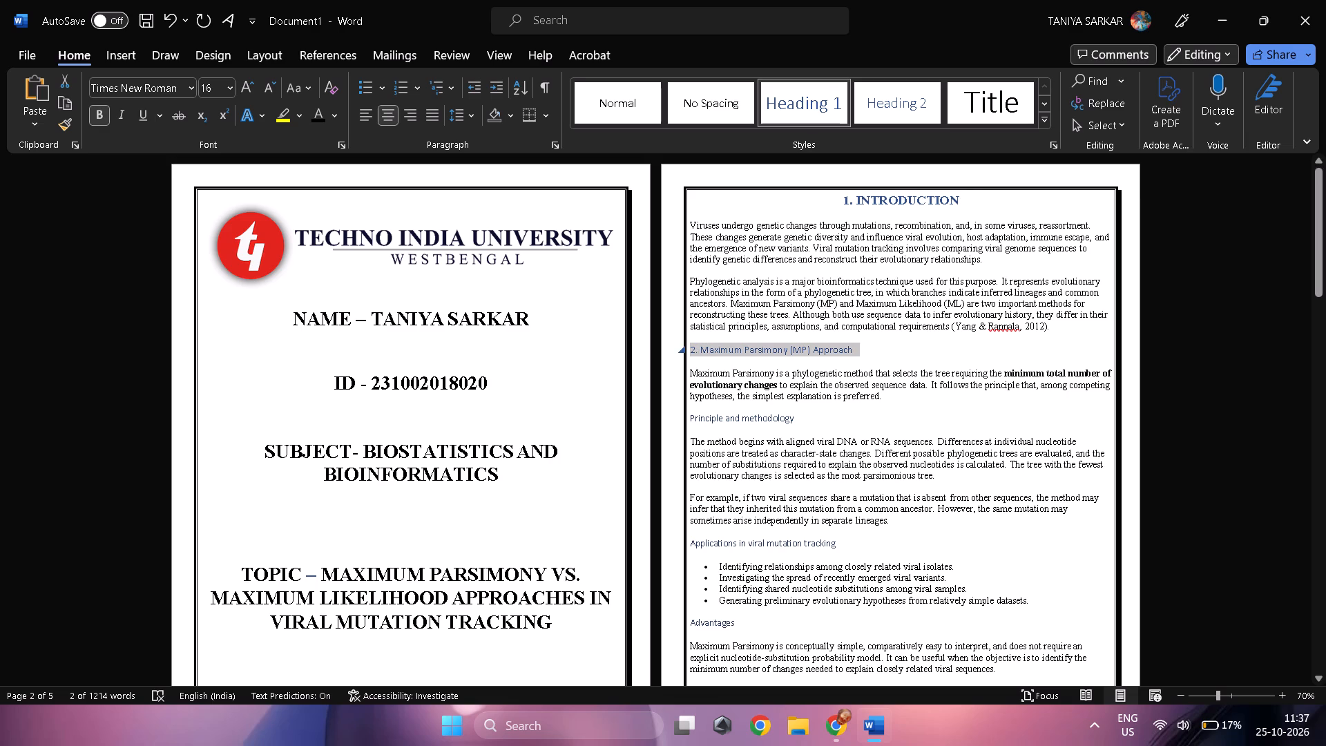
drag(679, 350, 678, 350)
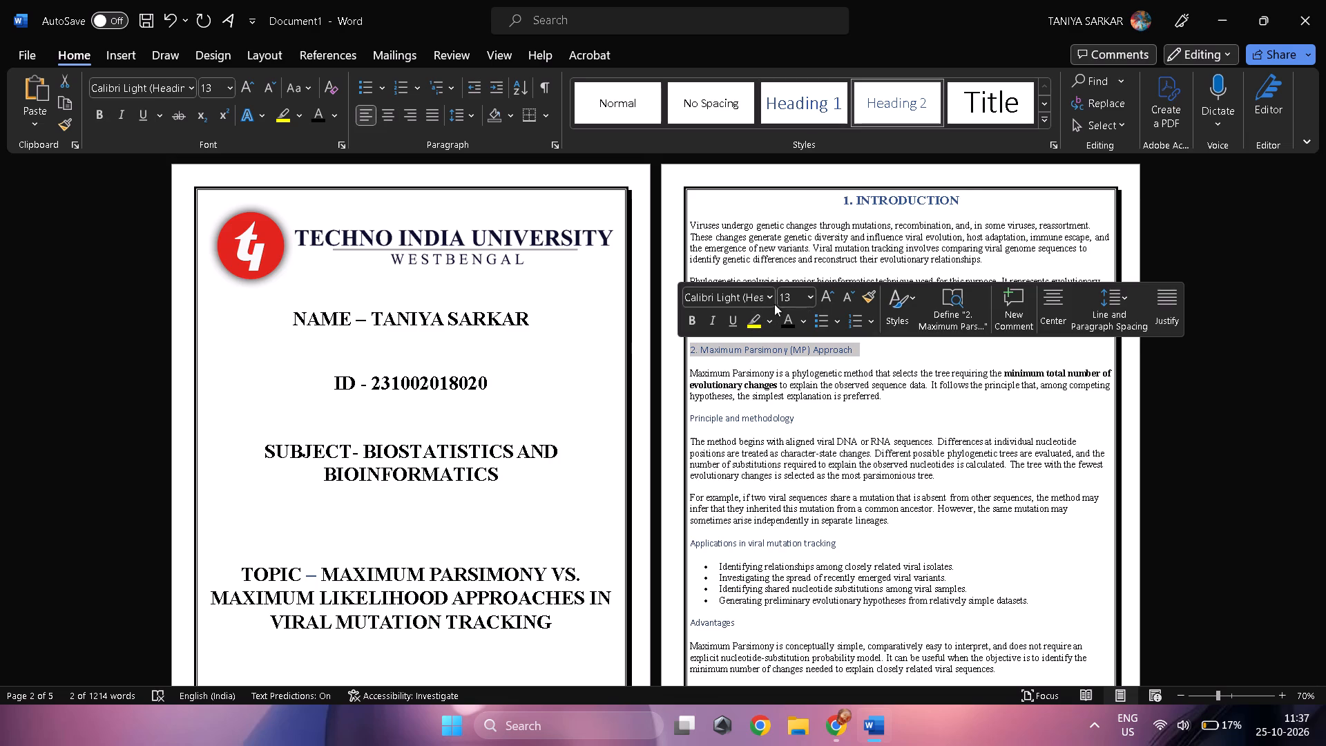
click(769, 300)
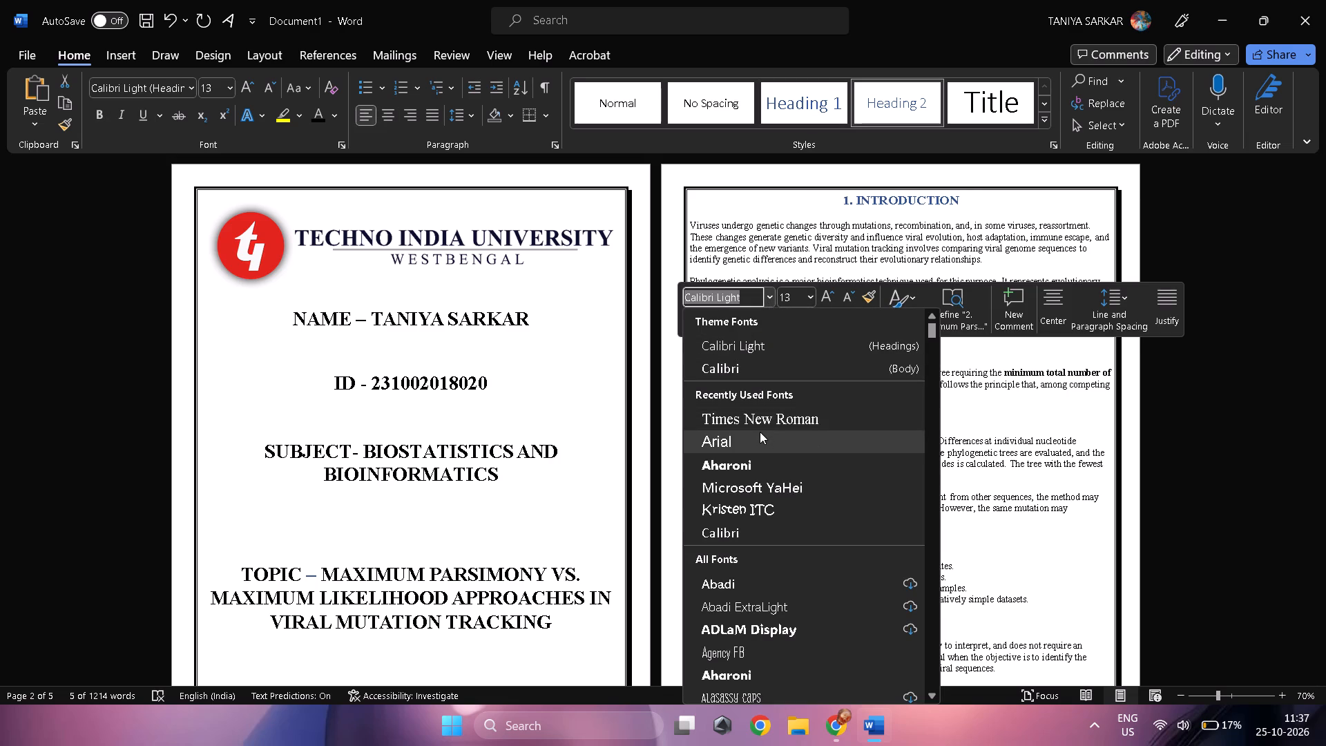
click(764, 419)
click(807, 291)
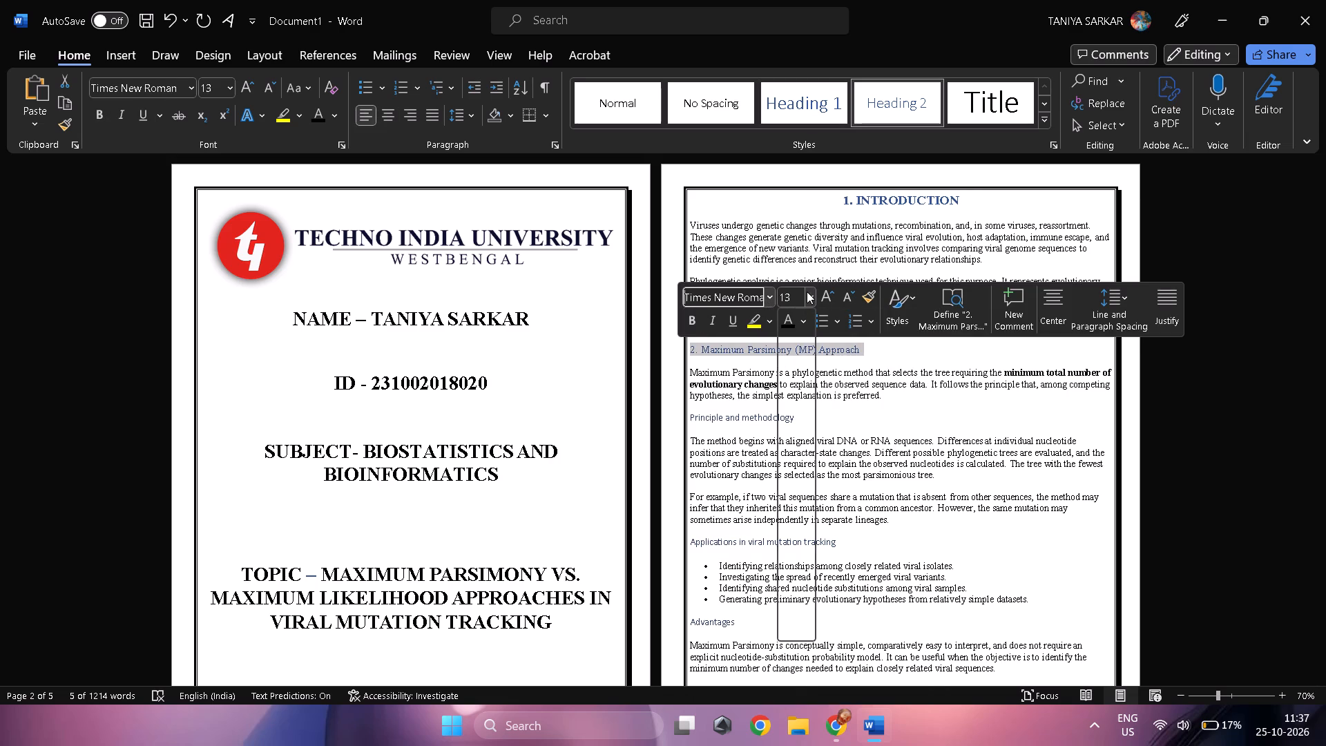
click(794, 440)
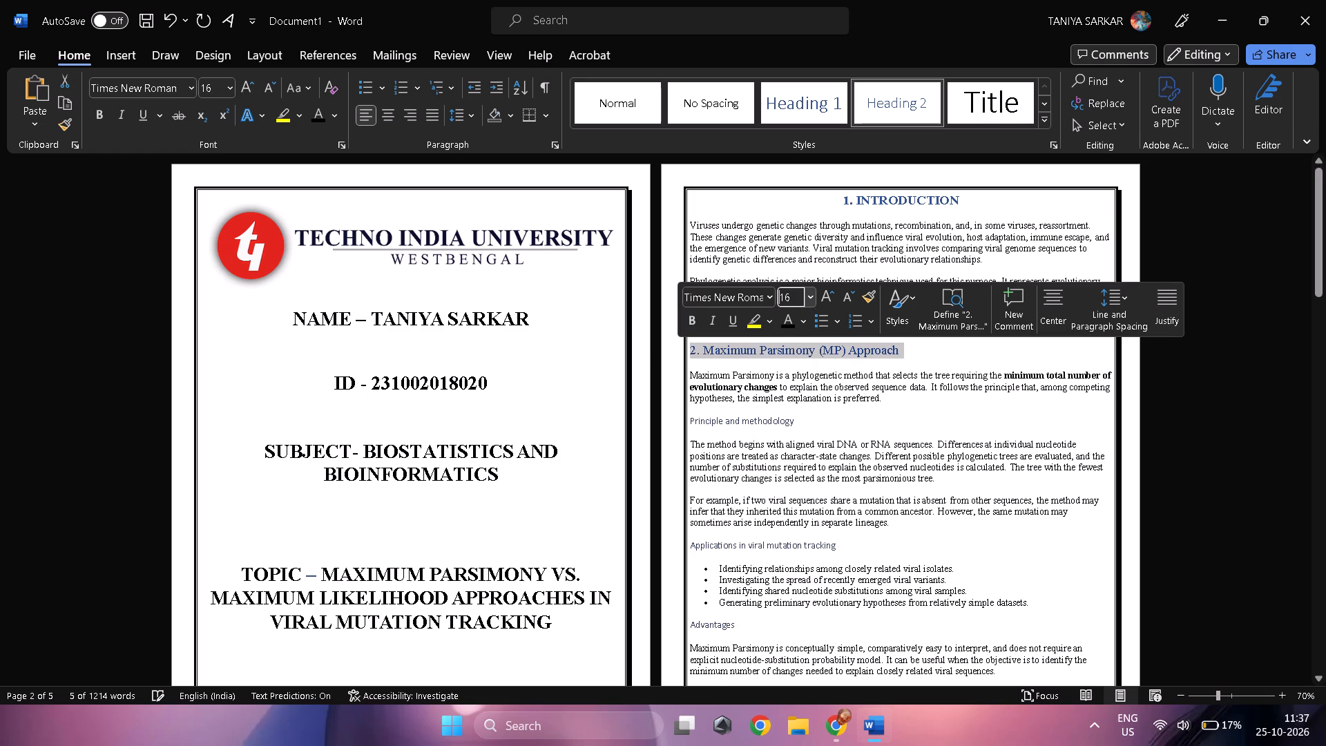
click(694, 320)
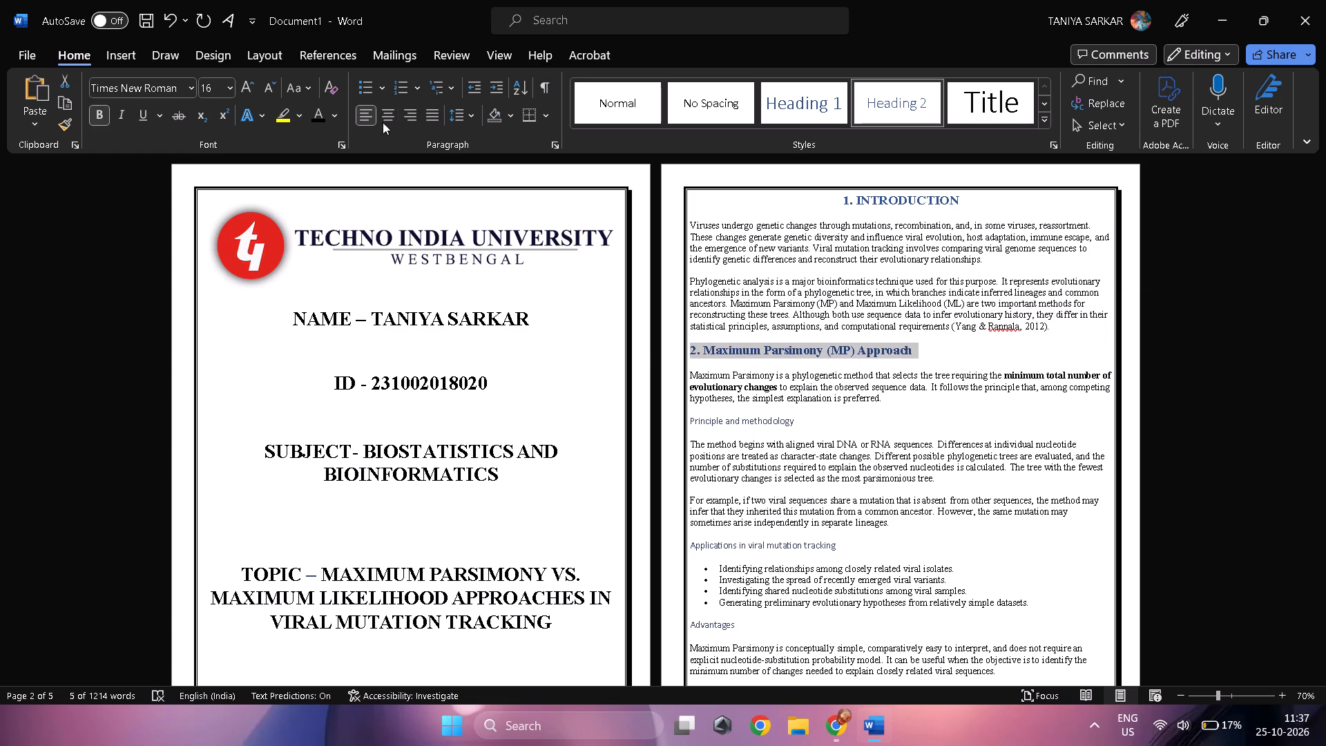
click(392, 116)
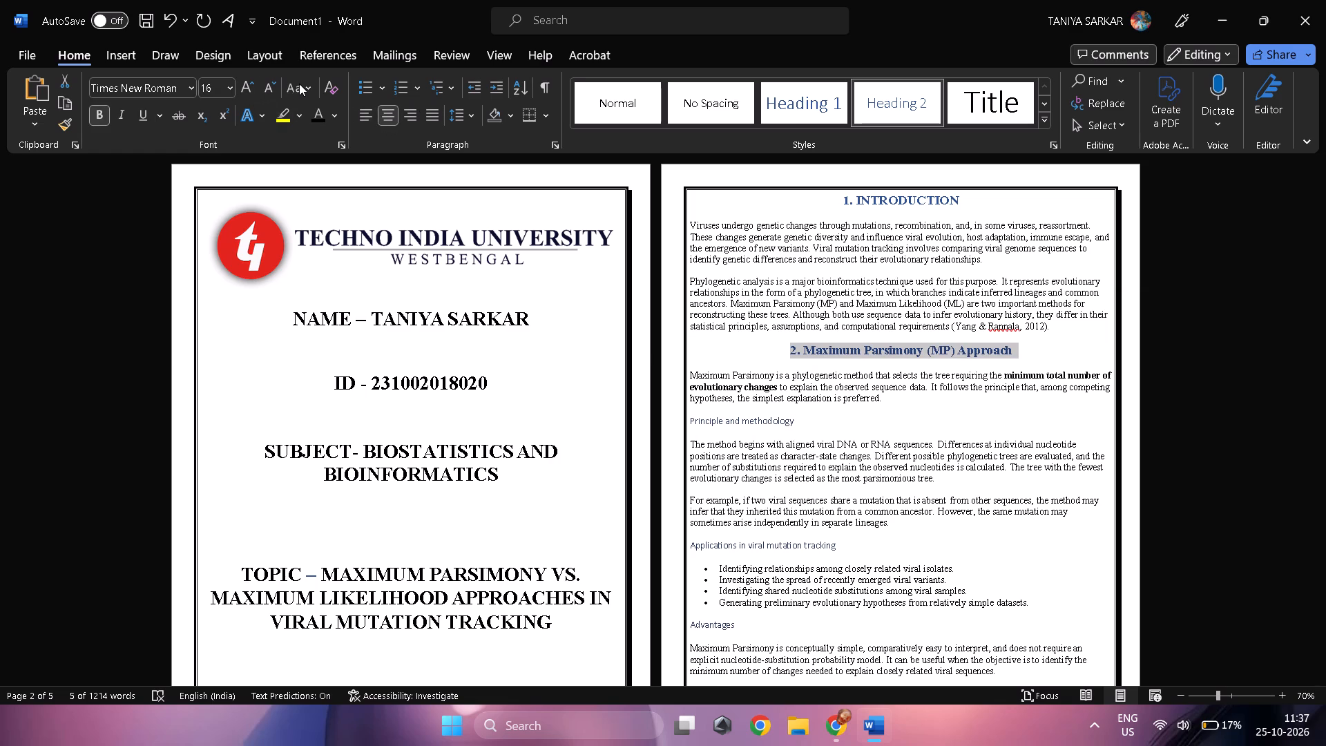
click(299, 84)
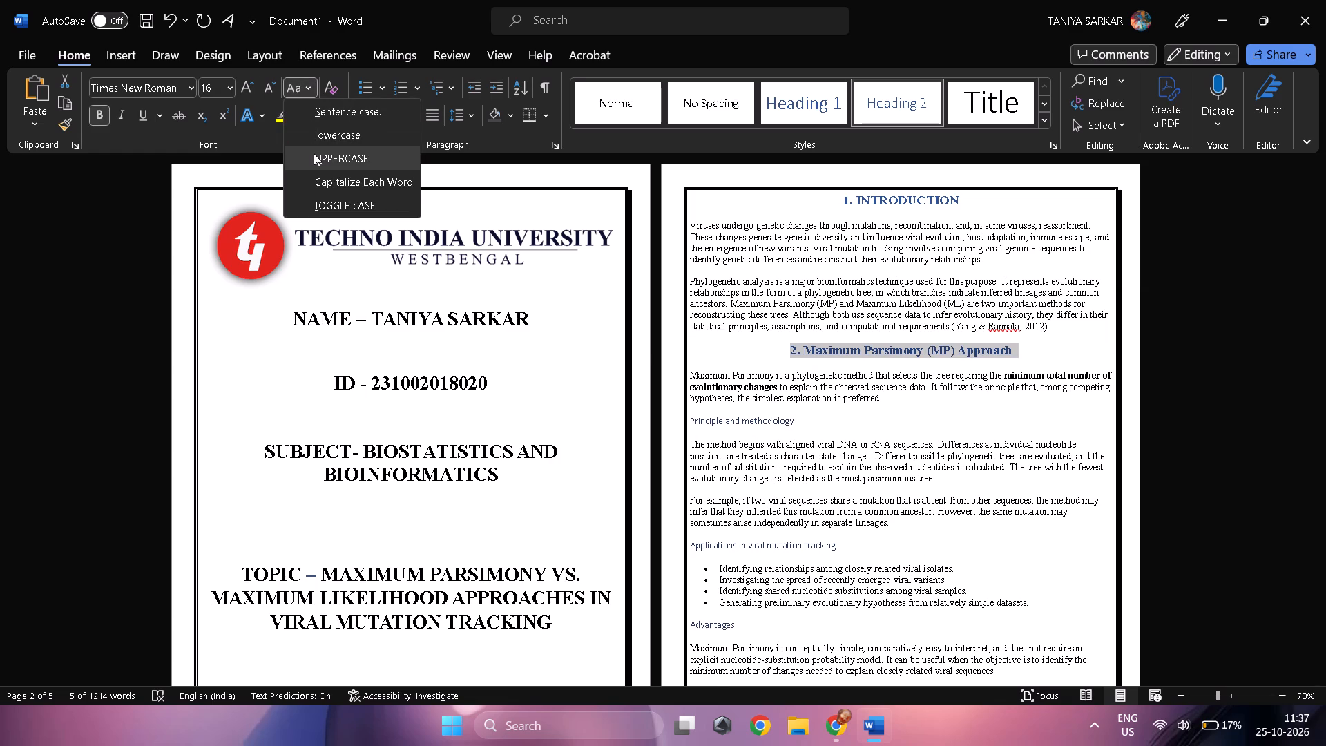
click(314, 153)
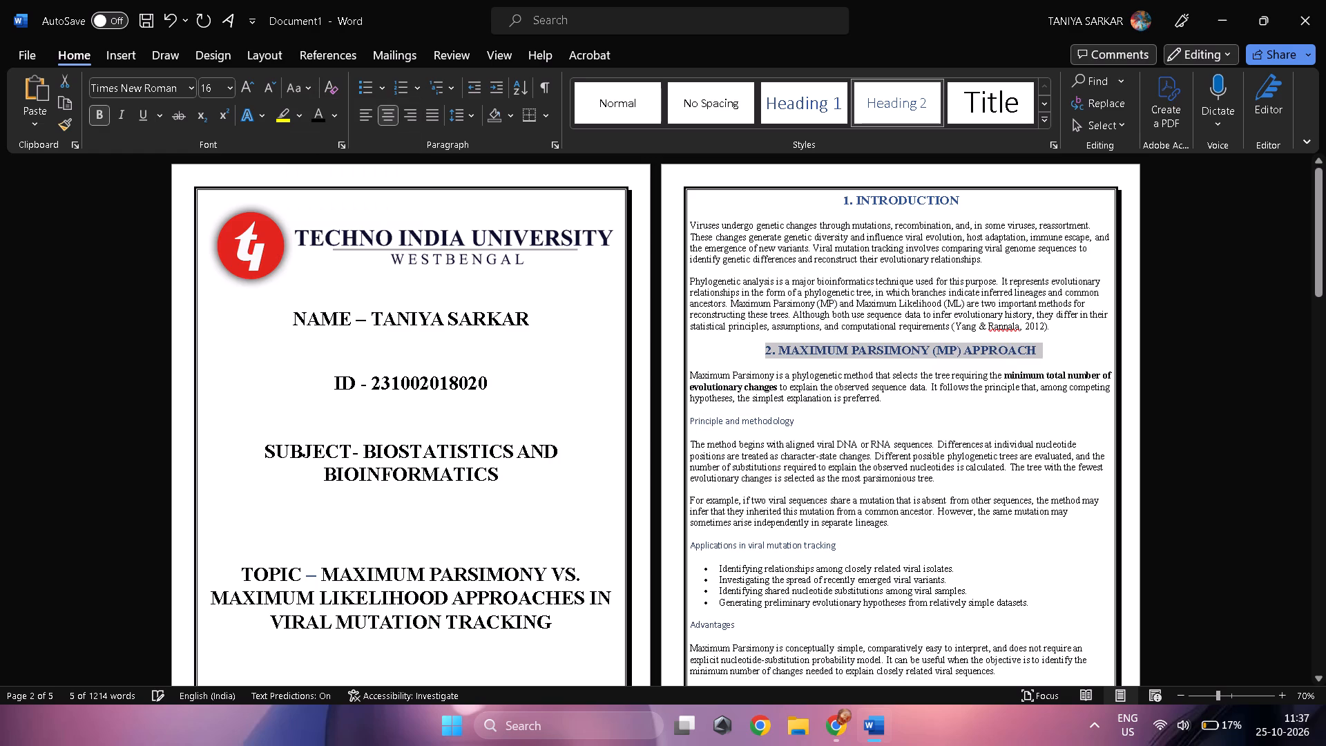
click(1177, 363)
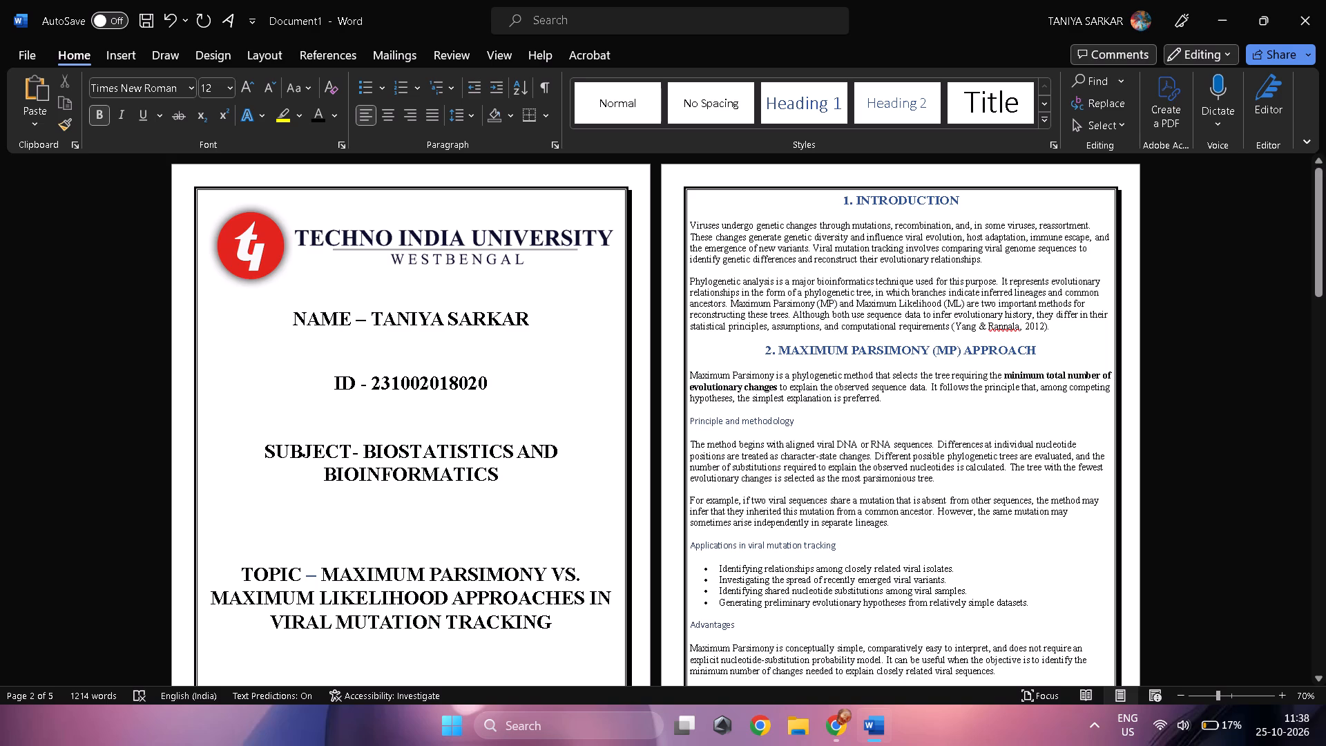
Format the "Applications in viral mutation tracking" subheading as Times New Roman, size 16, underlined and not bold.
drag(1318, 271, 1320, 298)
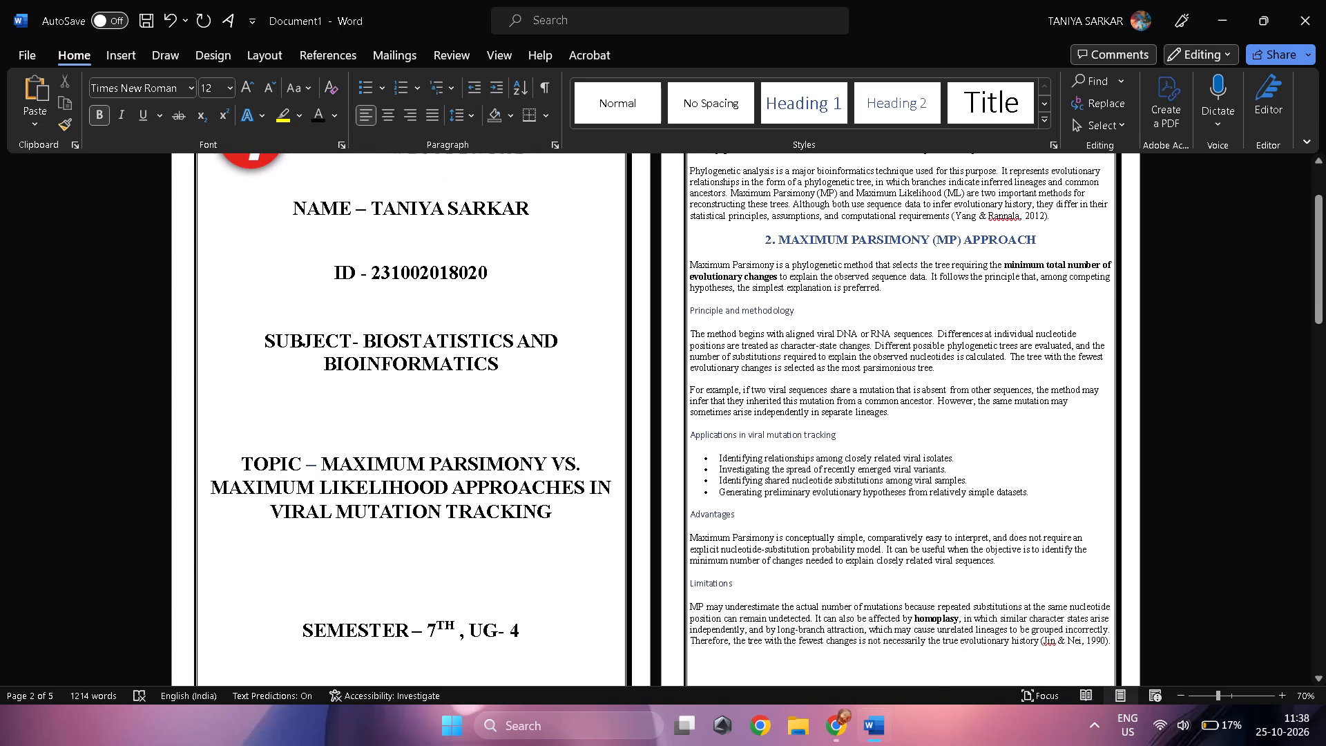
drag(690, 262, 896, 412)
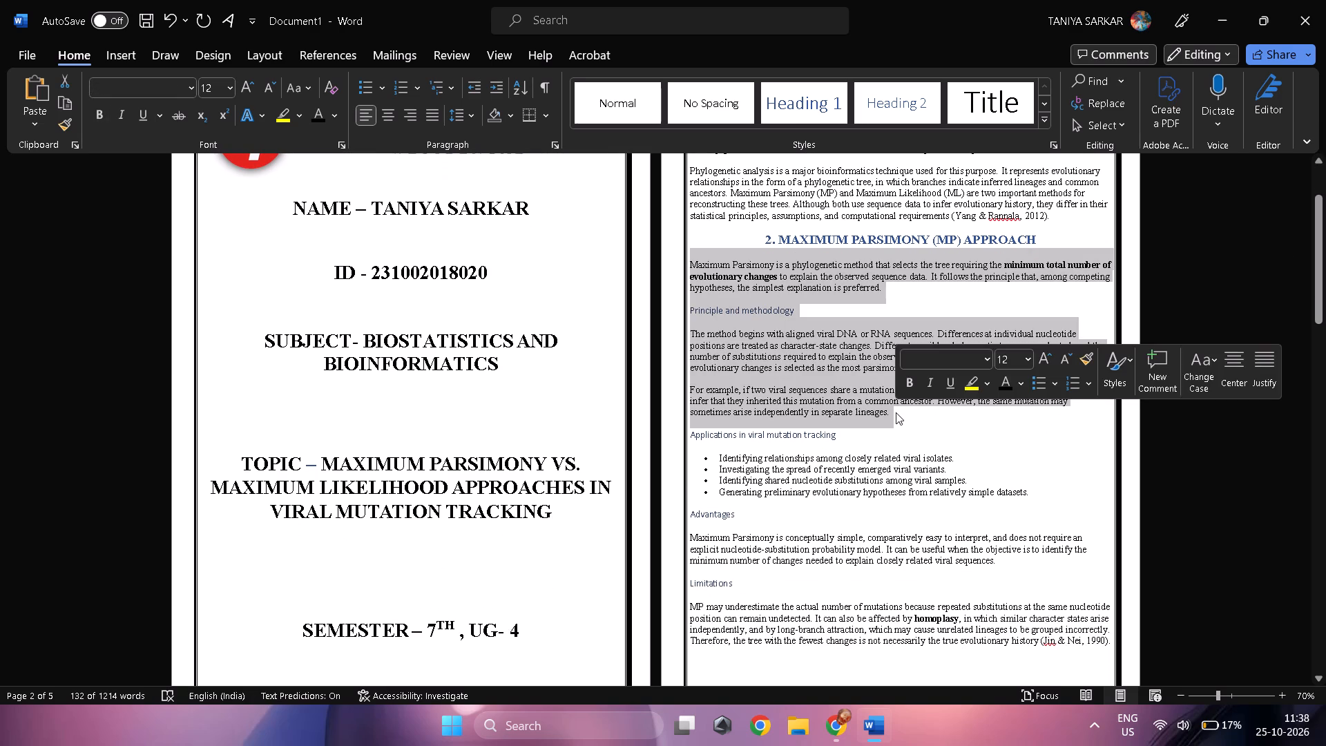
click(936, 438)
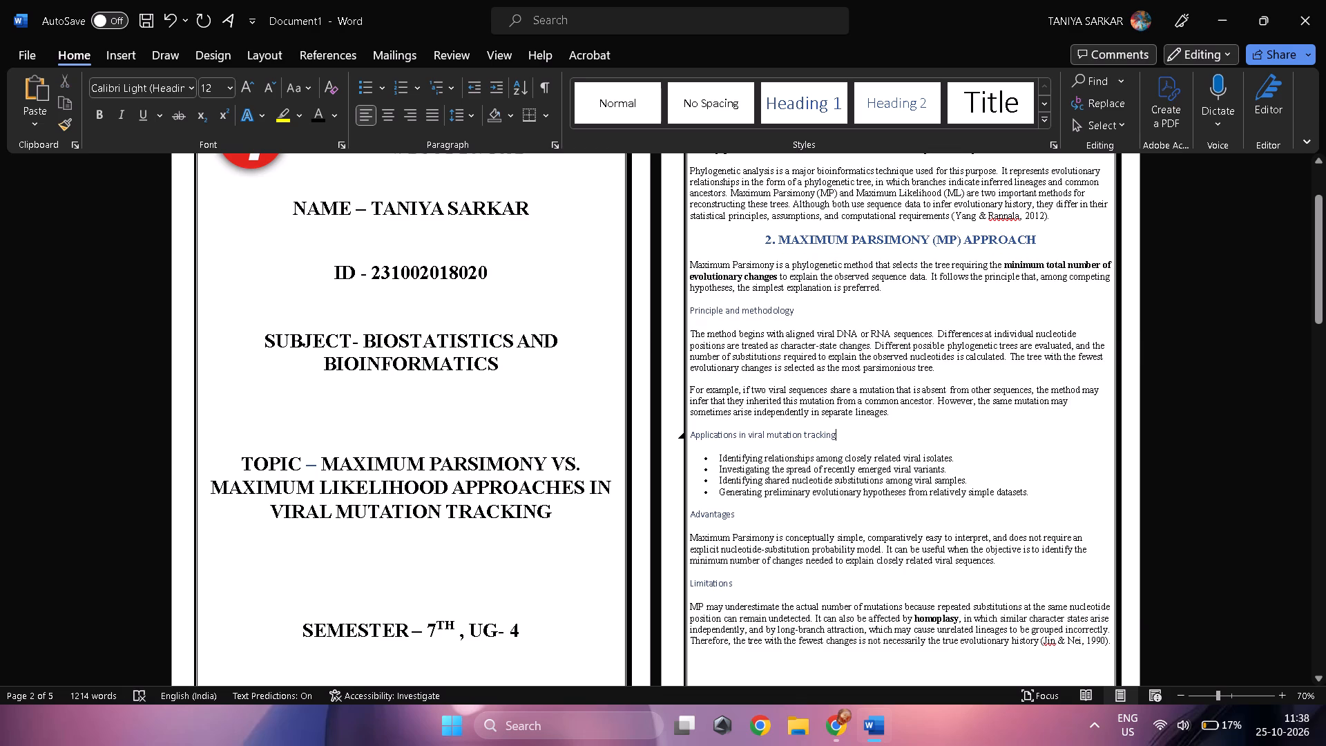
drag(838, 437, 709, 439)
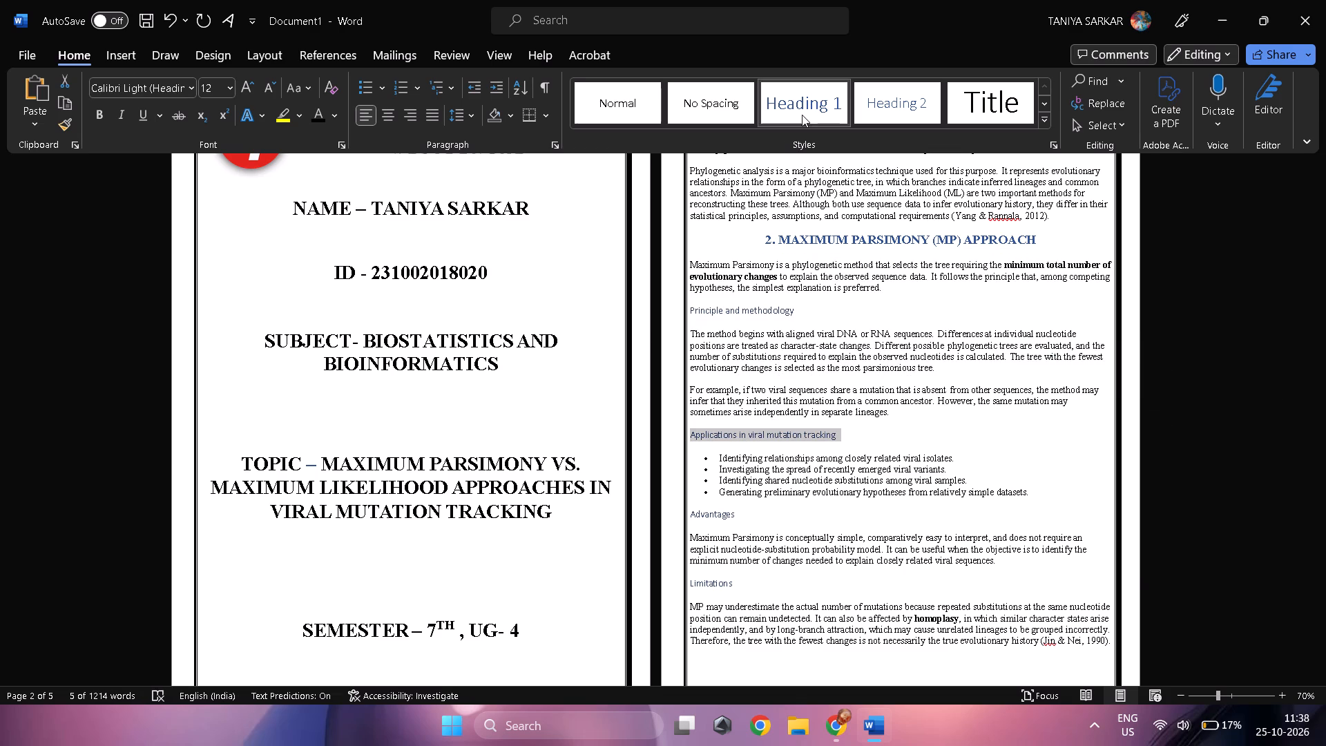
click(191, 89)
click(195, 207)
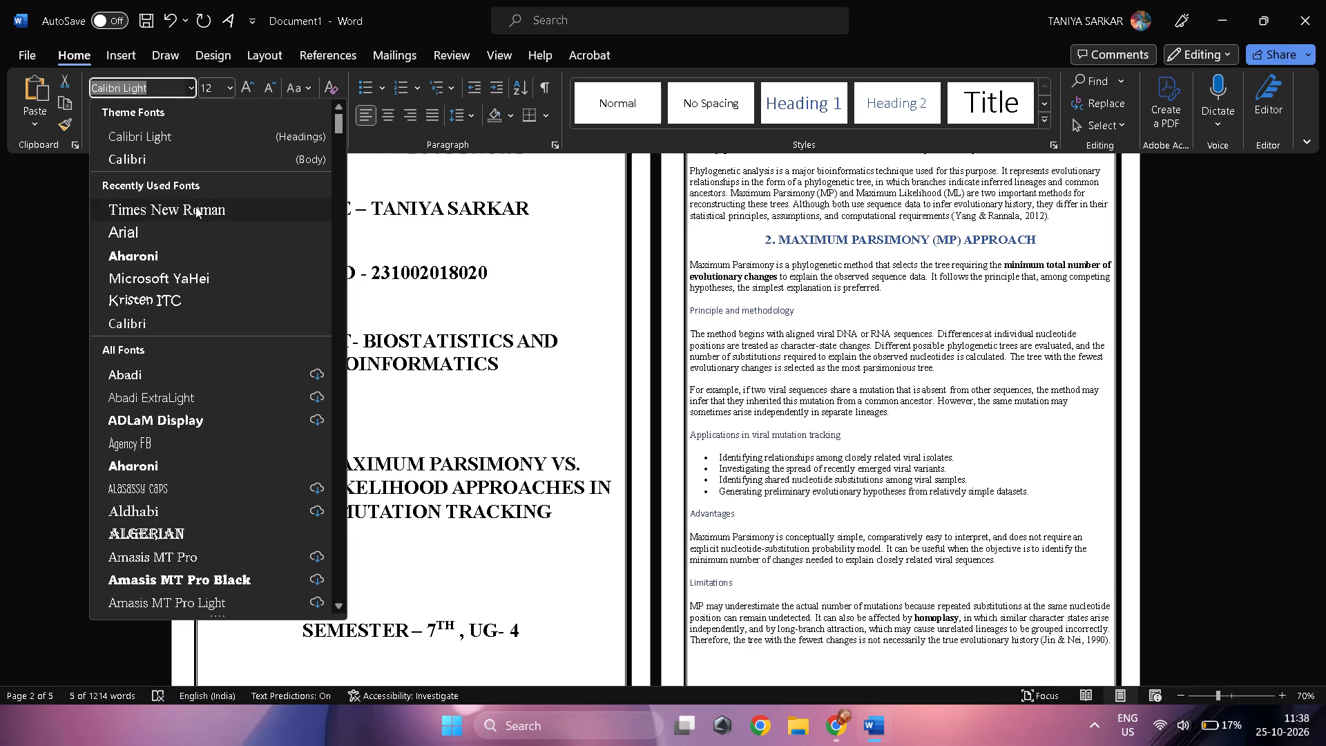
click(228, 92)
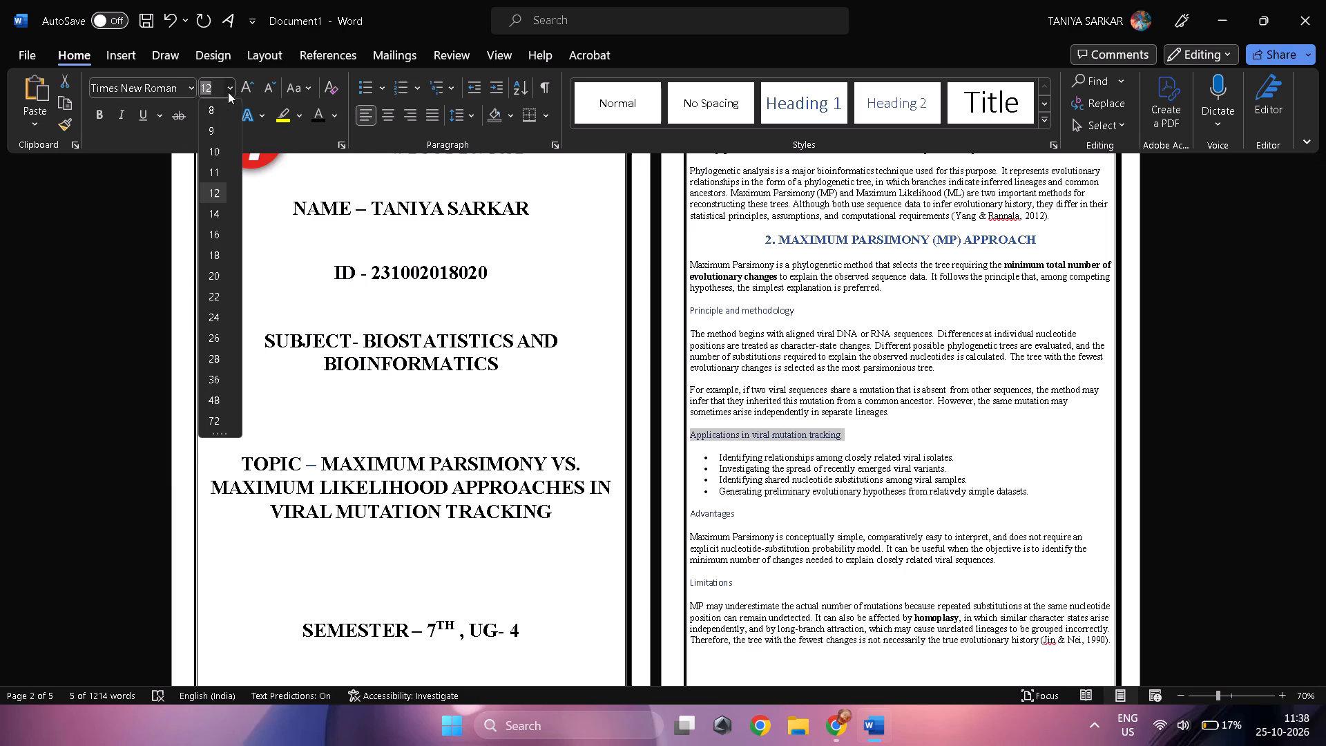
click(223, 233)
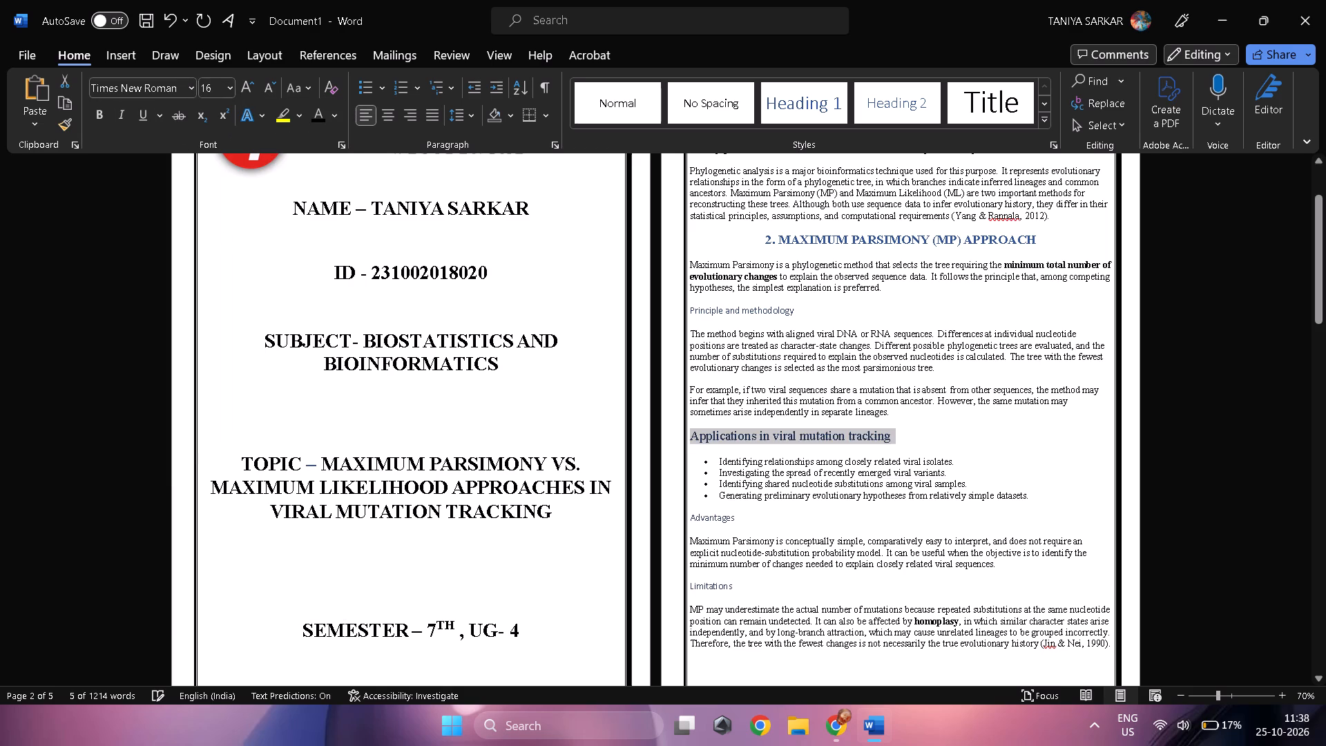
click(102, 119)
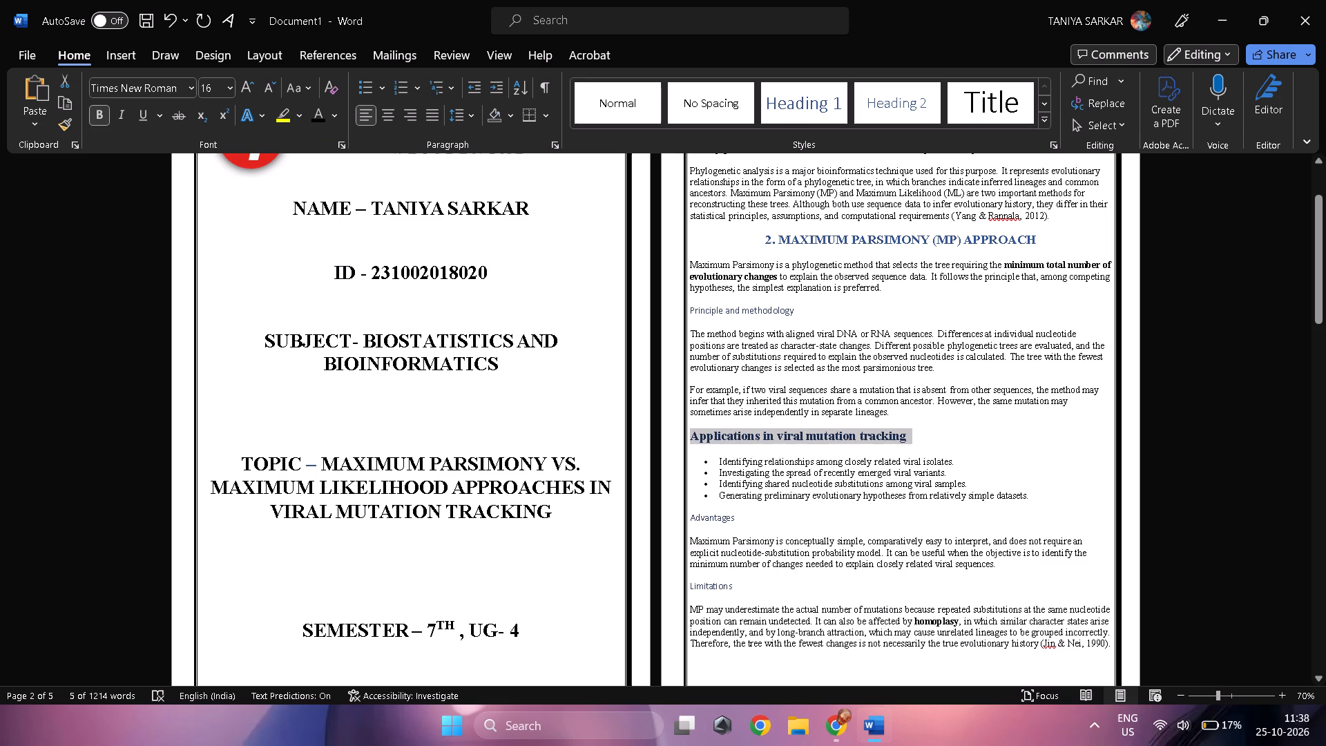
click(99, 113)
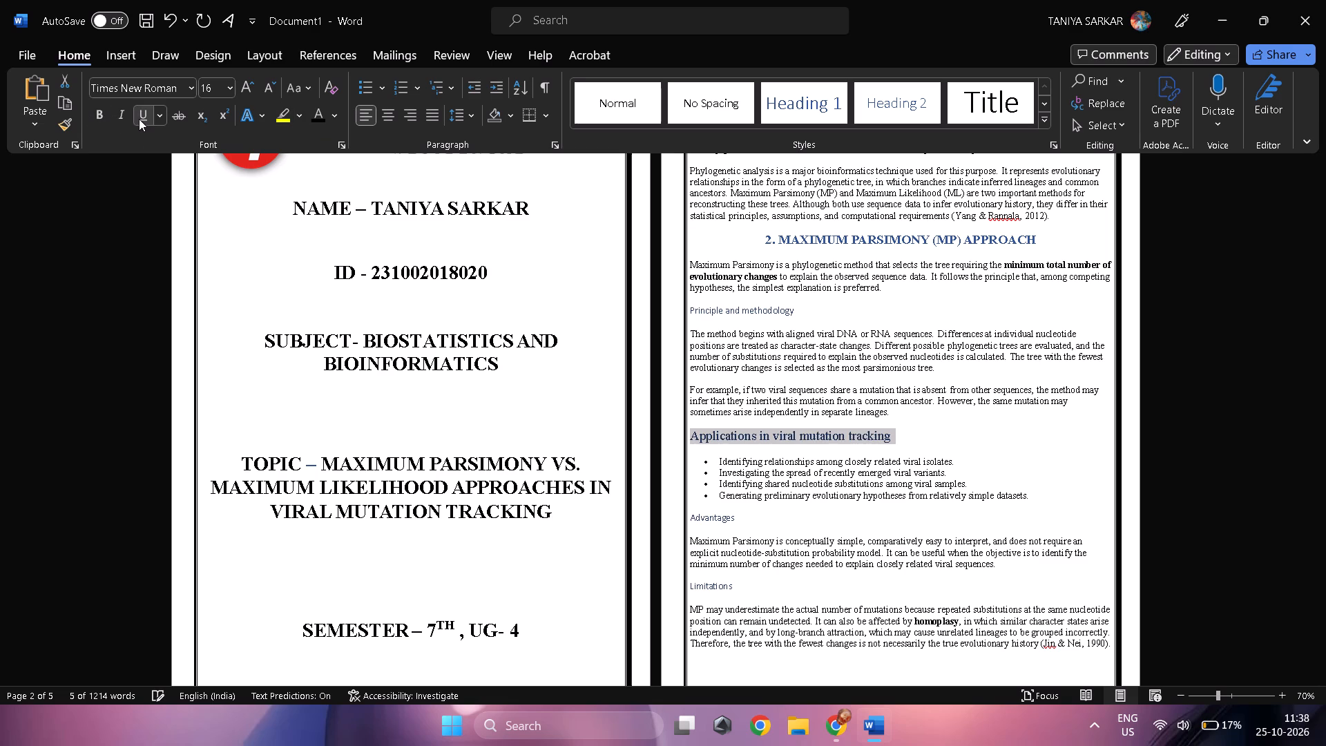
click(140, 119)
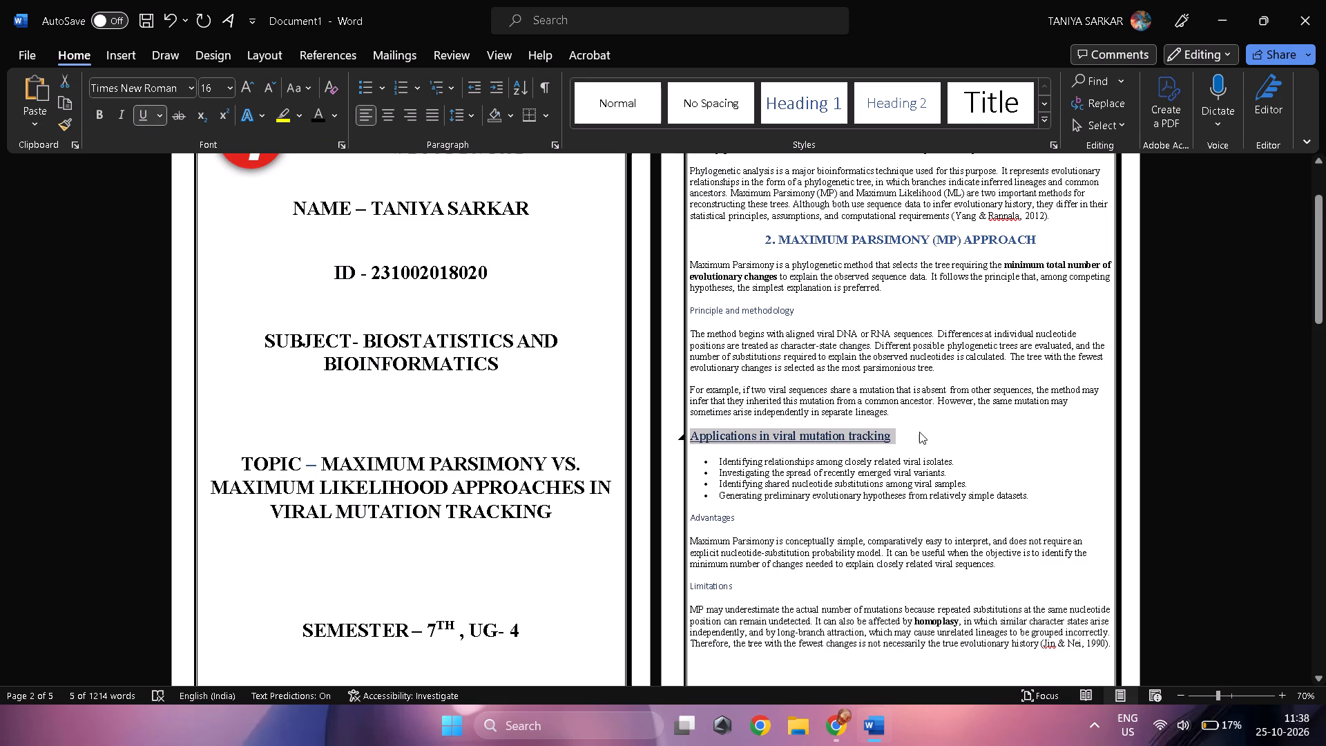
Add a colon at the end of the "Applications in viral mutation tracking" subheading.
click(918, 432)
key(shift+colon)
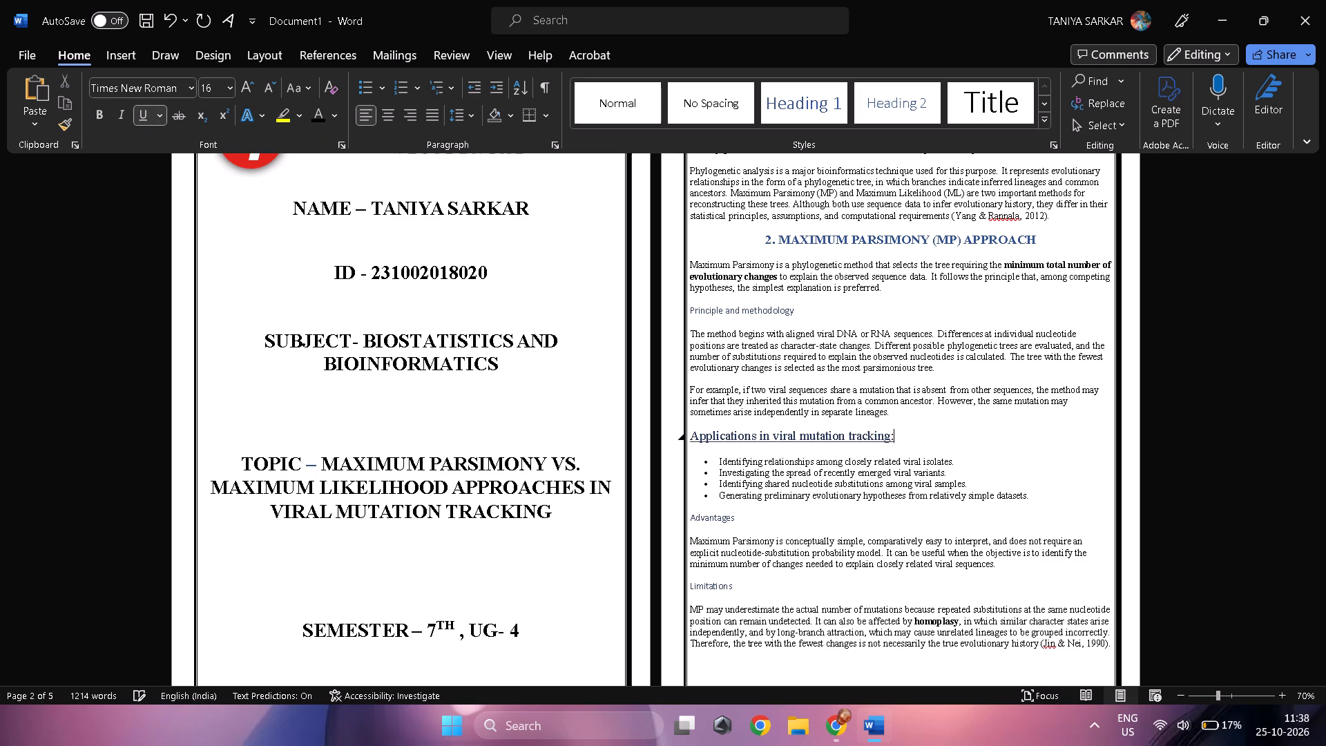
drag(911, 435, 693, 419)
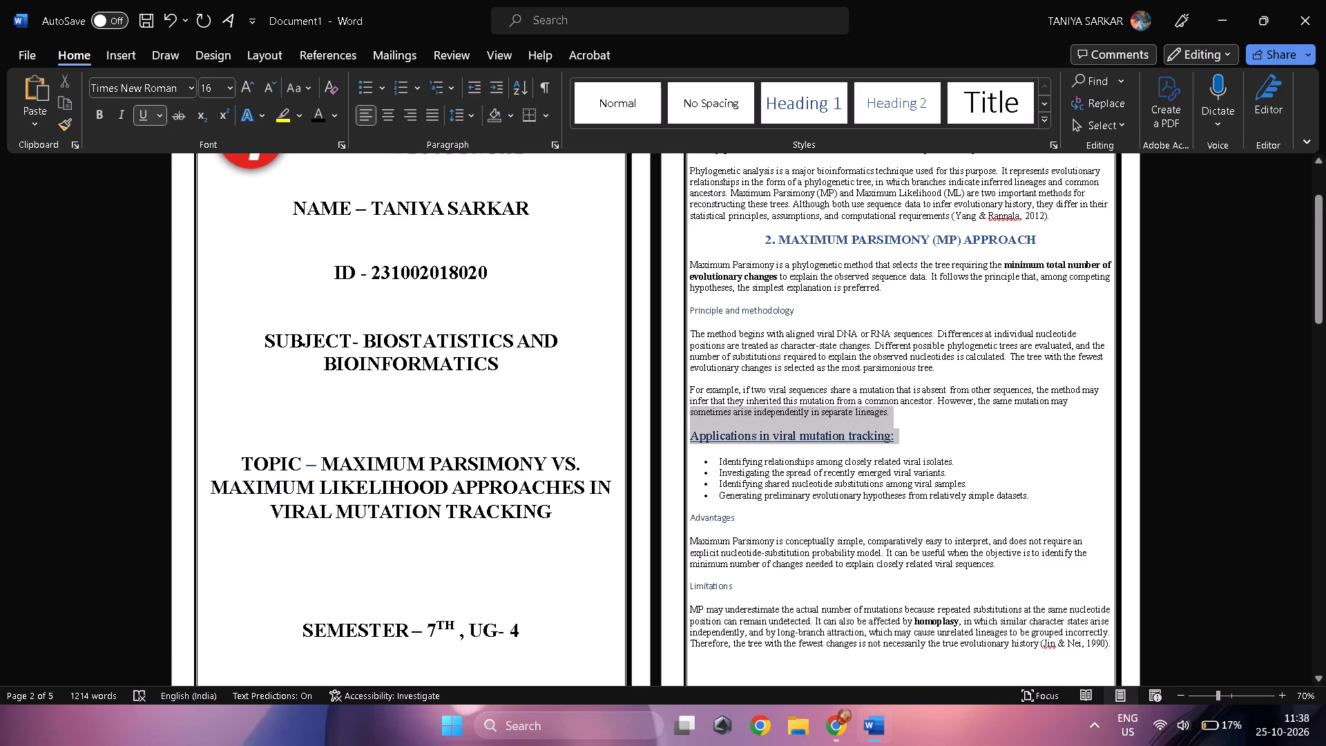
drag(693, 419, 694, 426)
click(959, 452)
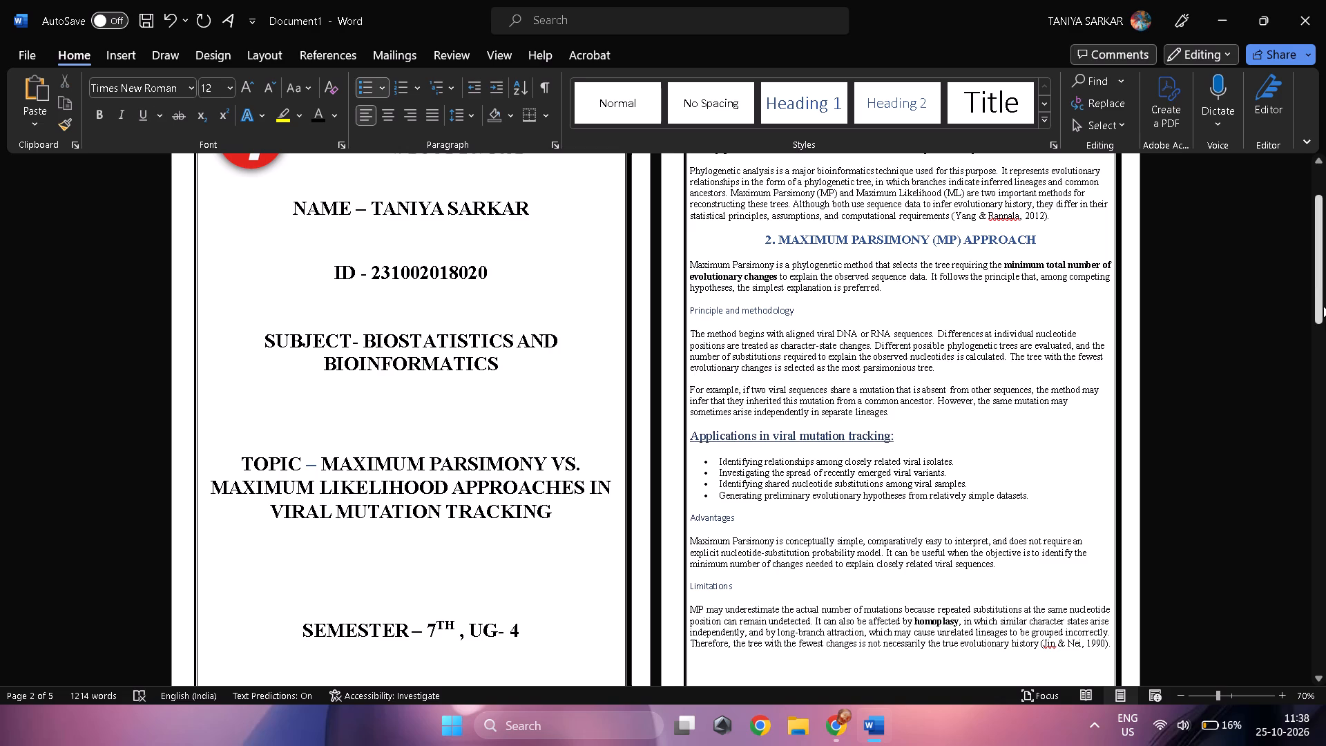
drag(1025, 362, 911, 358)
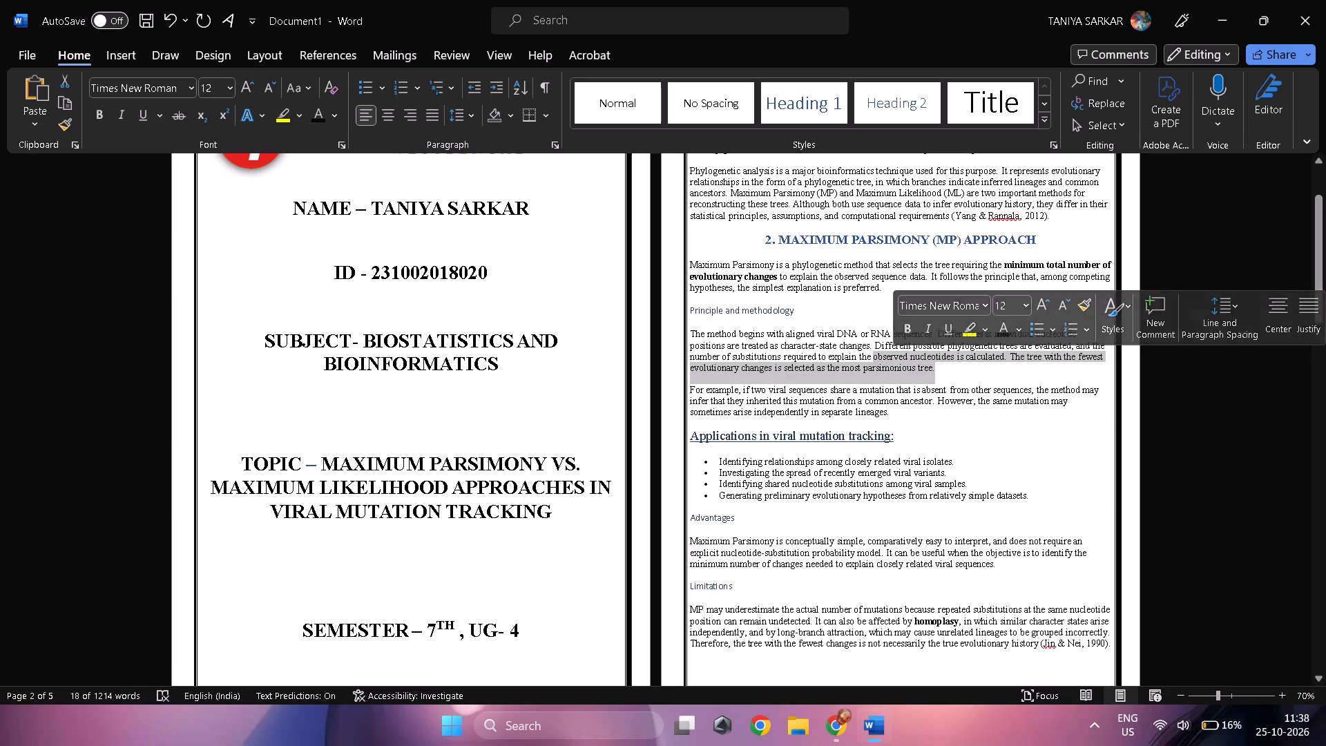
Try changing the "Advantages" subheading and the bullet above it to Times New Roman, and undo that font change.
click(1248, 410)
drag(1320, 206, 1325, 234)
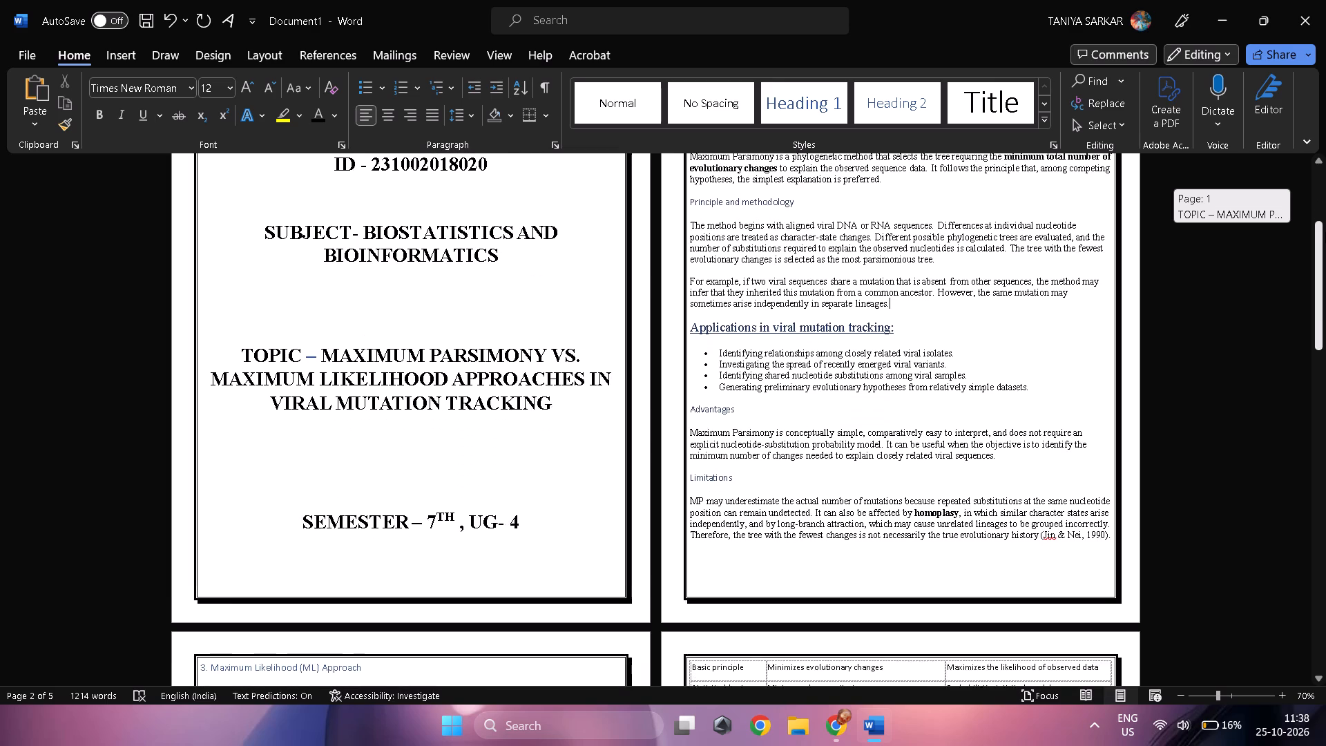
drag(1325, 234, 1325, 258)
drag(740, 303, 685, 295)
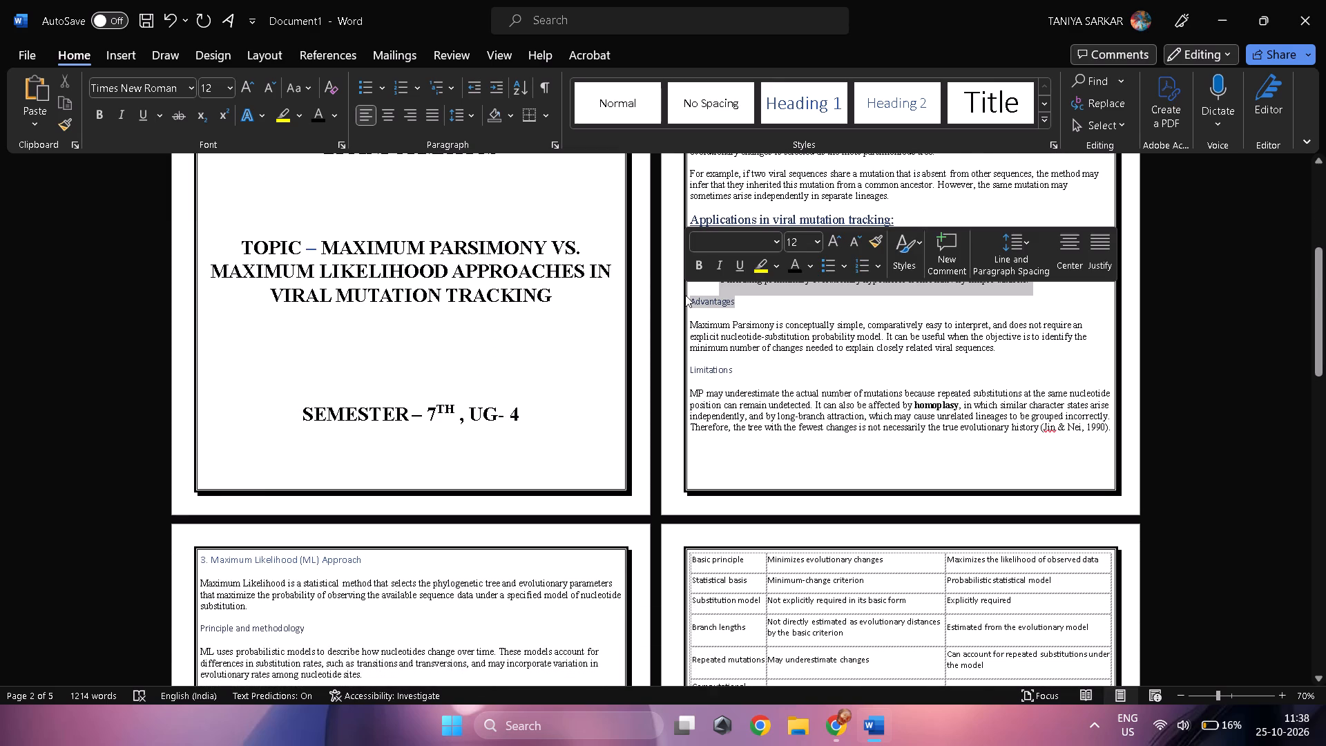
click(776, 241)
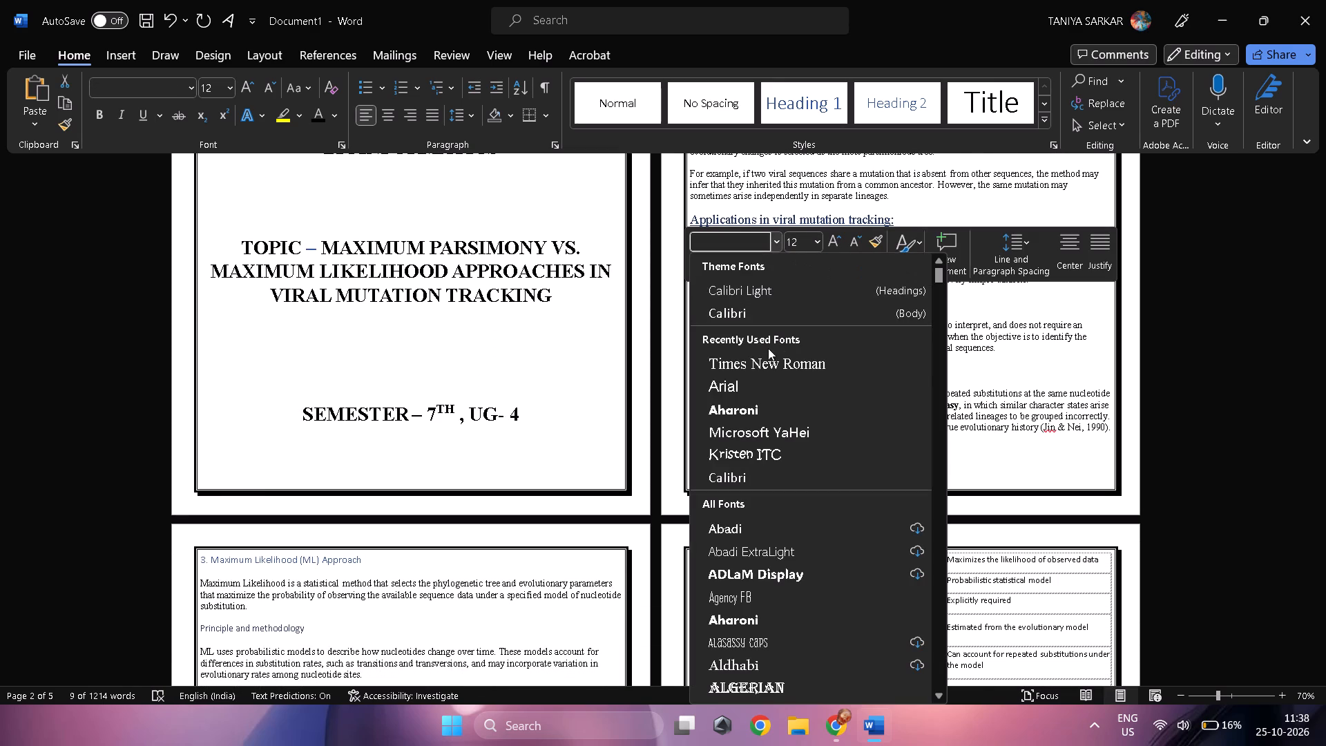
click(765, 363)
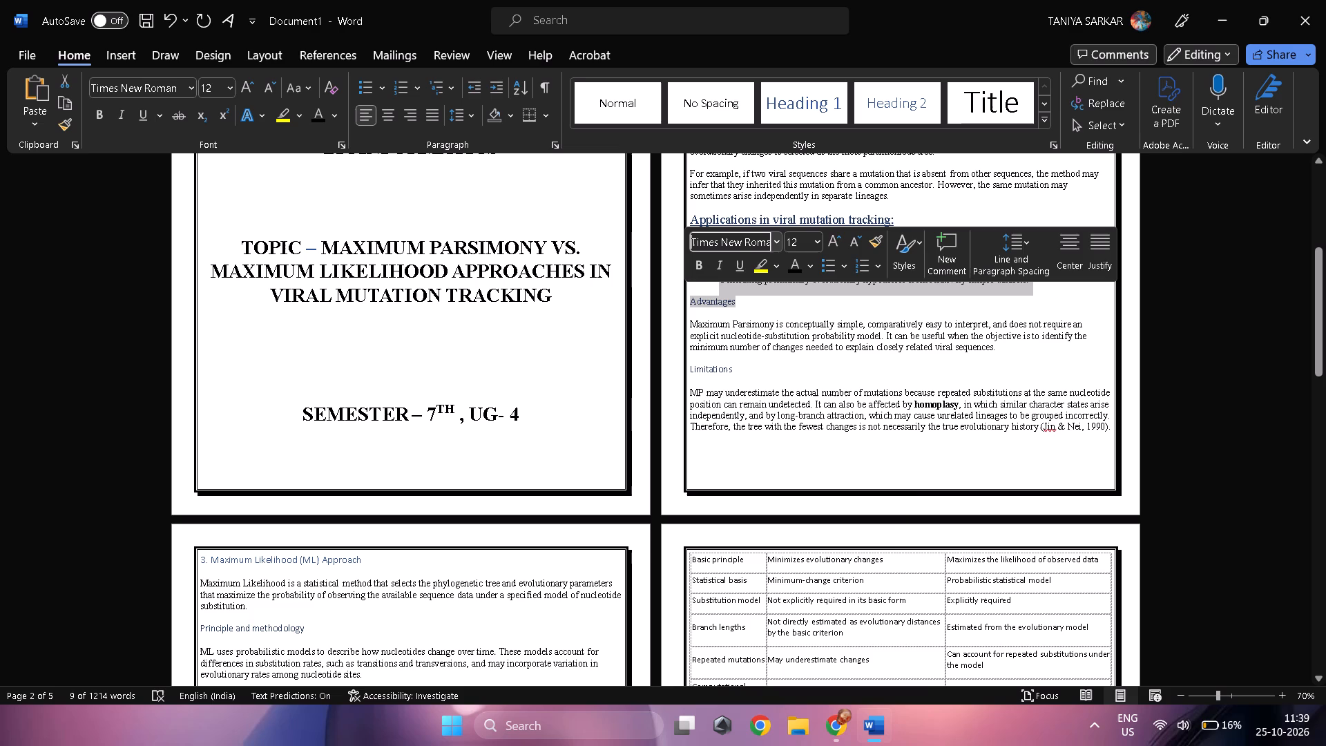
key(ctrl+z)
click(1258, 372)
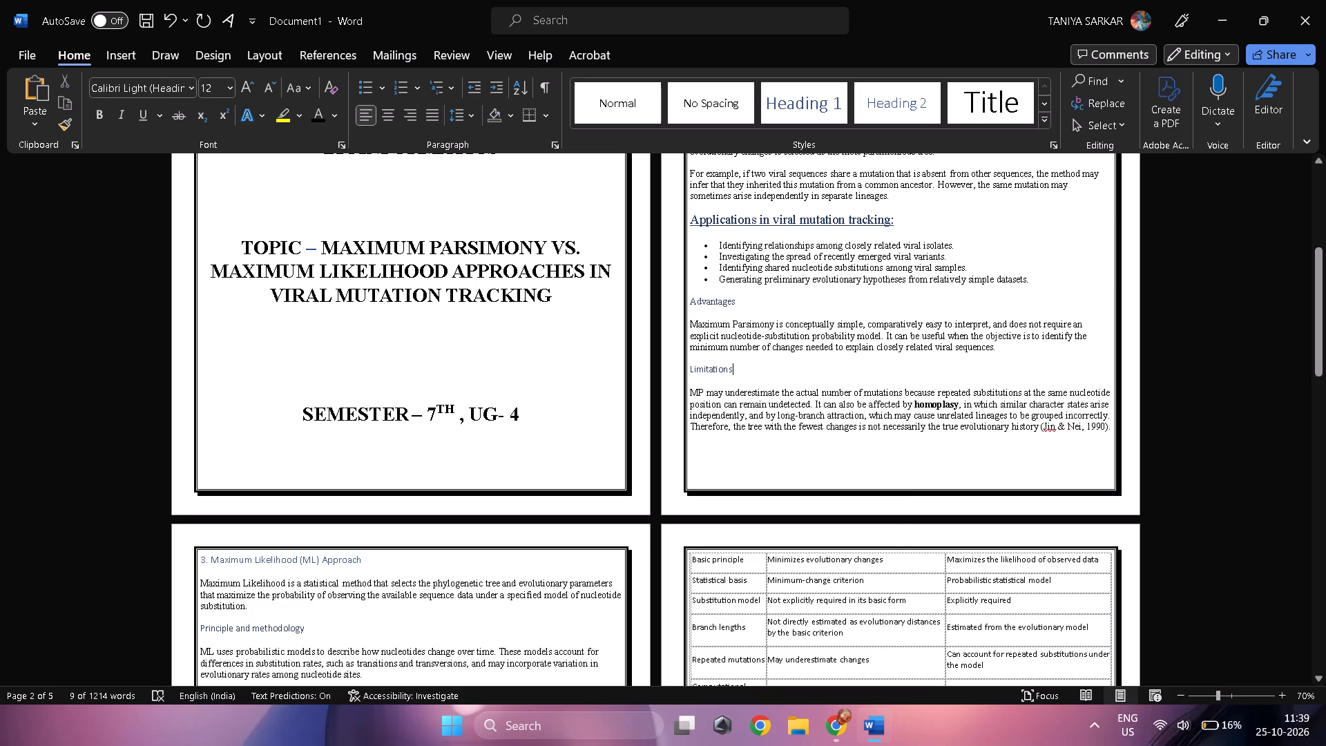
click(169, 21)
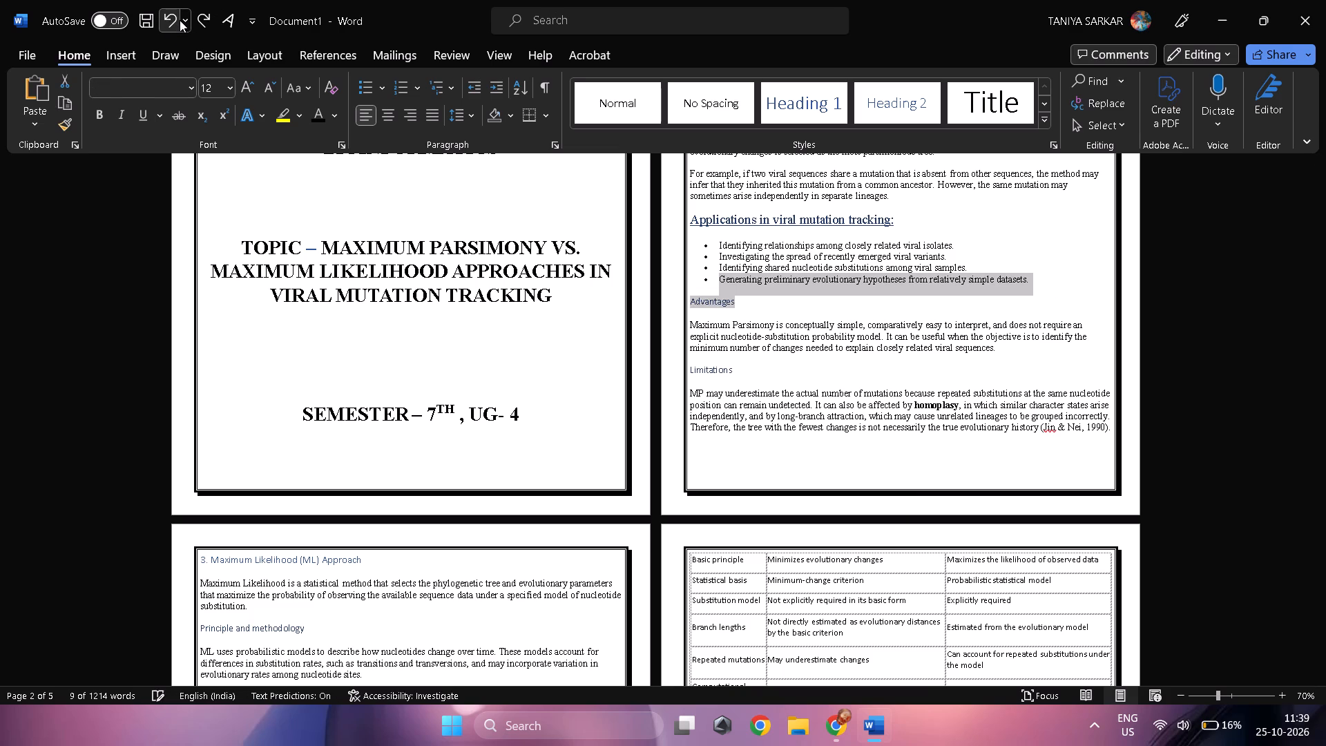
Undo the addition of the colon at the end of the "Applications in viral mutation tracking" subheading.
click(180, 20)
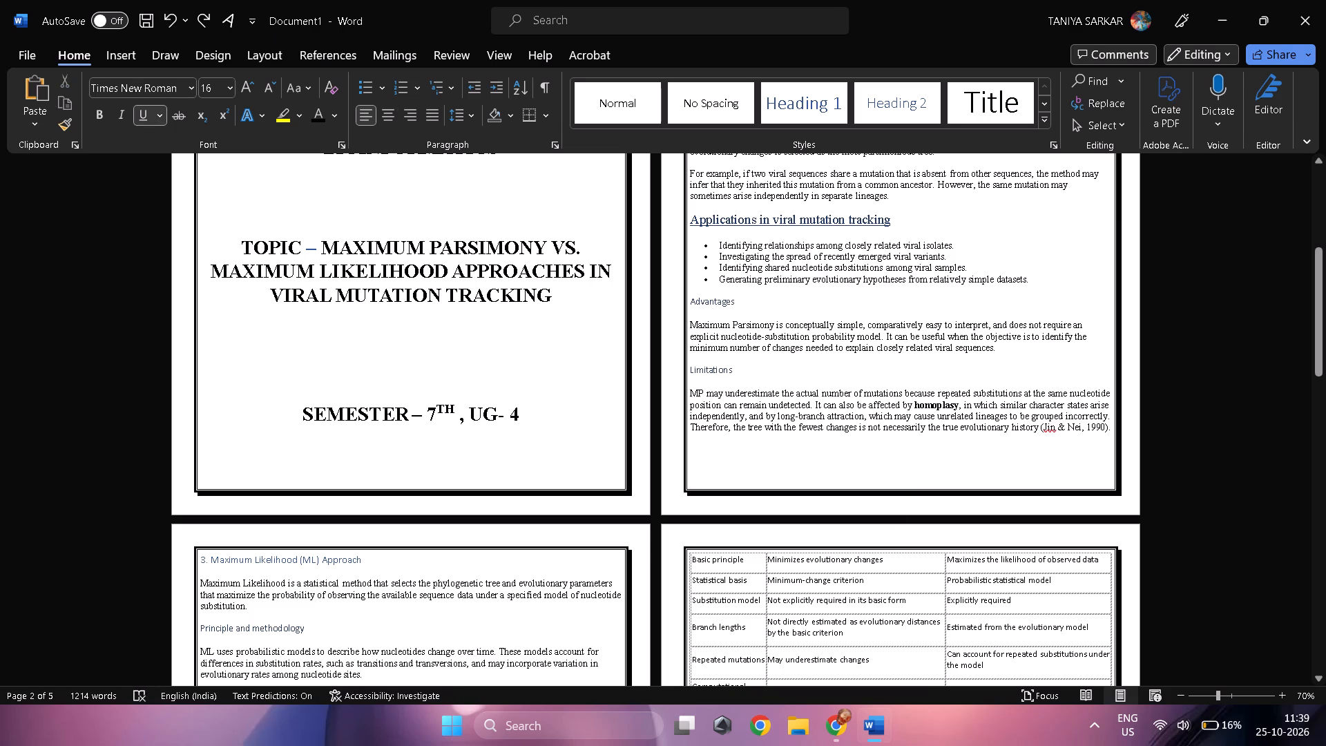
Format the "Advantages" subheading under section 2 as Times New Roman, size 16, and add a colon at its end.
drag(803, 225, 760, 219)
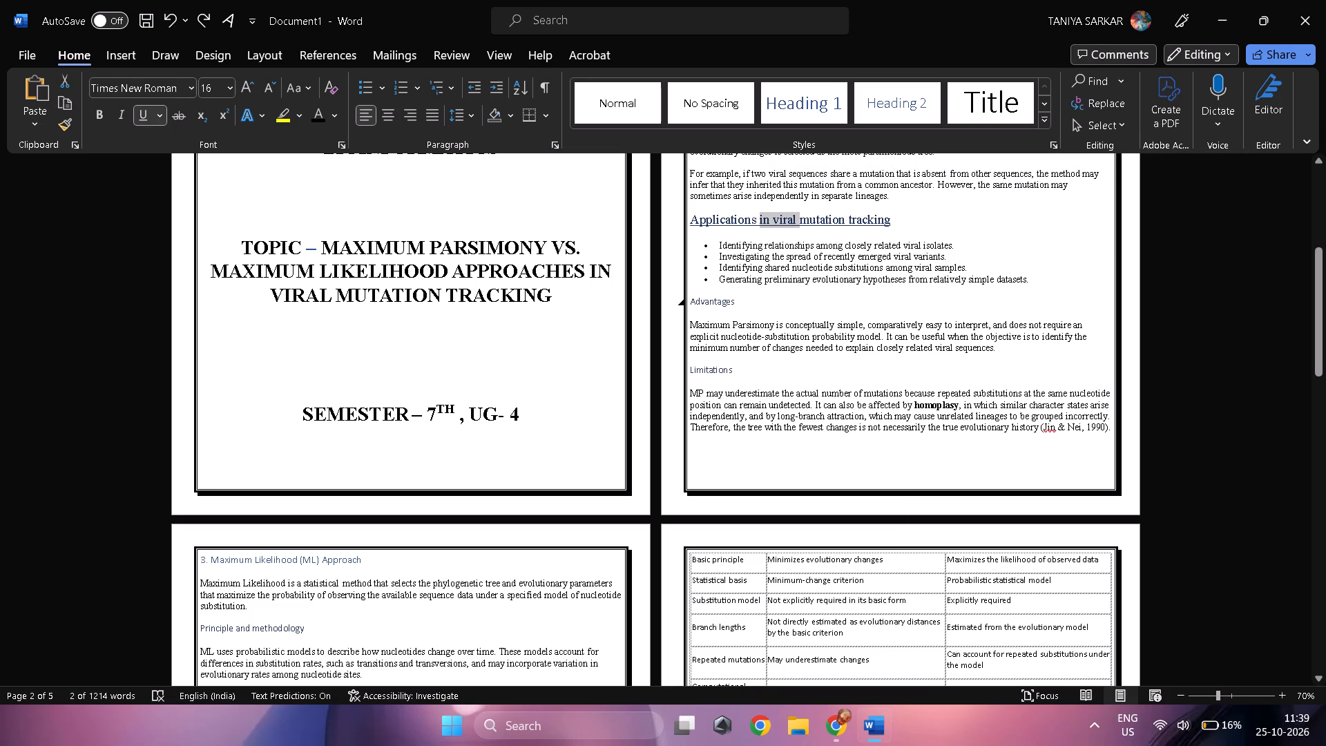
drag(739, 305, 684, 305)
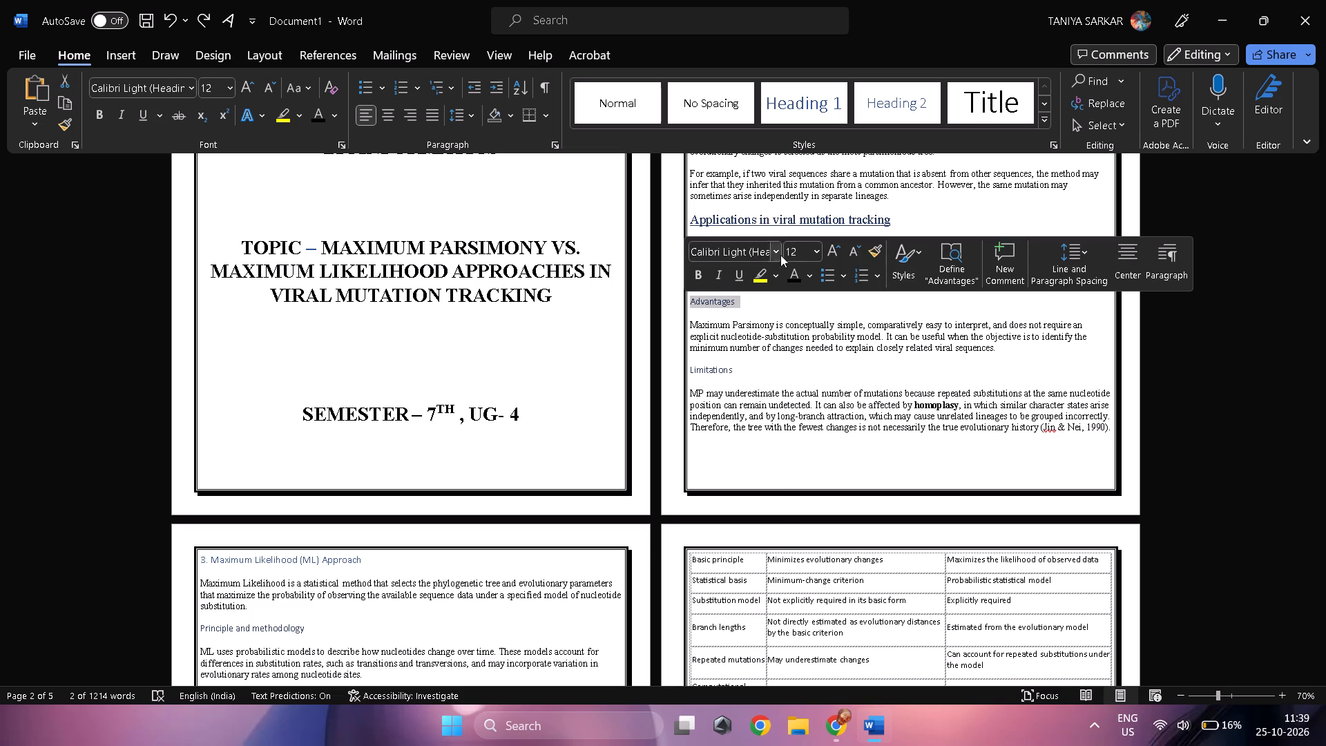
click(818, 252)
click(810, 399)
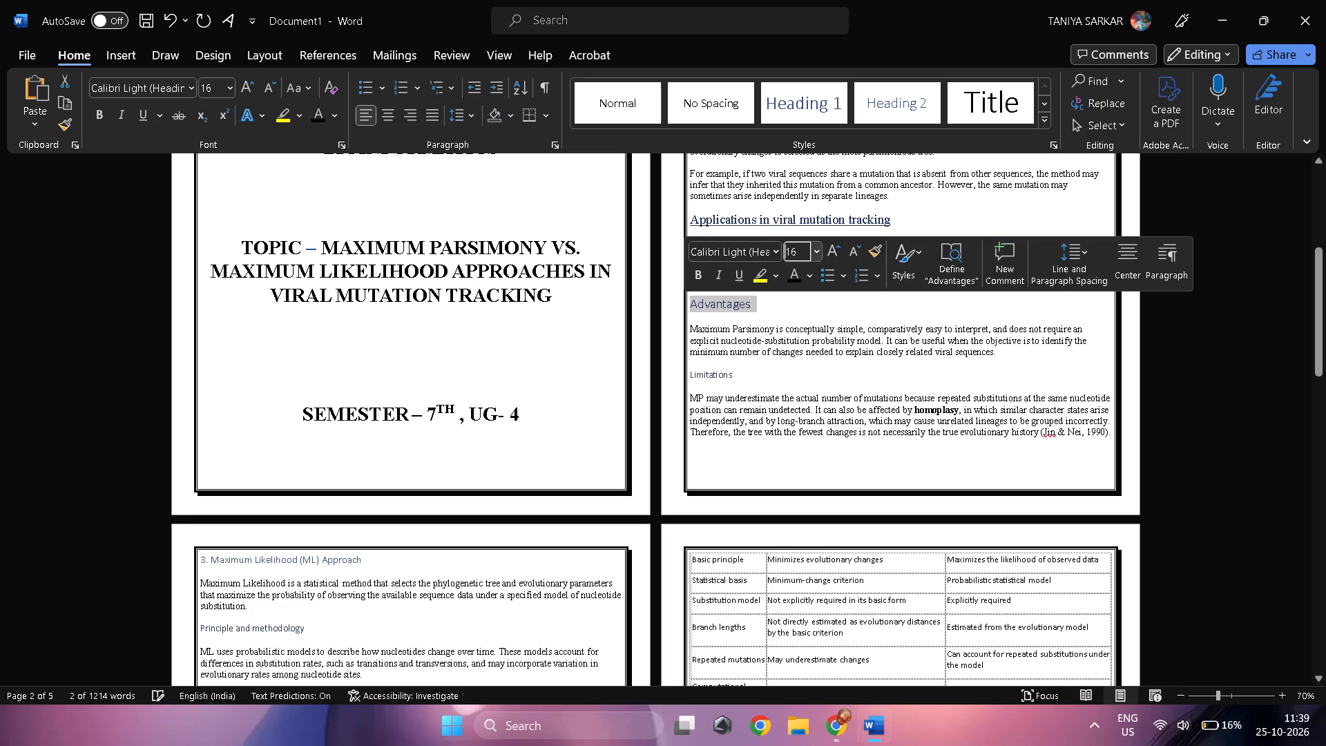
click(775, 253)
click(756, 373)
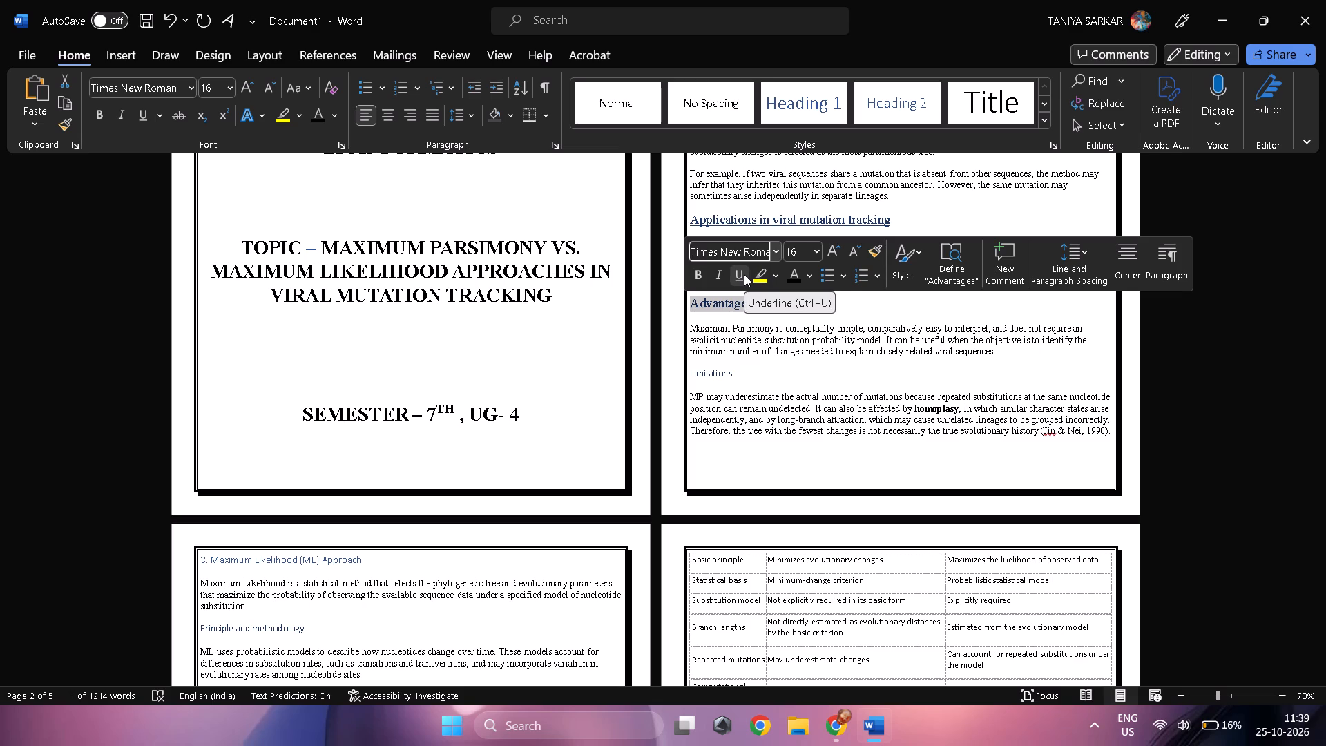
click(867, 303)
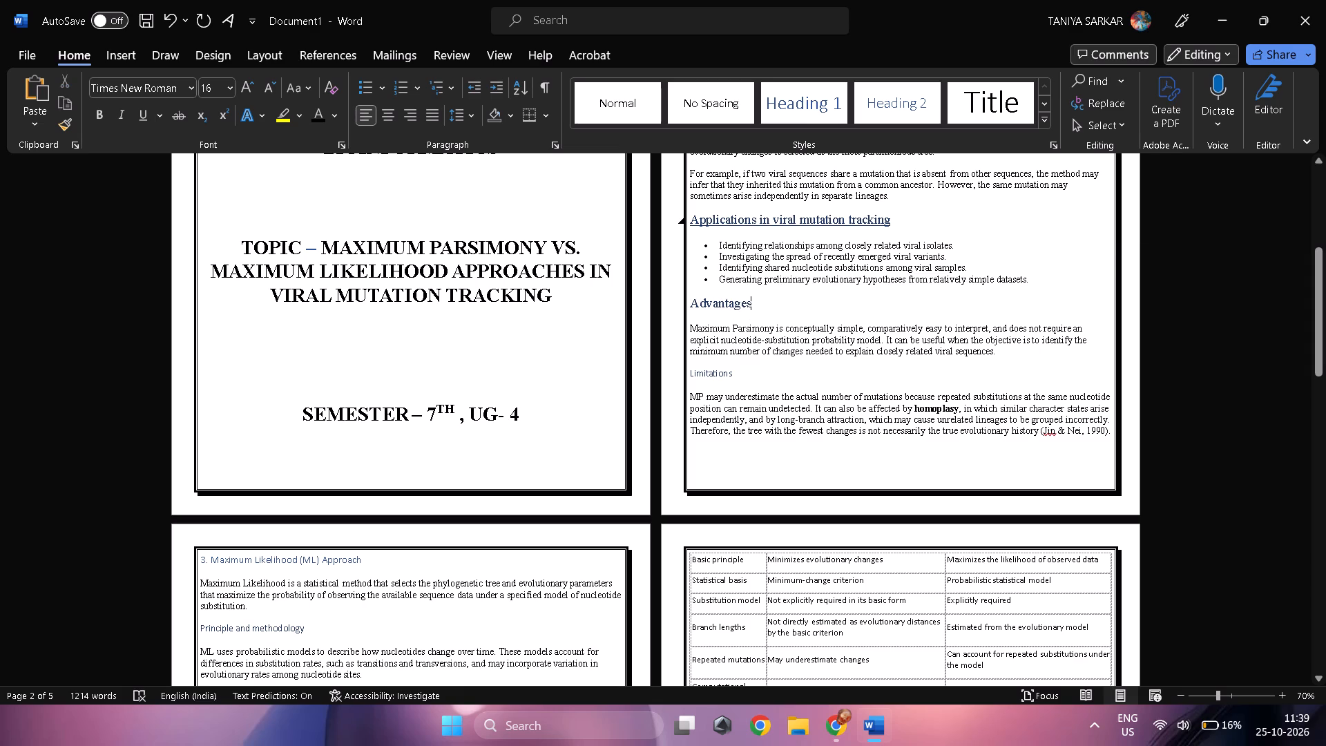
drag(858, 220, 817, 220)
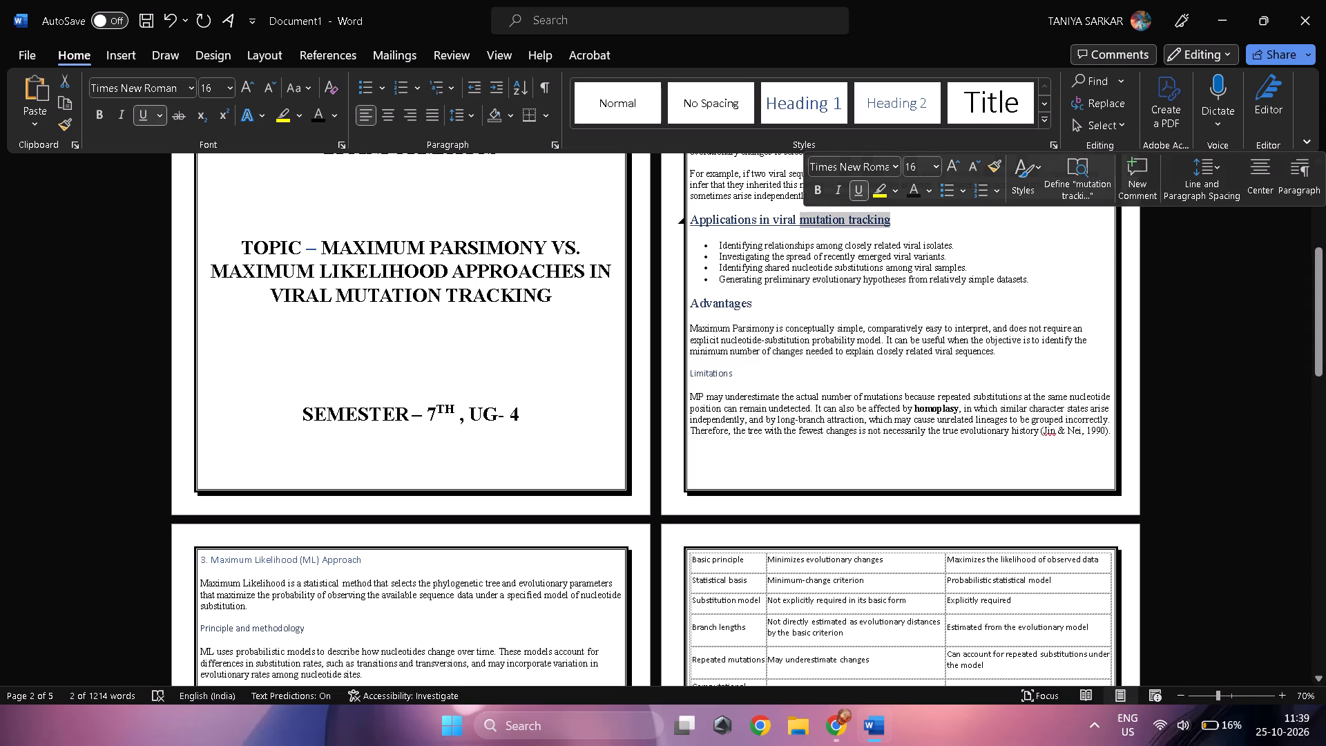
click(759, 305)
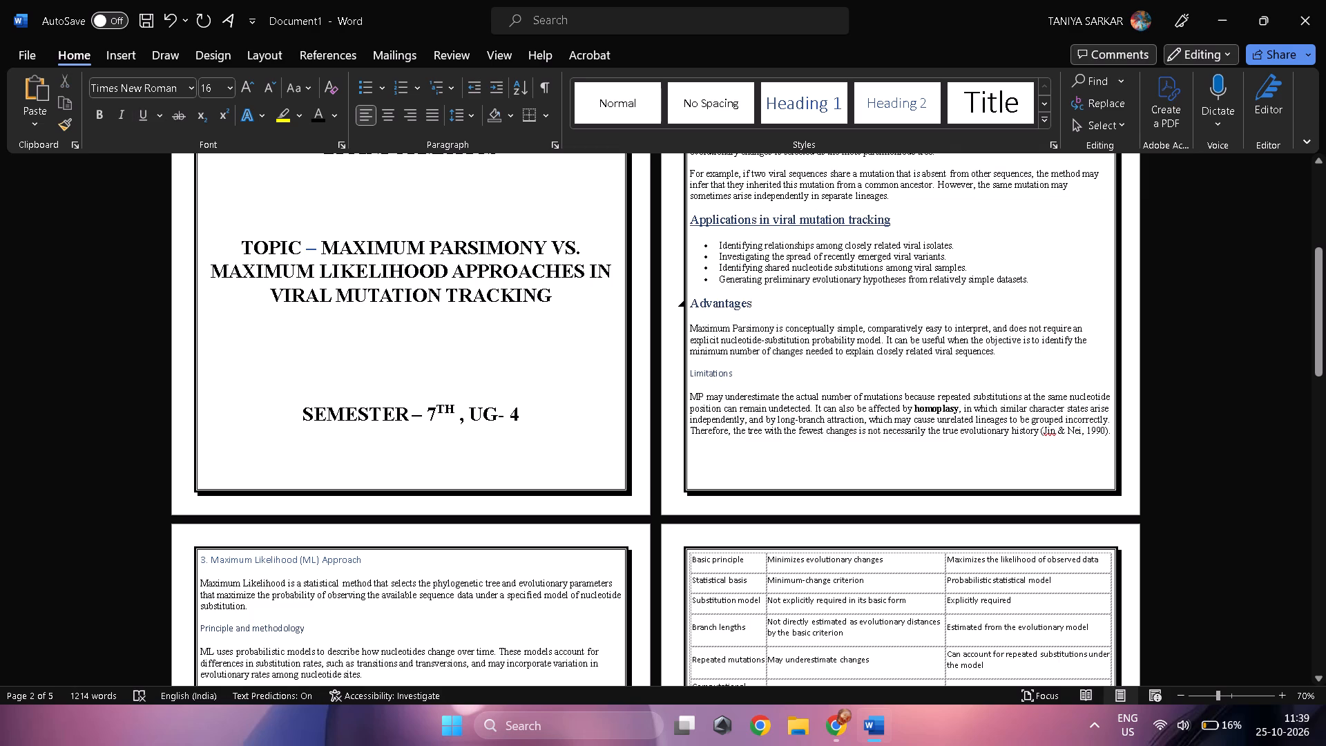
text(:)
key(space)
Format the "Limitations" subheading under section 2 as Times New Roman, size 16, and add a colon at its end.
drag(732, 372, 688, 374)
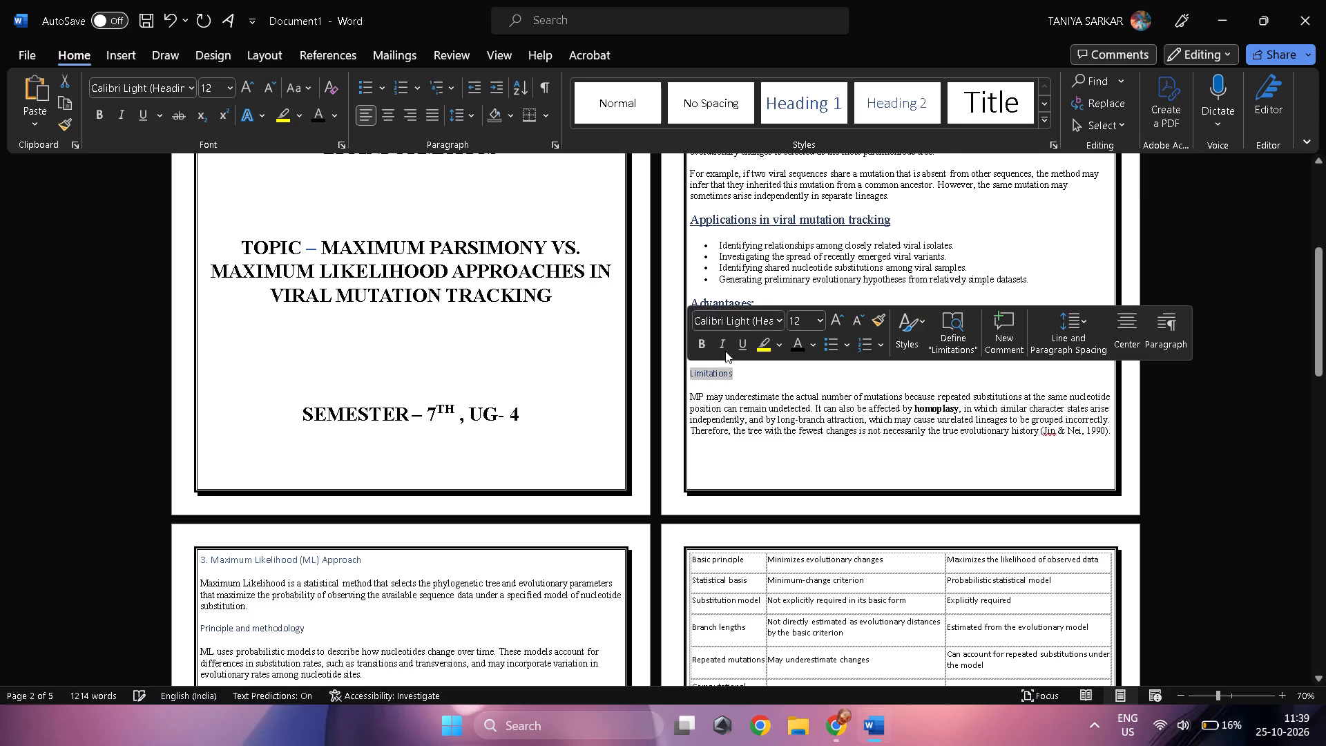
click(782, 321)
click(769, 439)
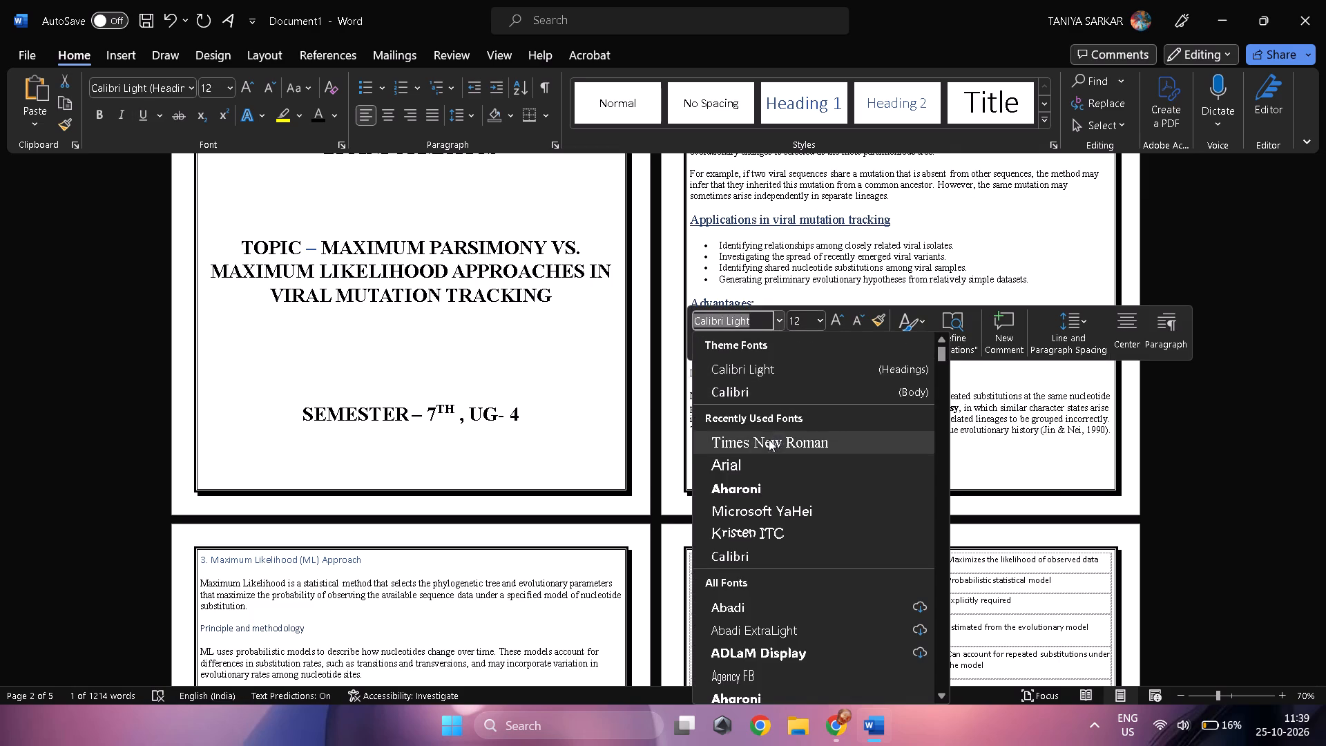
click(822, 327)
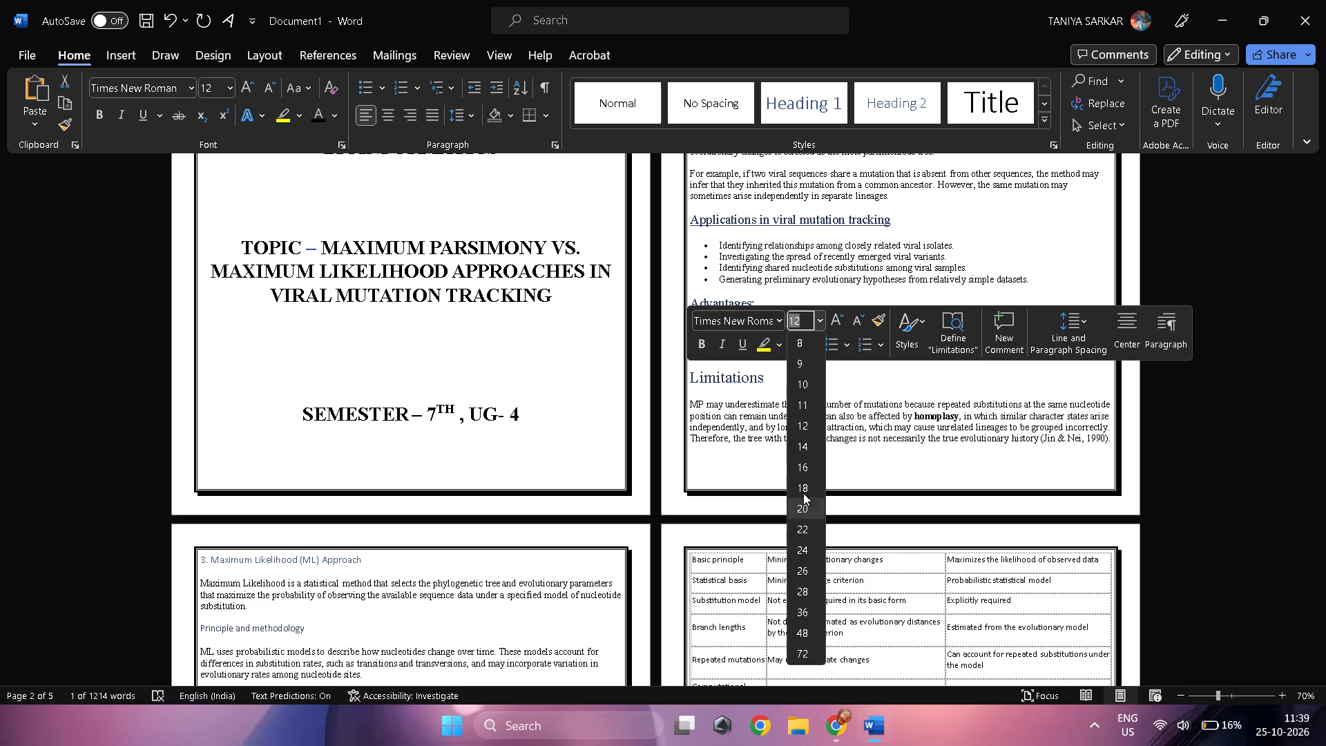
click(800, 465)
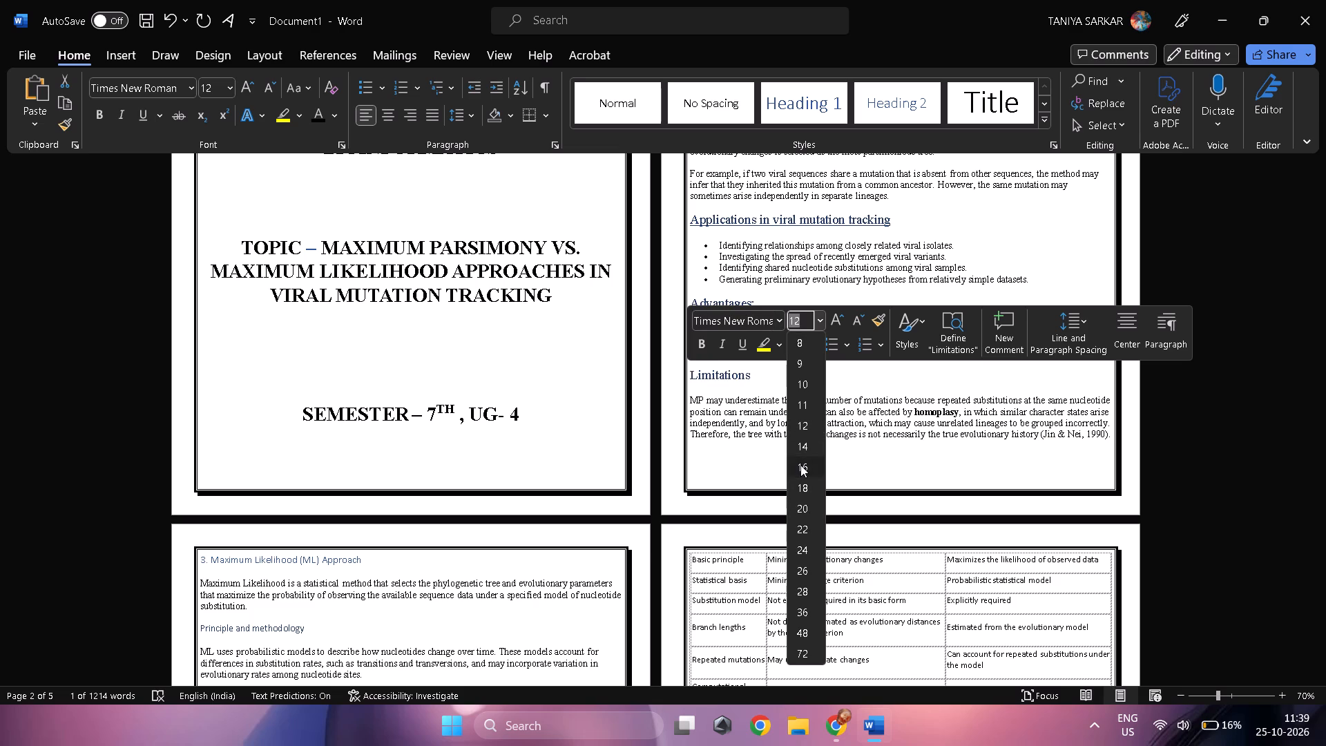
click(758, 372)
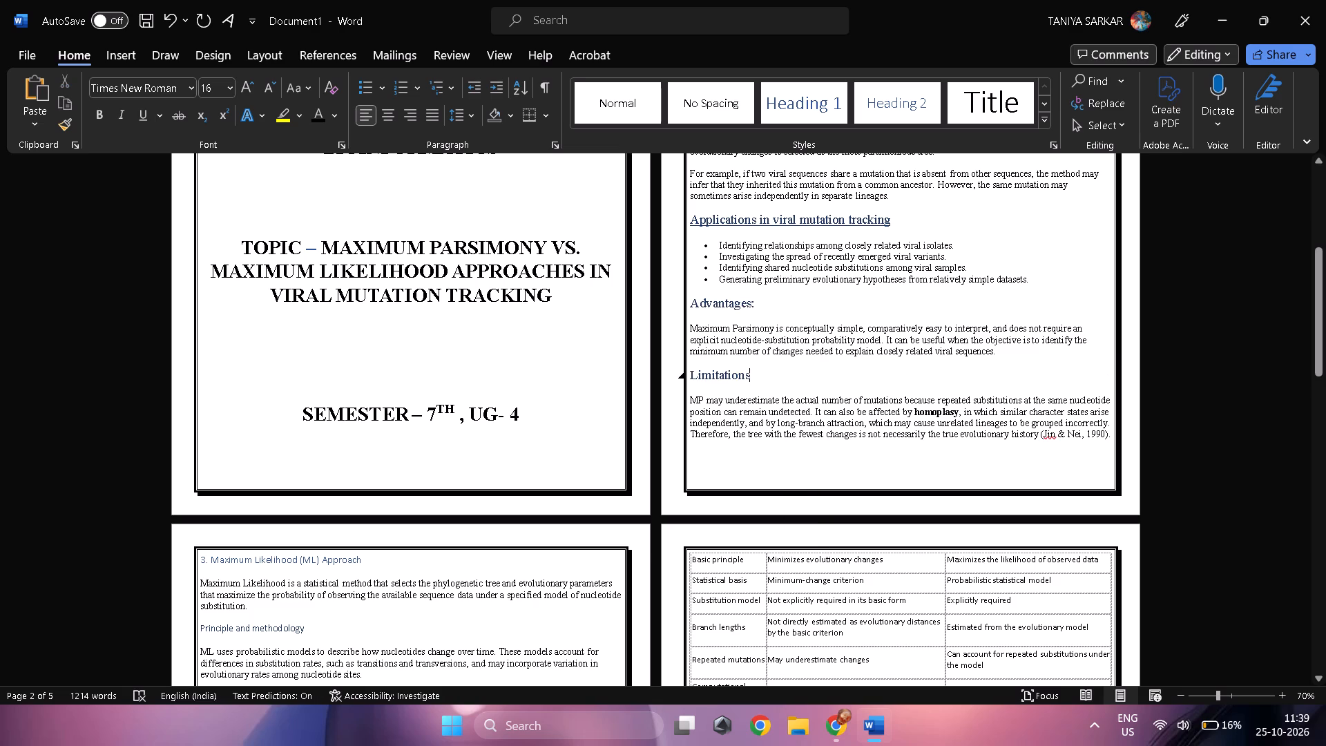
key(shift+colon)
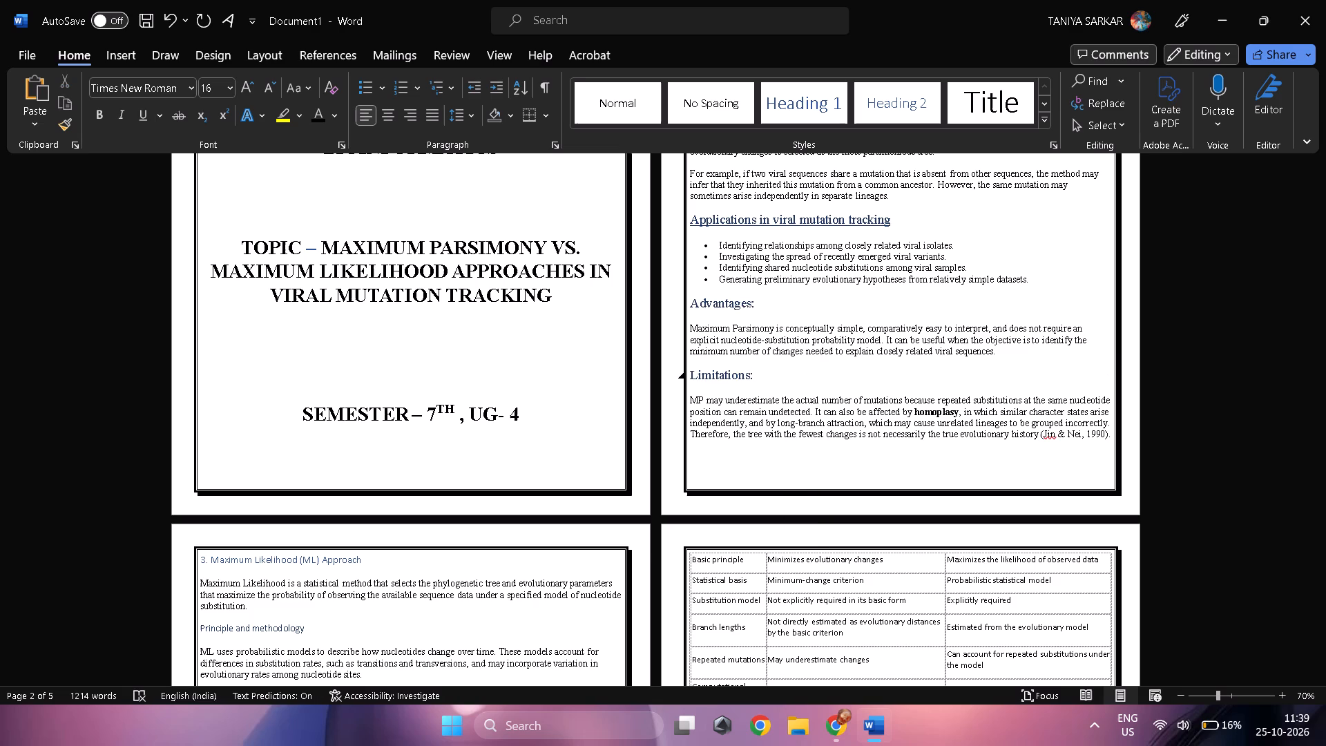
Format the "3. Maximum Likelihood (ML) Approach" heading as Times New Roman, size 16, bold, uppercase and centred.
drag(1323, 326, 1323, 336)
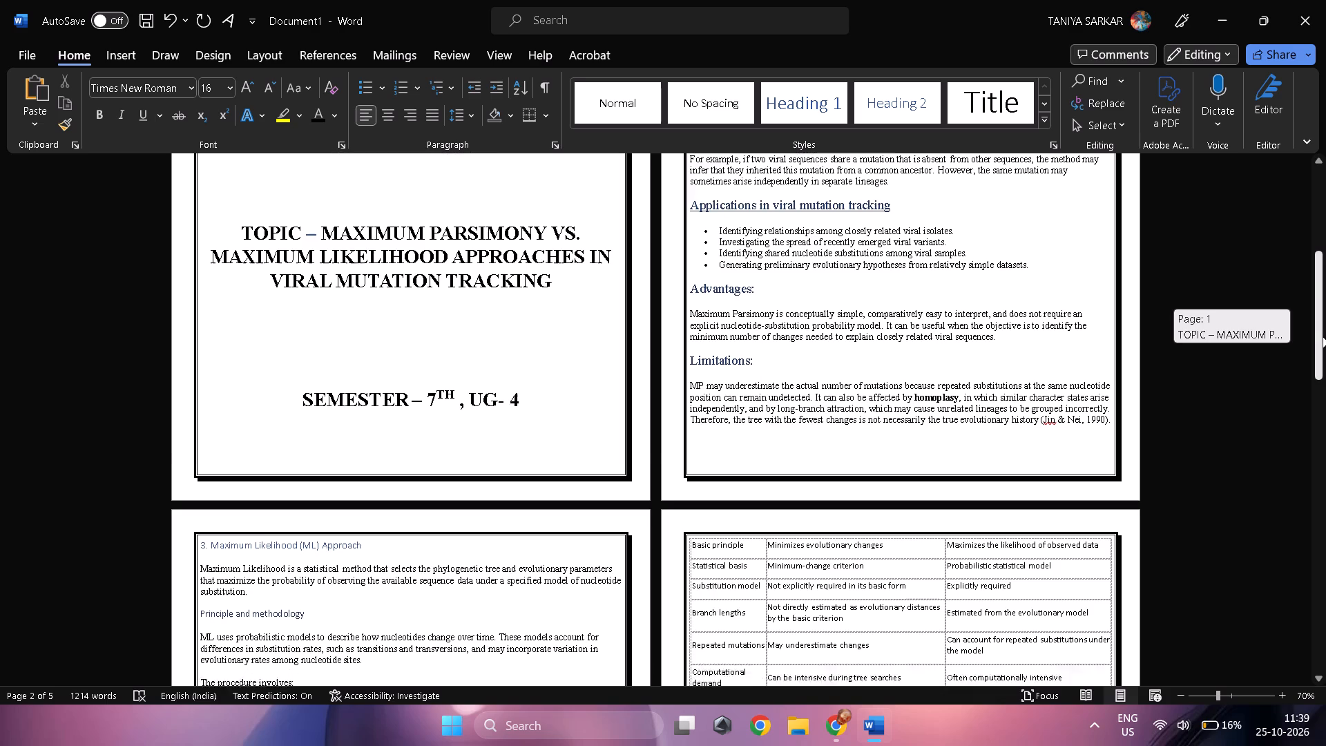
drag(1323, 336, 1325, 404)
click(988, 367)
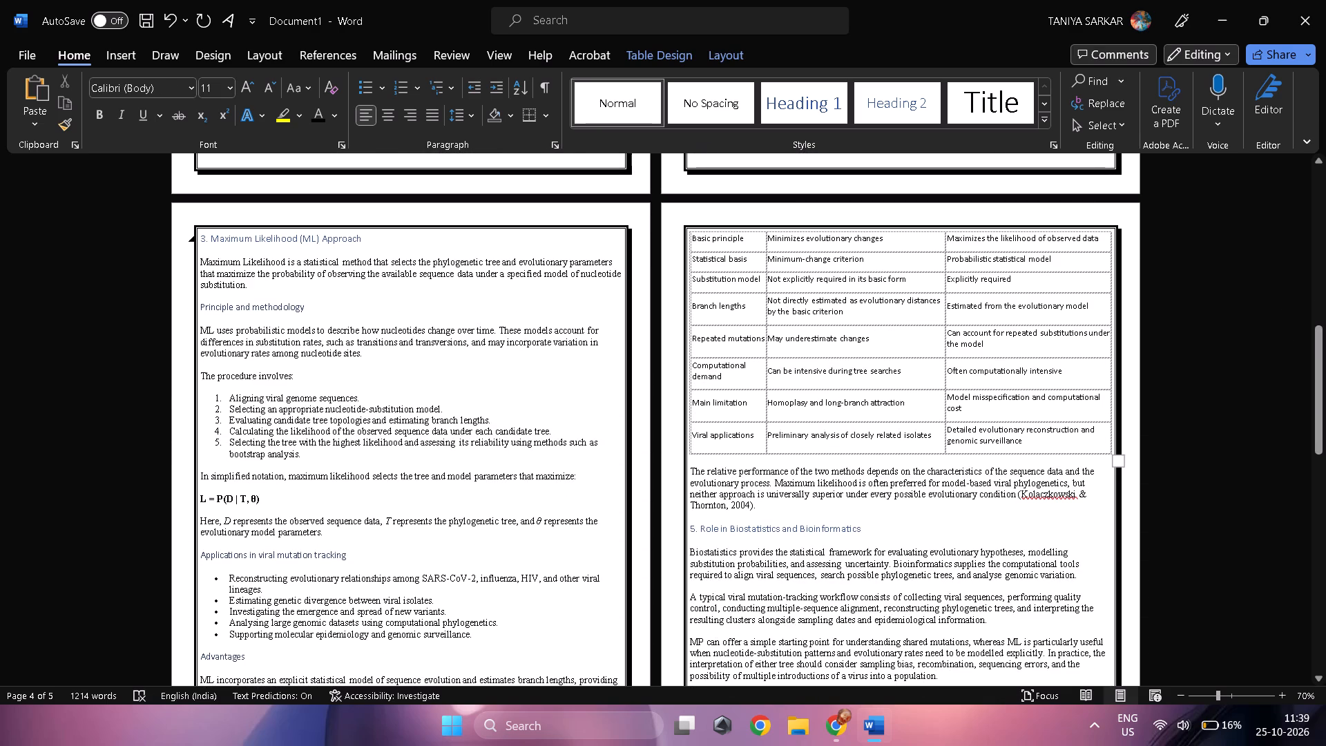
drag(363, 240, 196, 240)
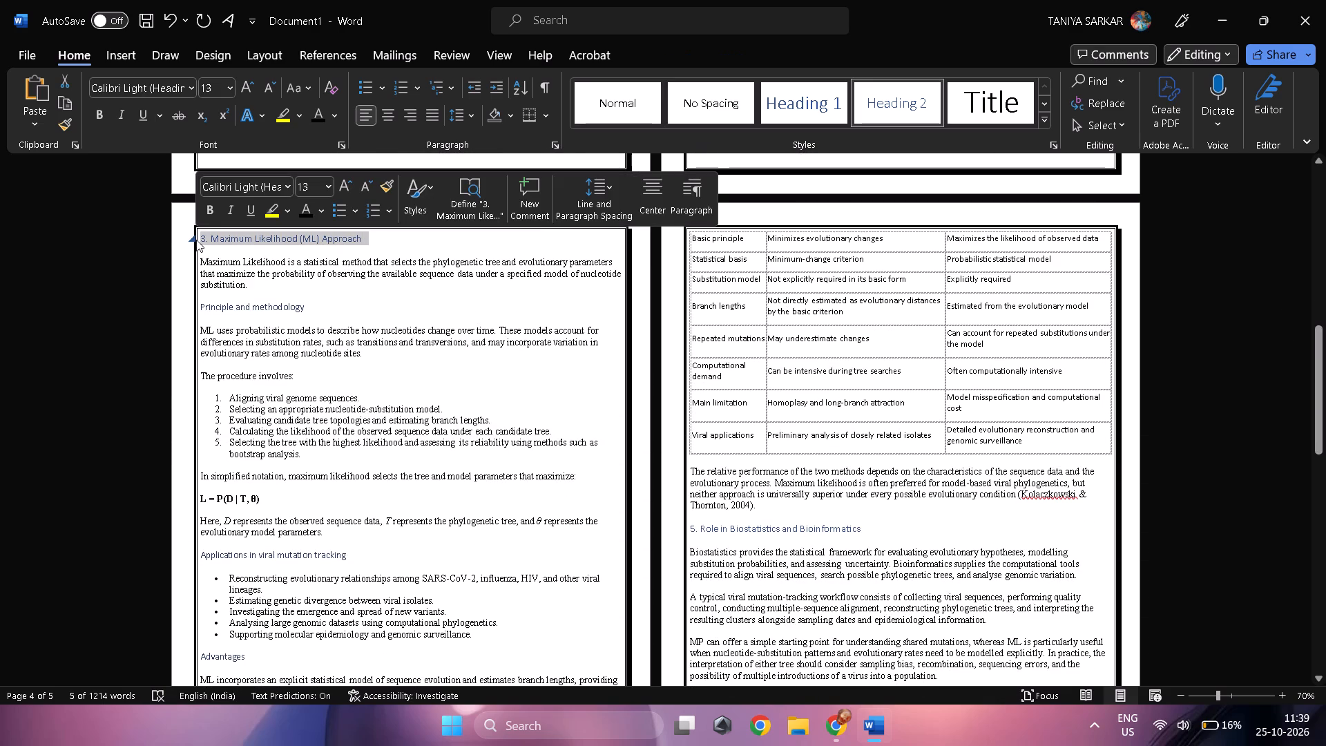
click(206, 208)
click(287, 183)
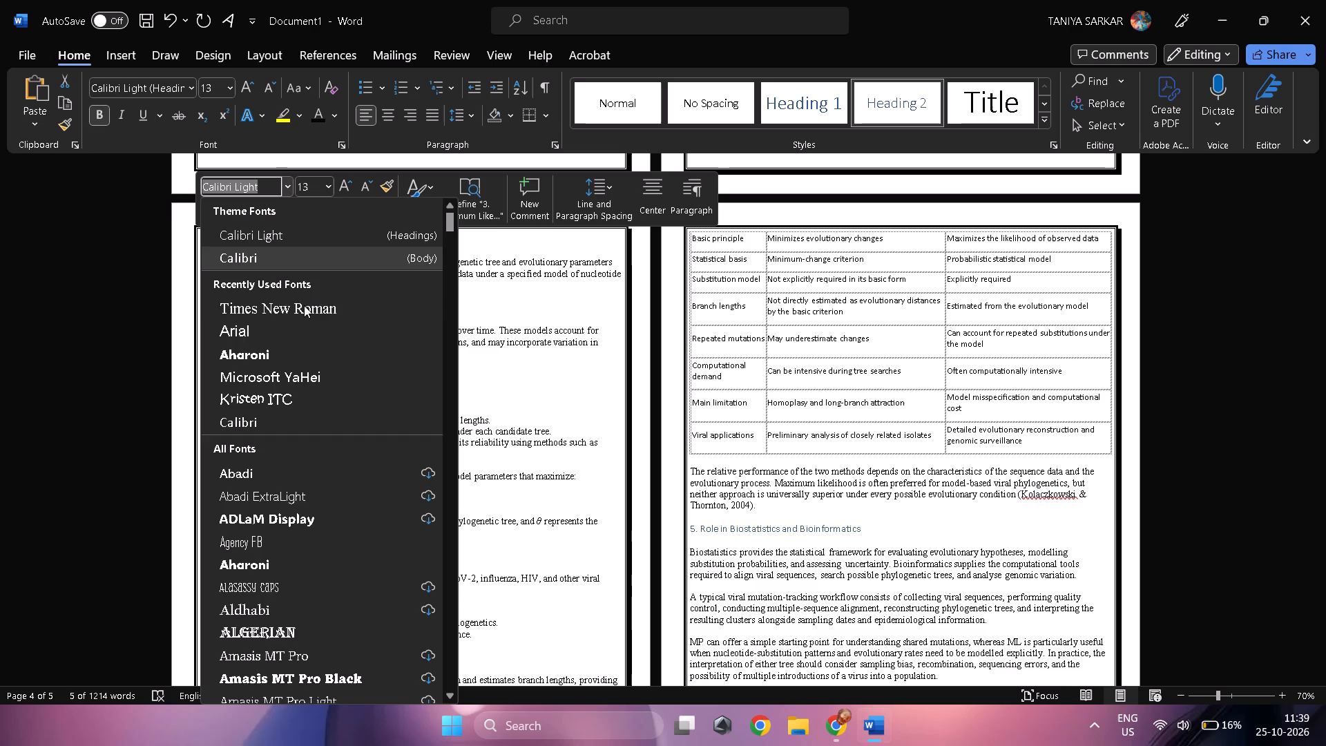
click(304, 309)
click(331, 188)
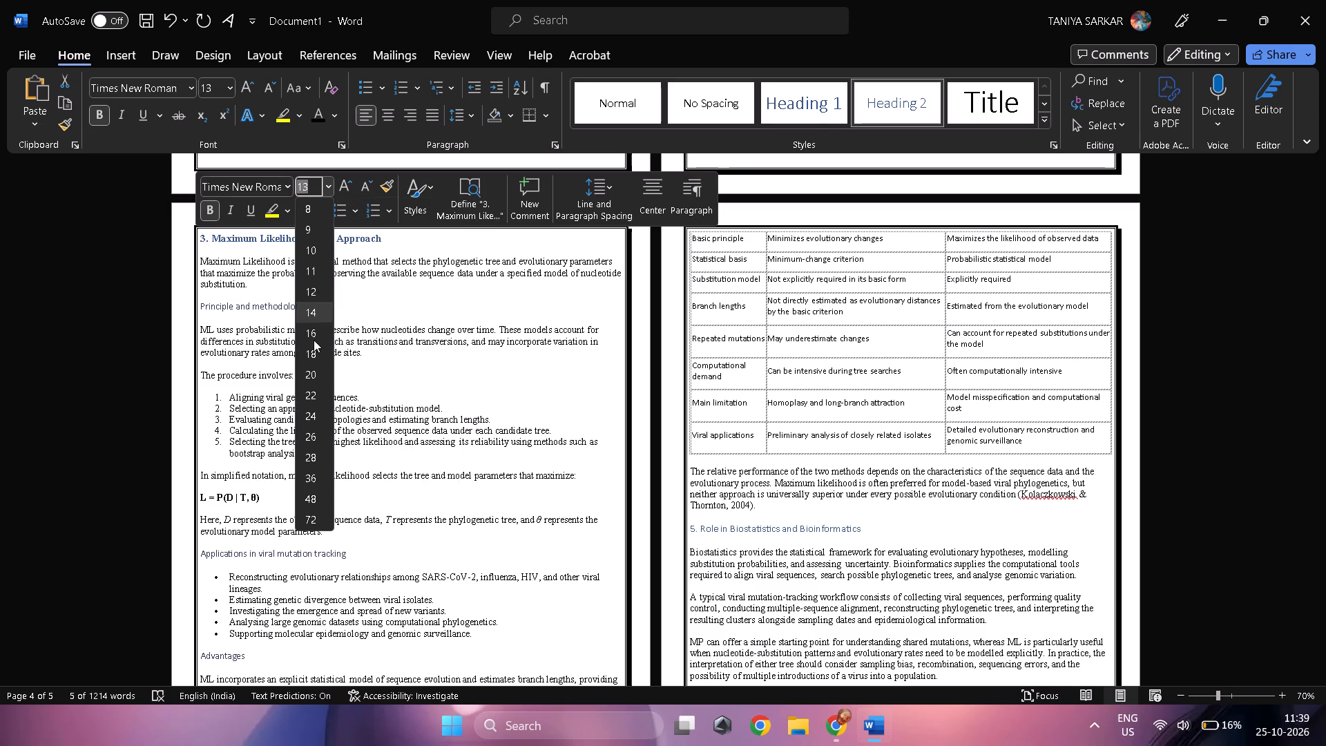
click(311, 334)
click(309, 79)
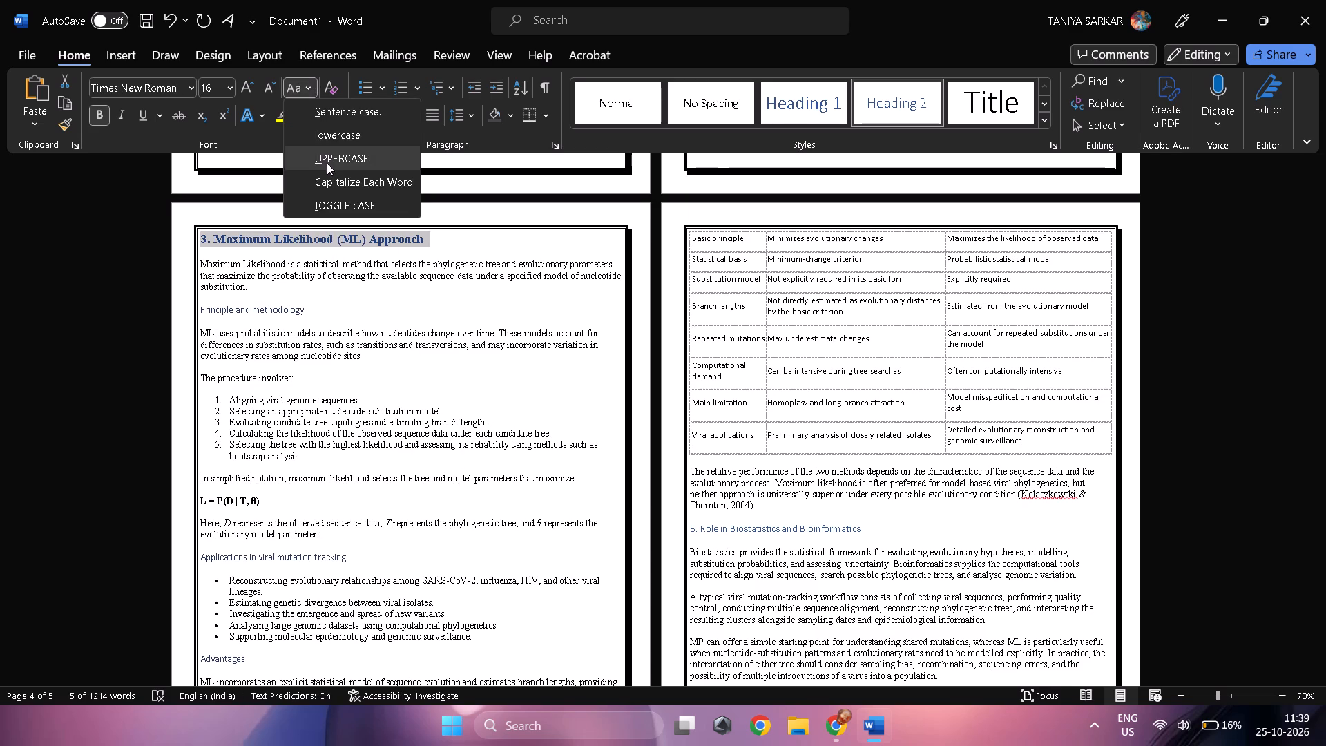
click(329, 160)
click(389, 115)
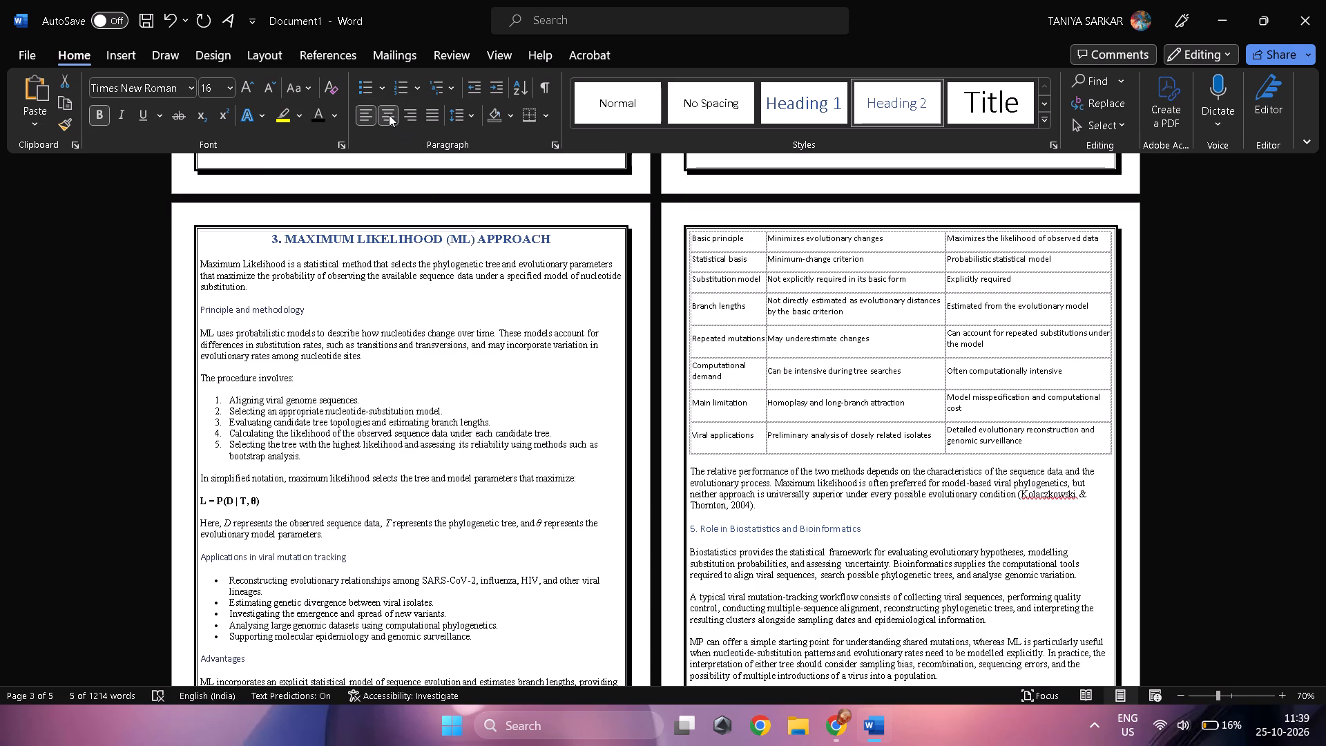
Change the font of the "Principle and methodology" subheading under section 3 to Times New Roman.
drag(314, 316, 298, 315)
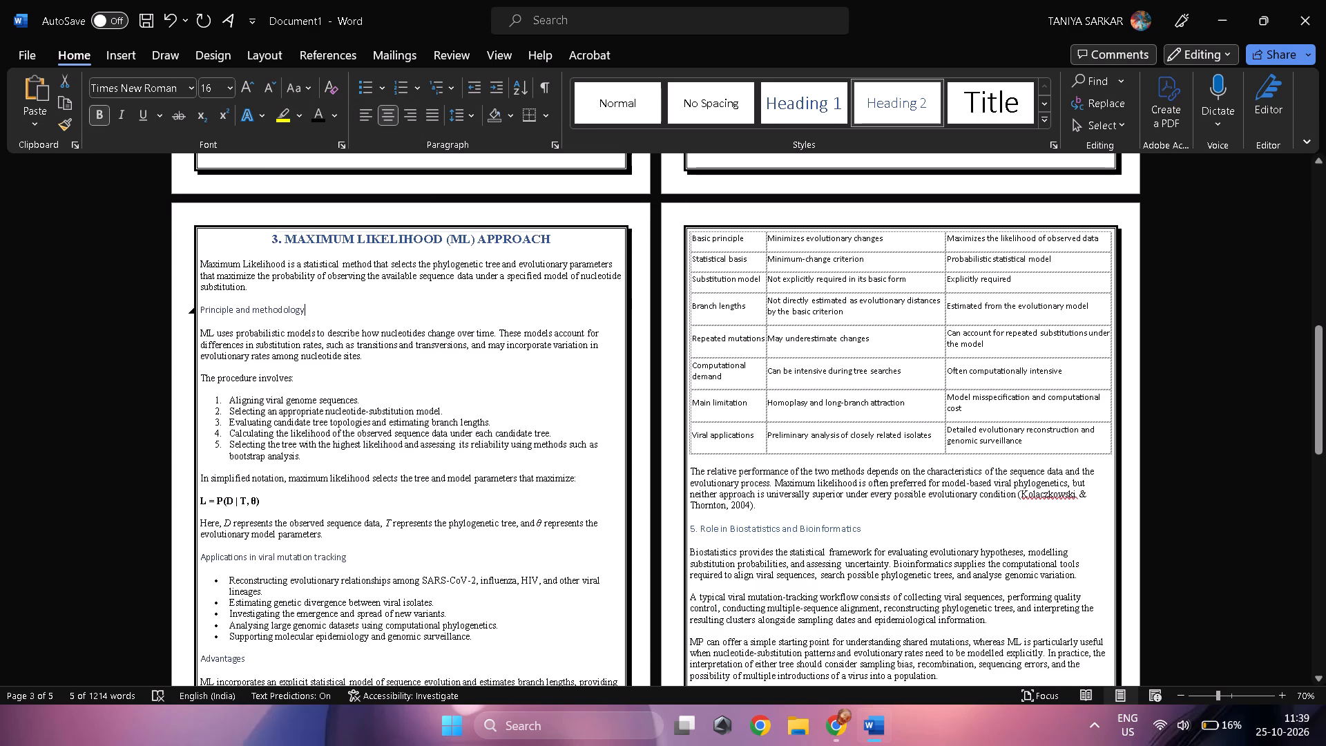
drag(298, 315, 209, 310)
click(301, 254)
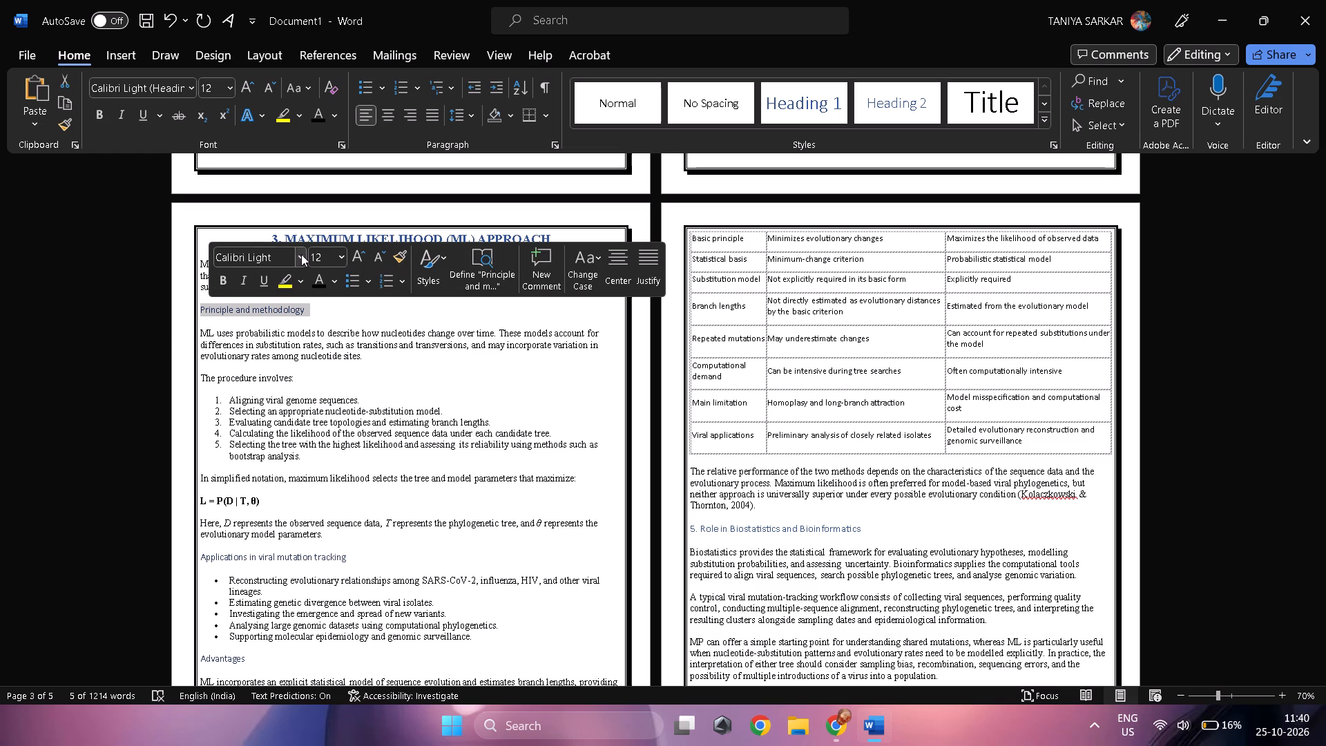
click(296, 372)
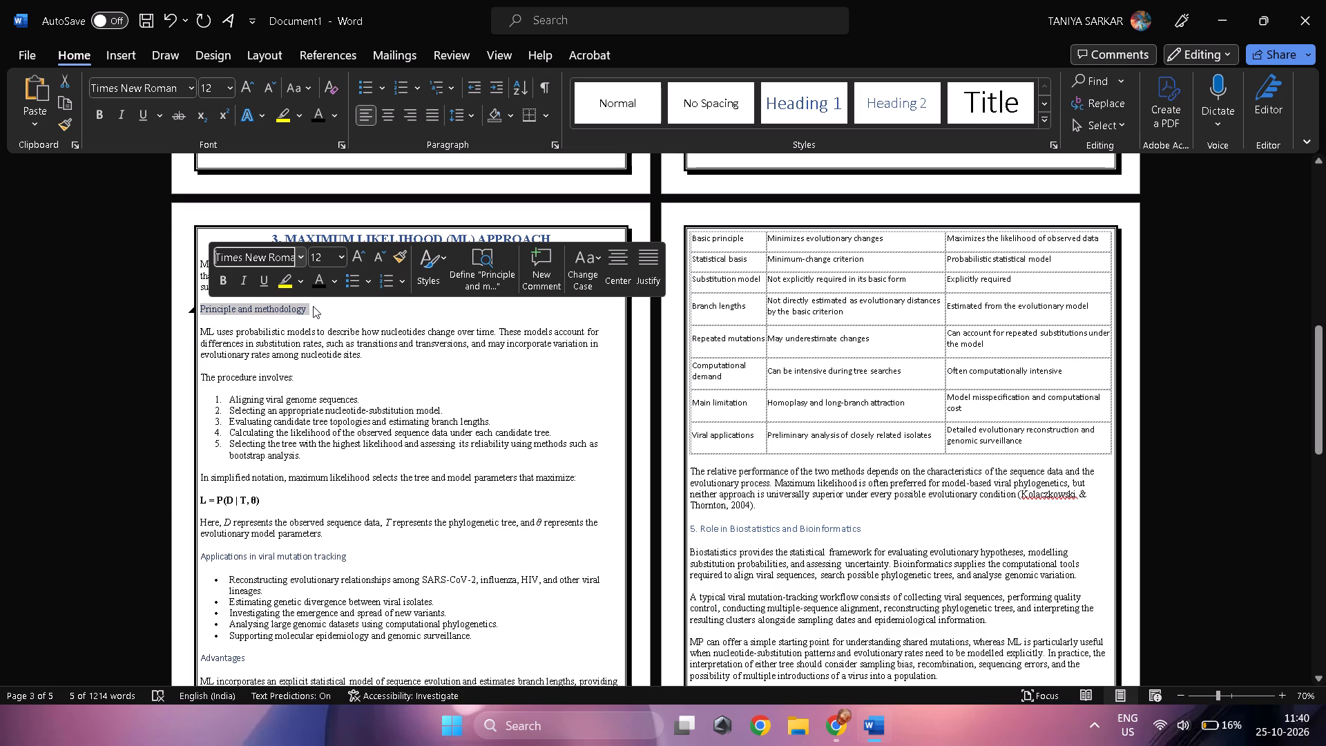
click(287, 374)
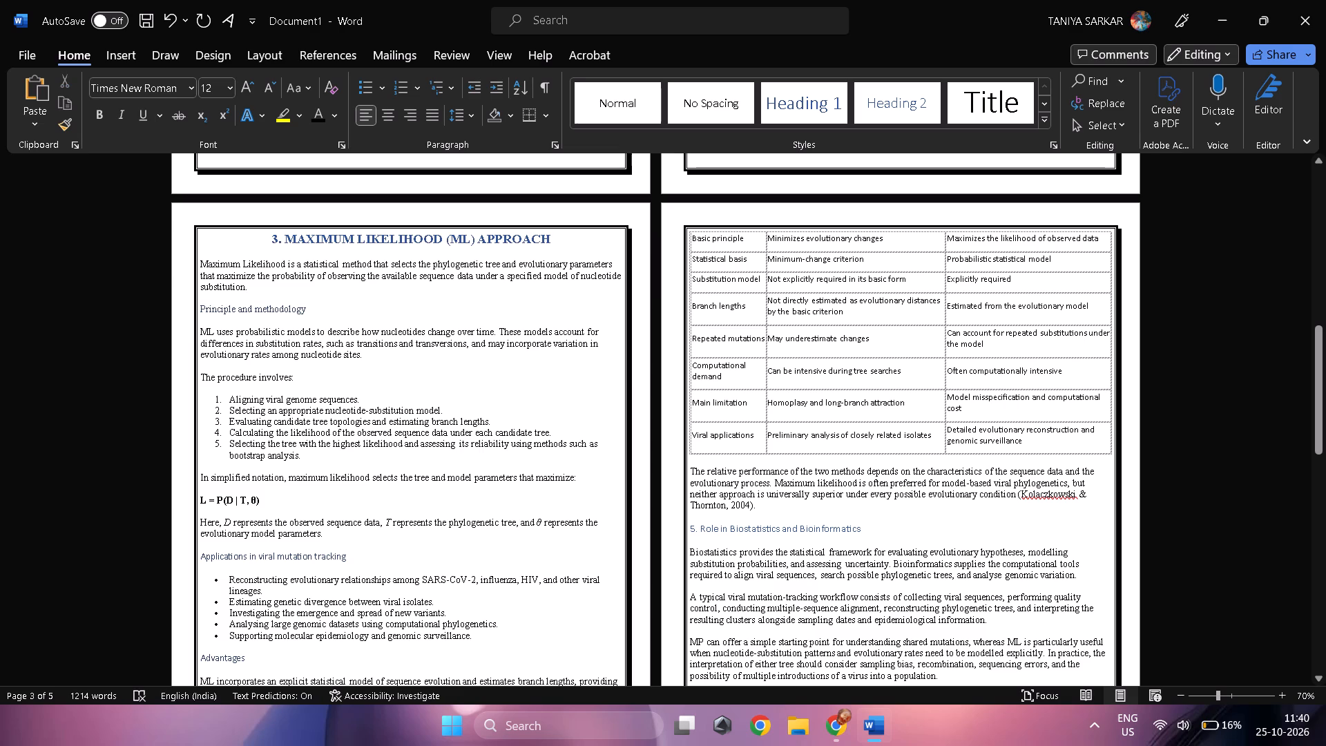
click(310, 309)
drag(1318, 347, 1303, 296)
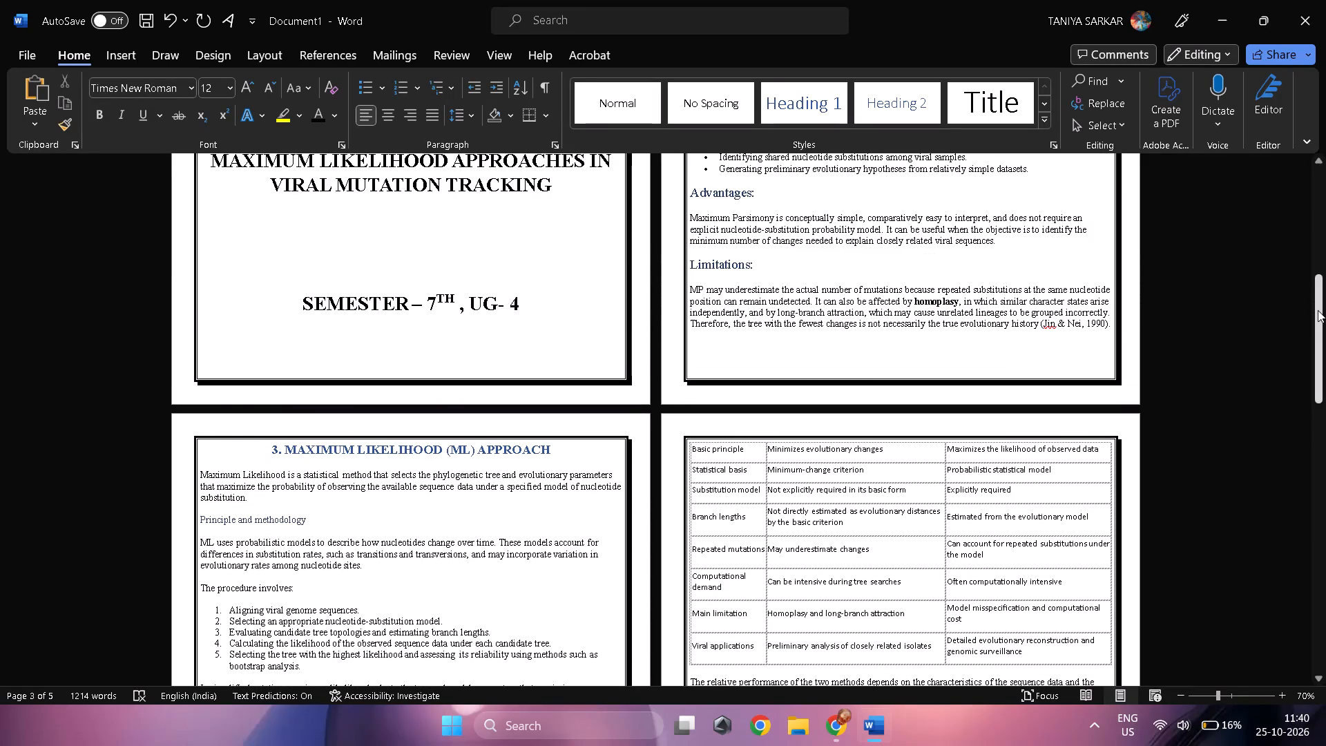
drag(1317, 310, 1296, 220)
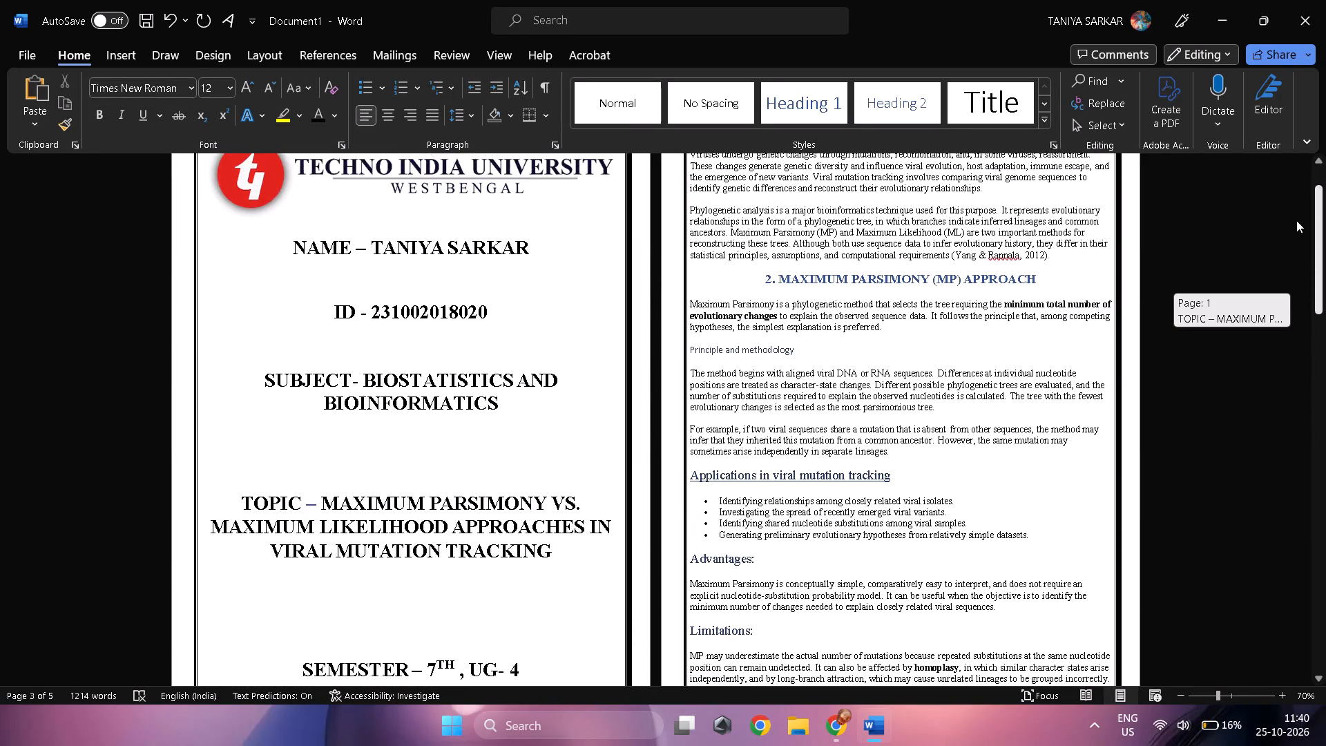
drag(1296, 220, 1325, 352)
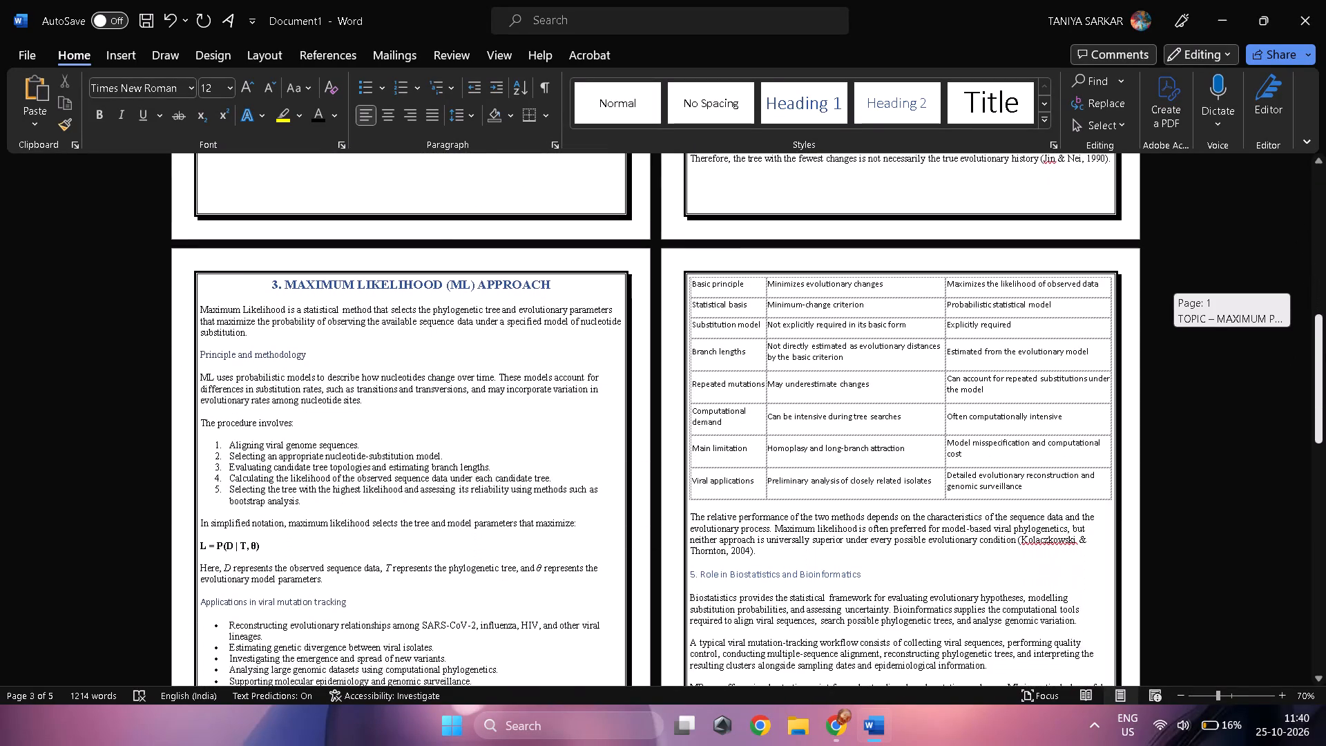
Set the font size of the "The procedure involves:" line under section 3 to 16.
drag(1325, 352, 1325, 354)
drag(302, 403, 271, 405)
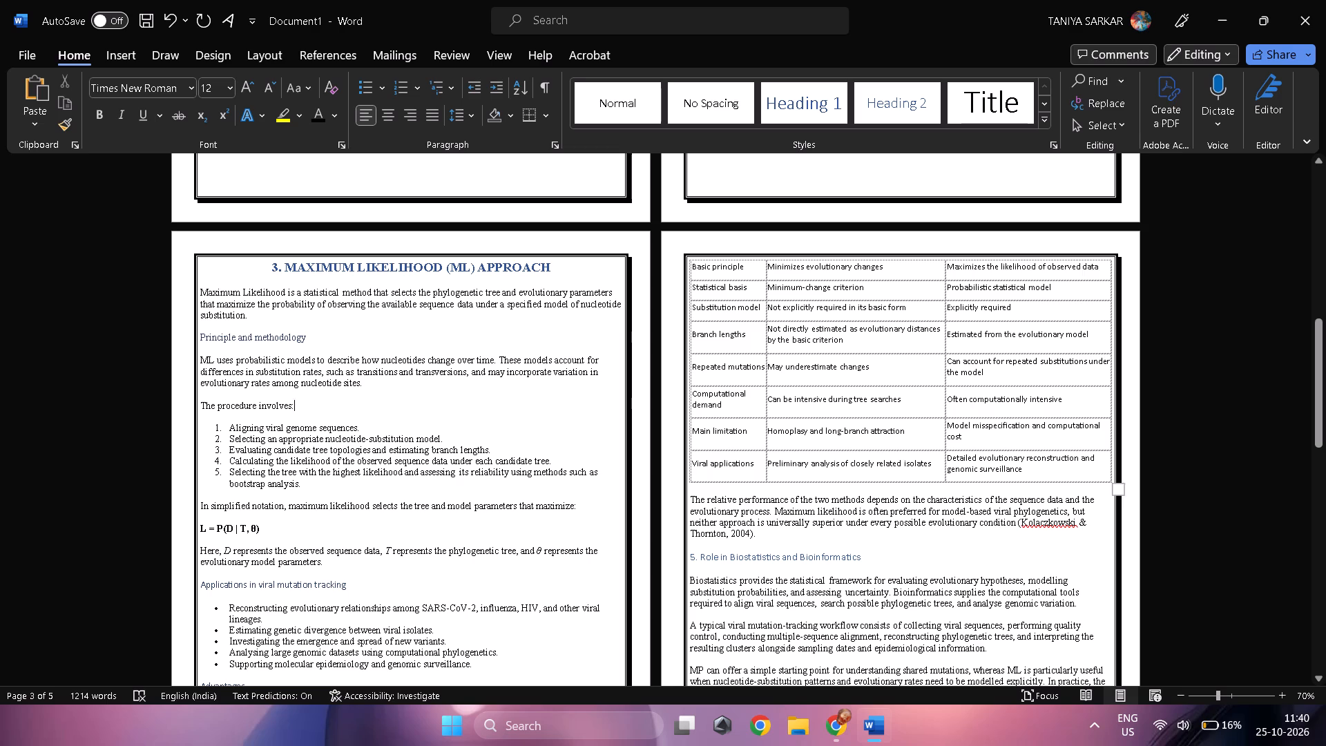
drag(271, 405, 189, 403)
click(323, 349)
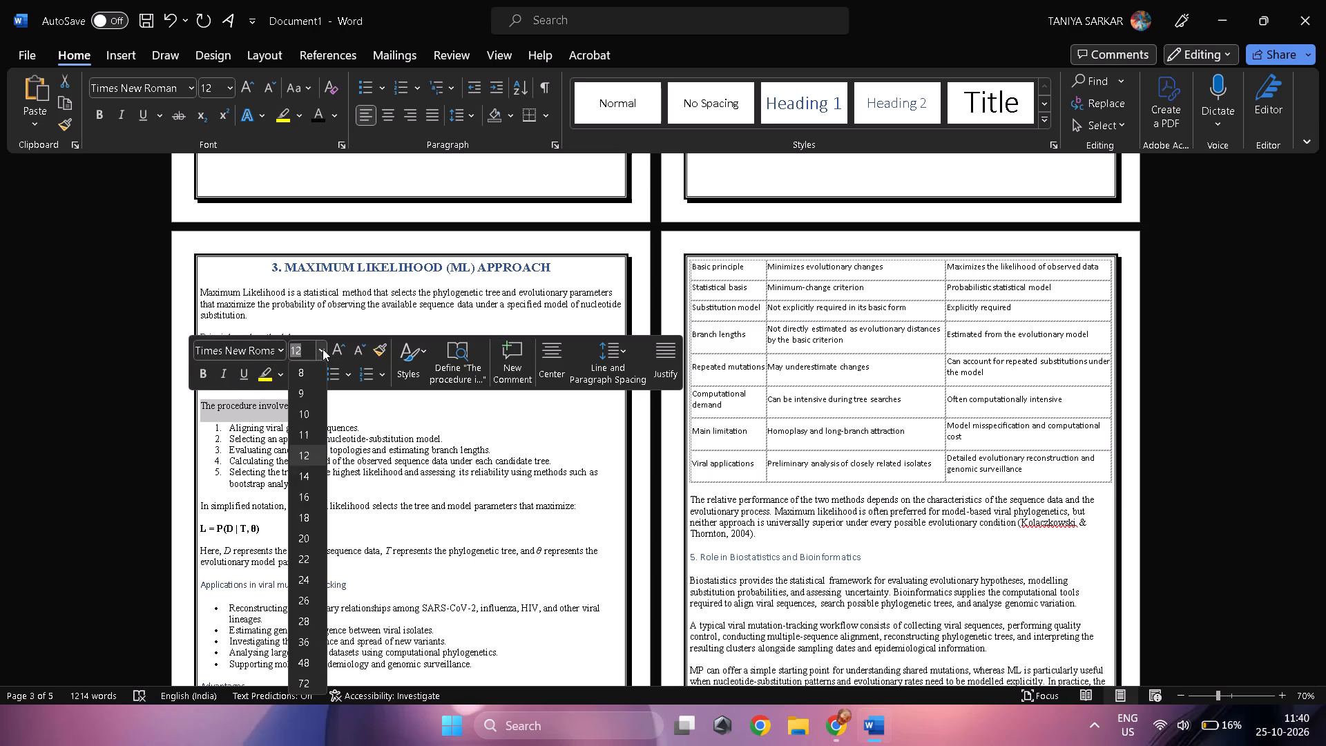
click(303, 488)
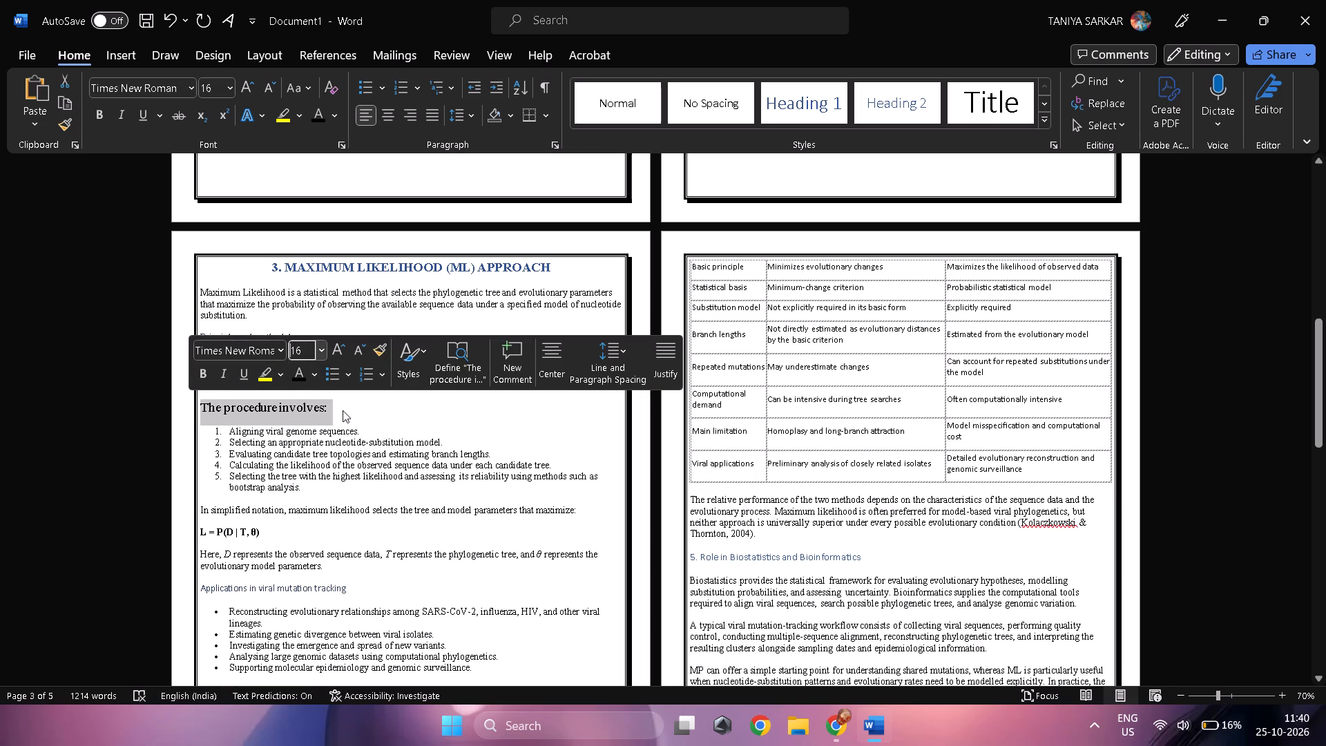
click(343, 410)
Set the "Principle and methodology" subheading under section 3 to size 16 and add a colon at its end.
drag(321, 337, 195, 338)
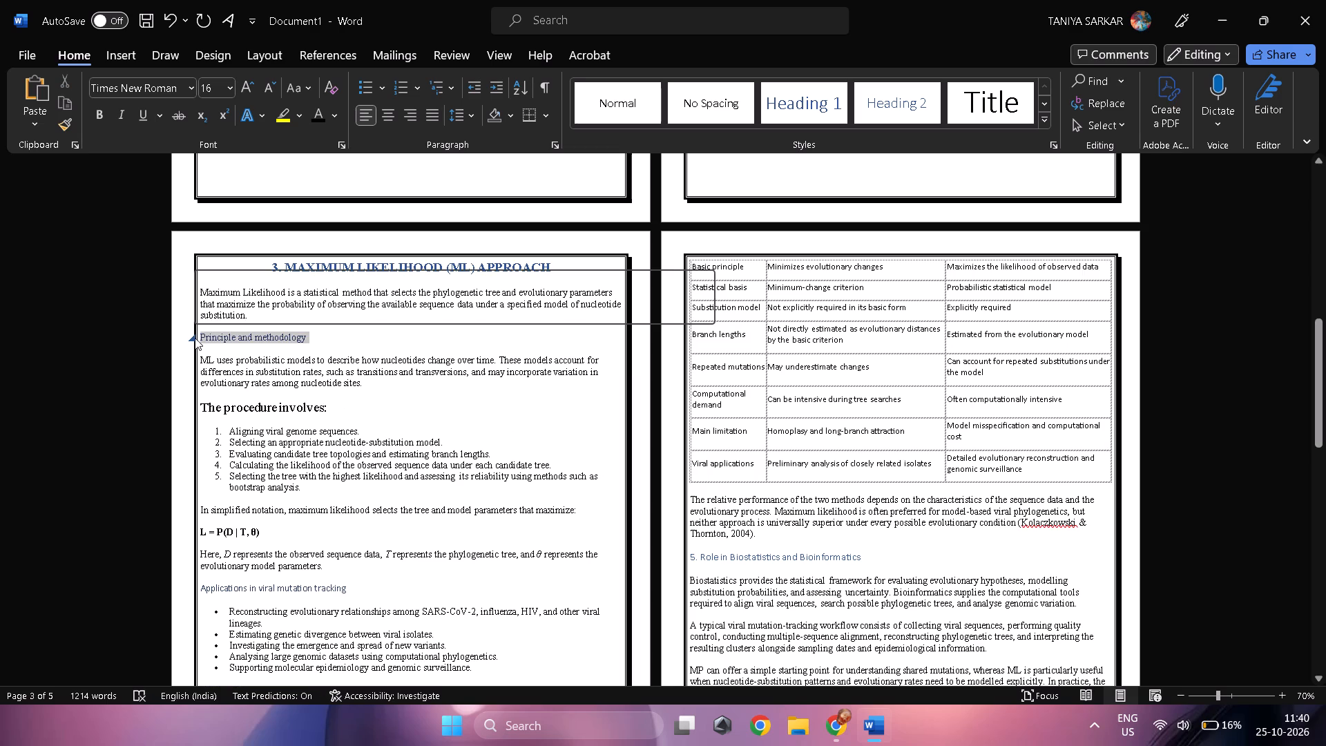
click(331, 280)
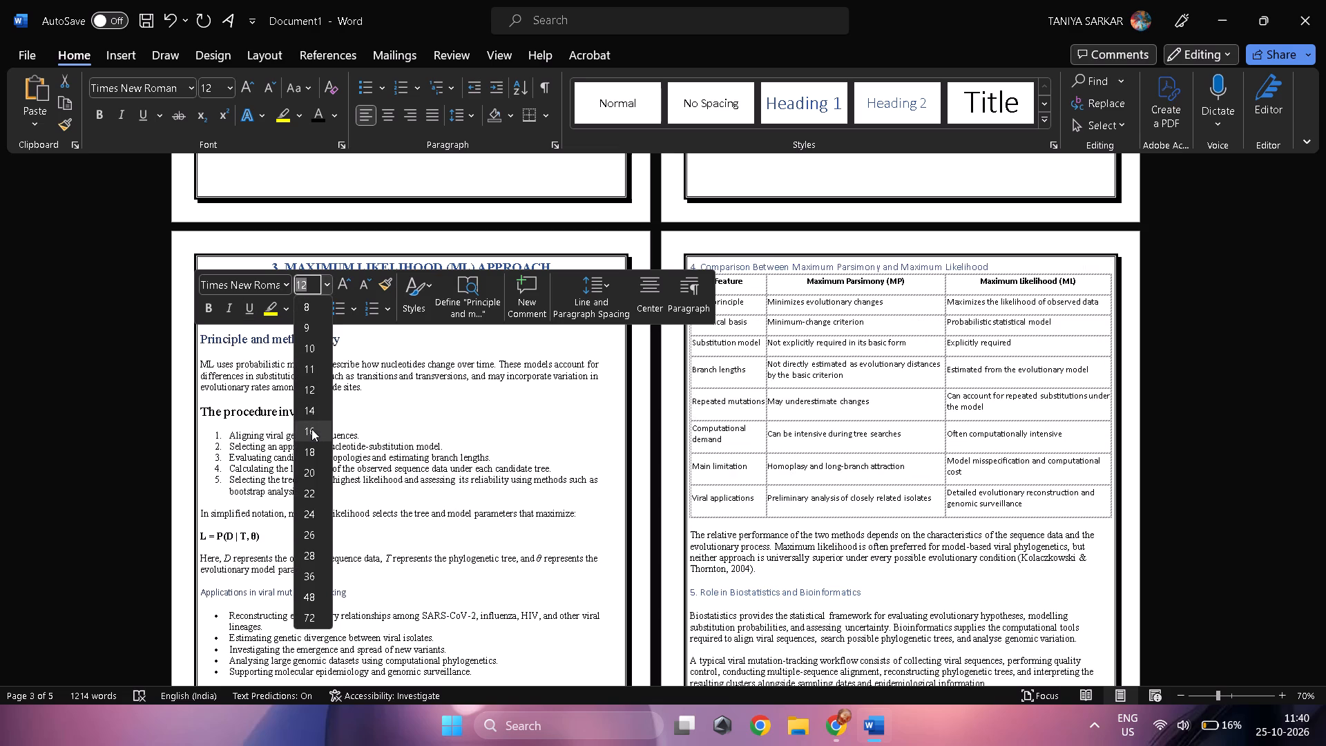
click(310, 429)
click(416, 425)
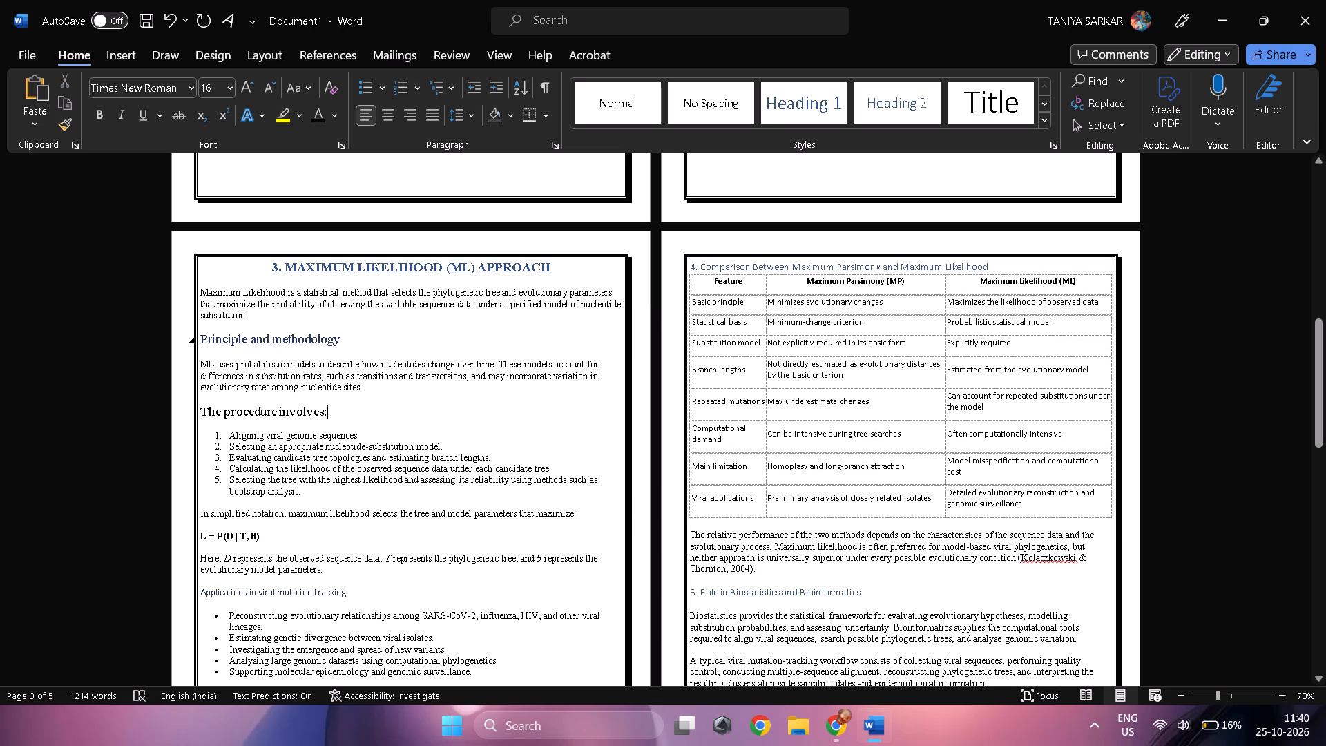
click(352, 335)
key(shift+colon)
Format the "Applications in viral mutation tracking" subheading under section 3 as Times New Roman, size 16.
drag(1325, 345, 1325, 381)
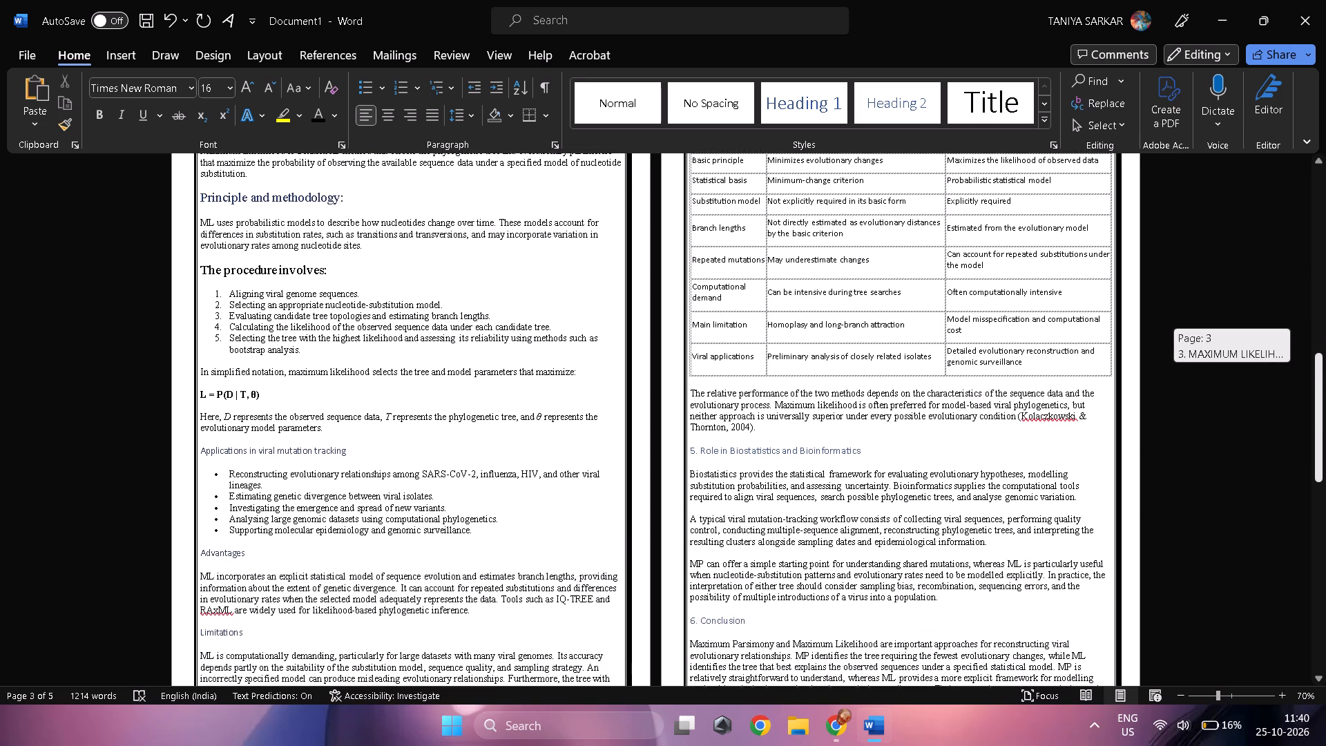
drag(1325, 381, 1325, 425)
scroll(1325, 425, down, 1)
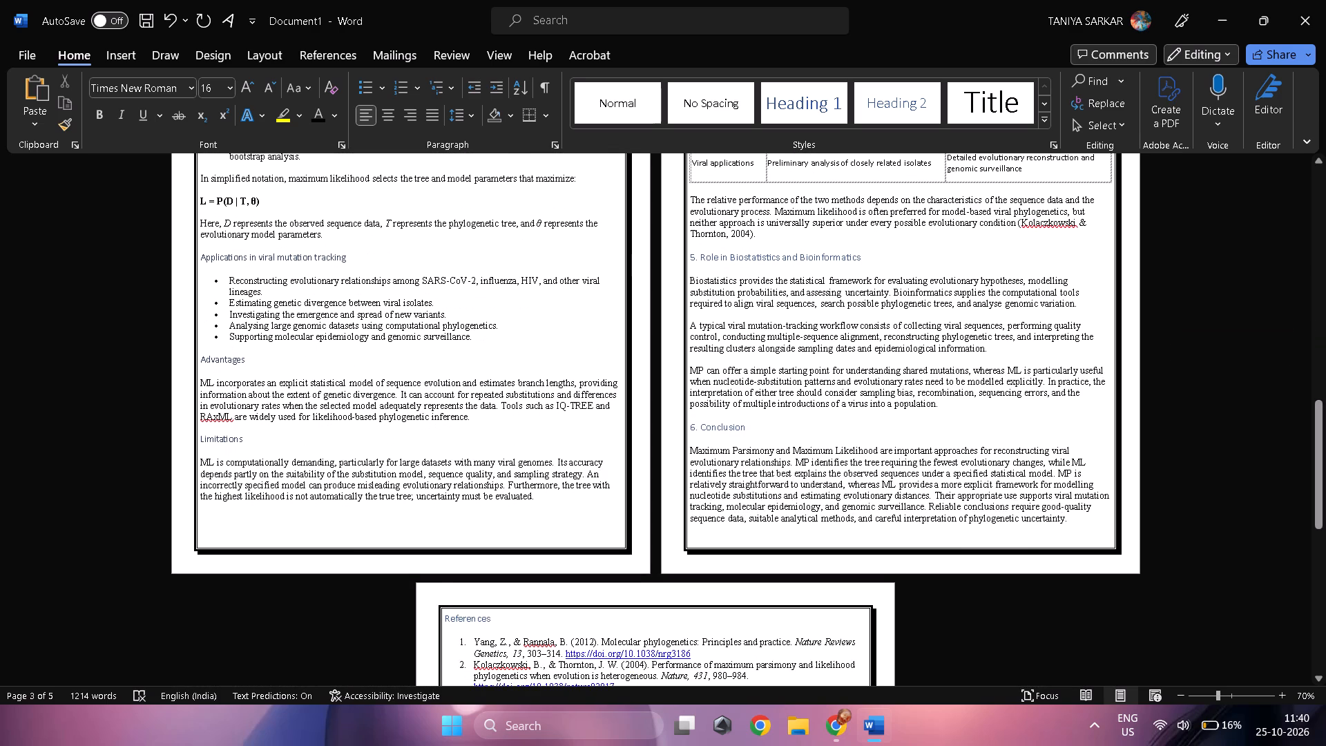
drag(347, 260, 208, 255)
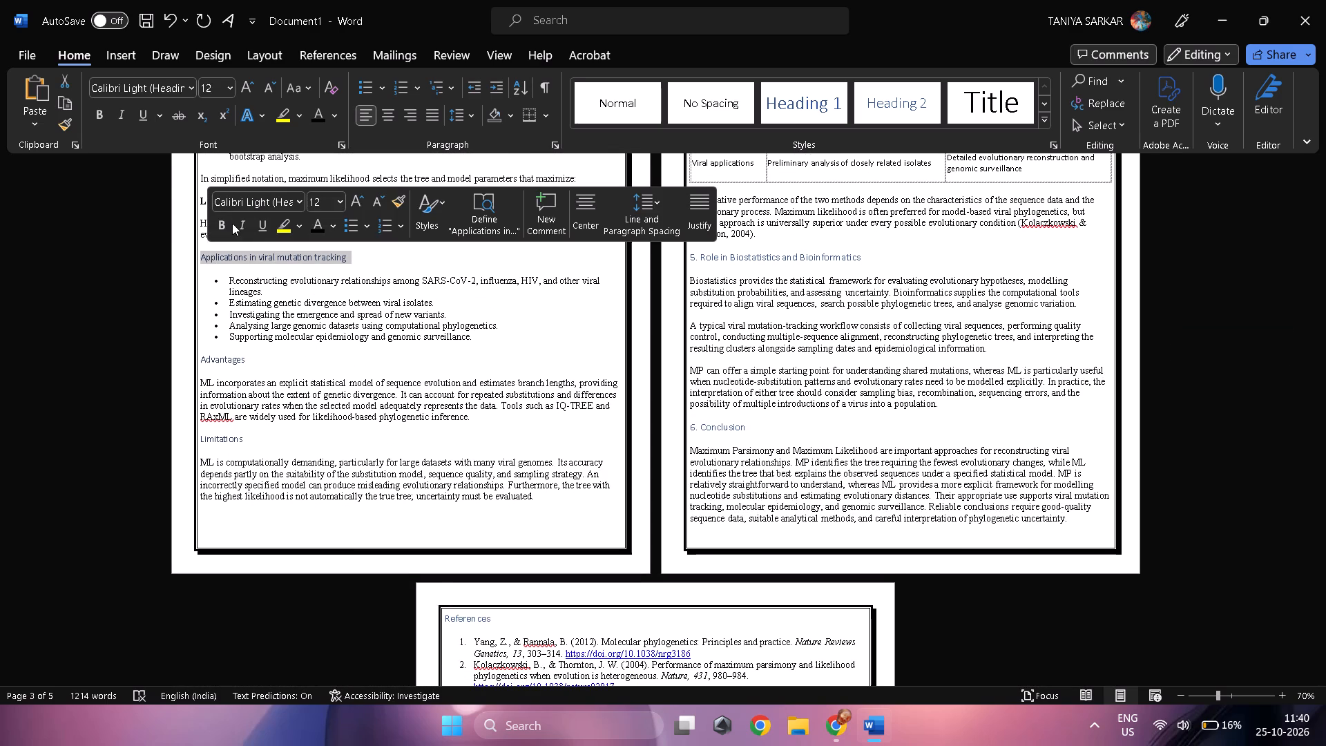
click(298, 202)
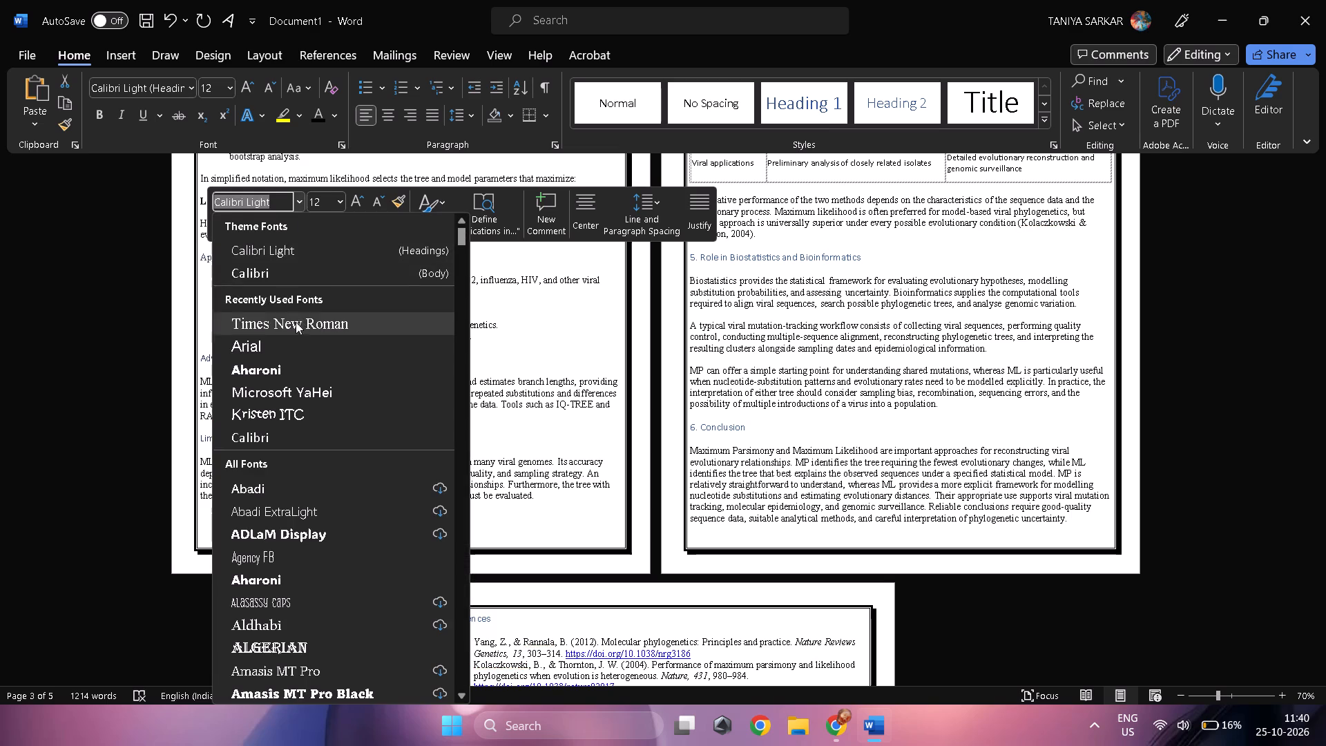
click(296, 323)
click(336, 204)
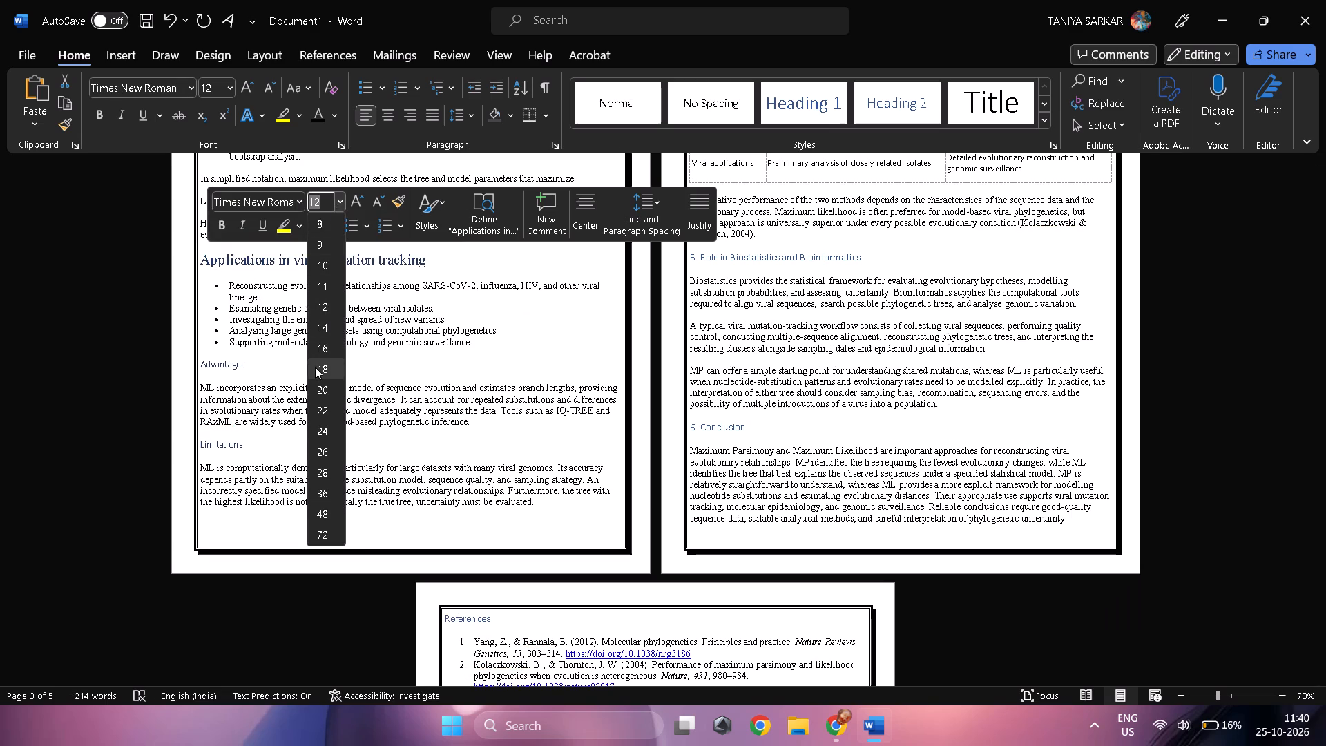
click(322, 345)
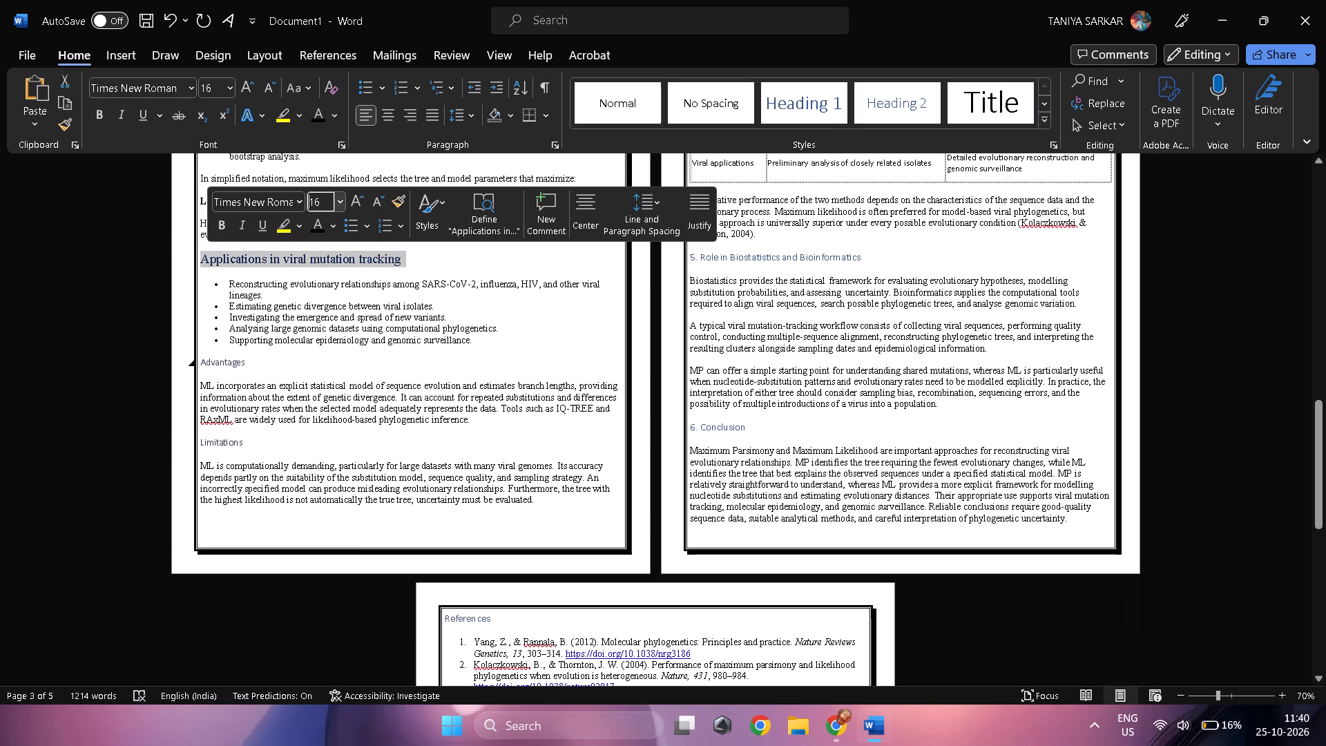
Format the "Advantages" subheading under section 3 as Times New Roman, size 16.
drag(262, 363, 161, 361)
click(253, 310)
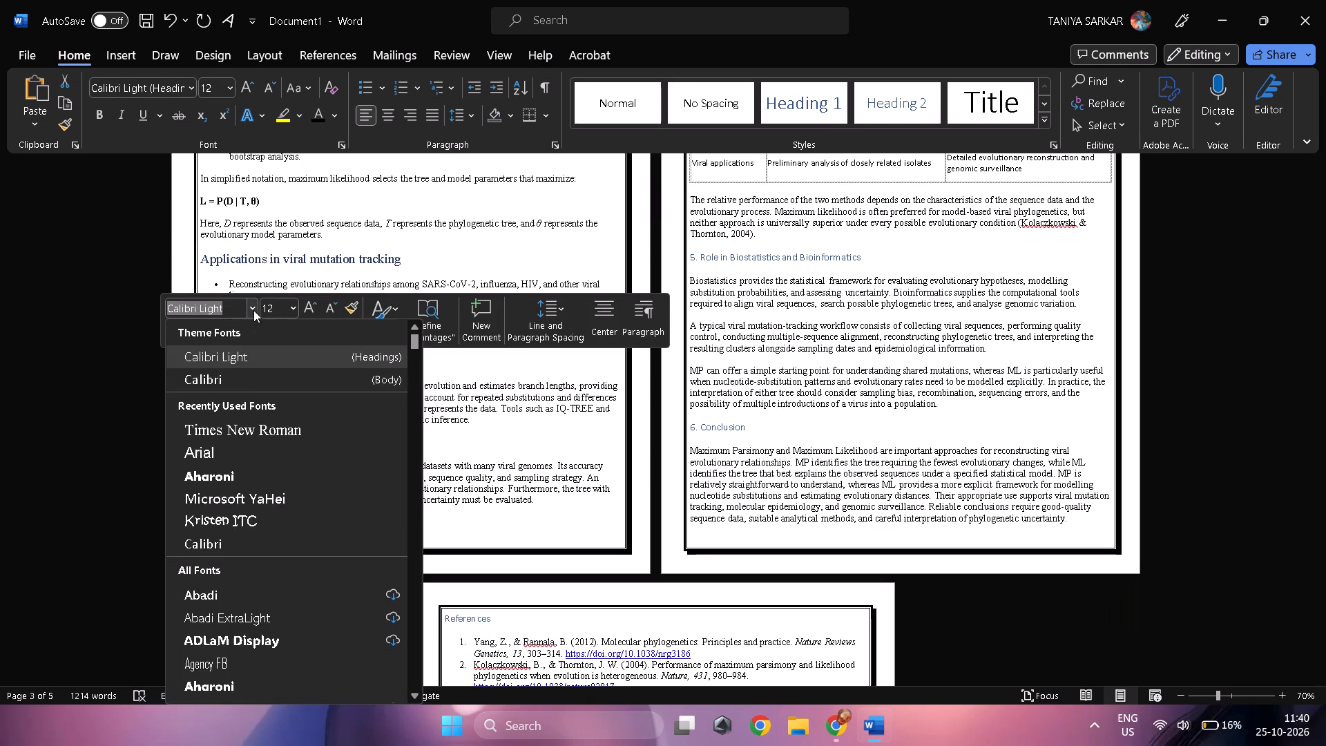
click(251, 428)
click(294, 313)
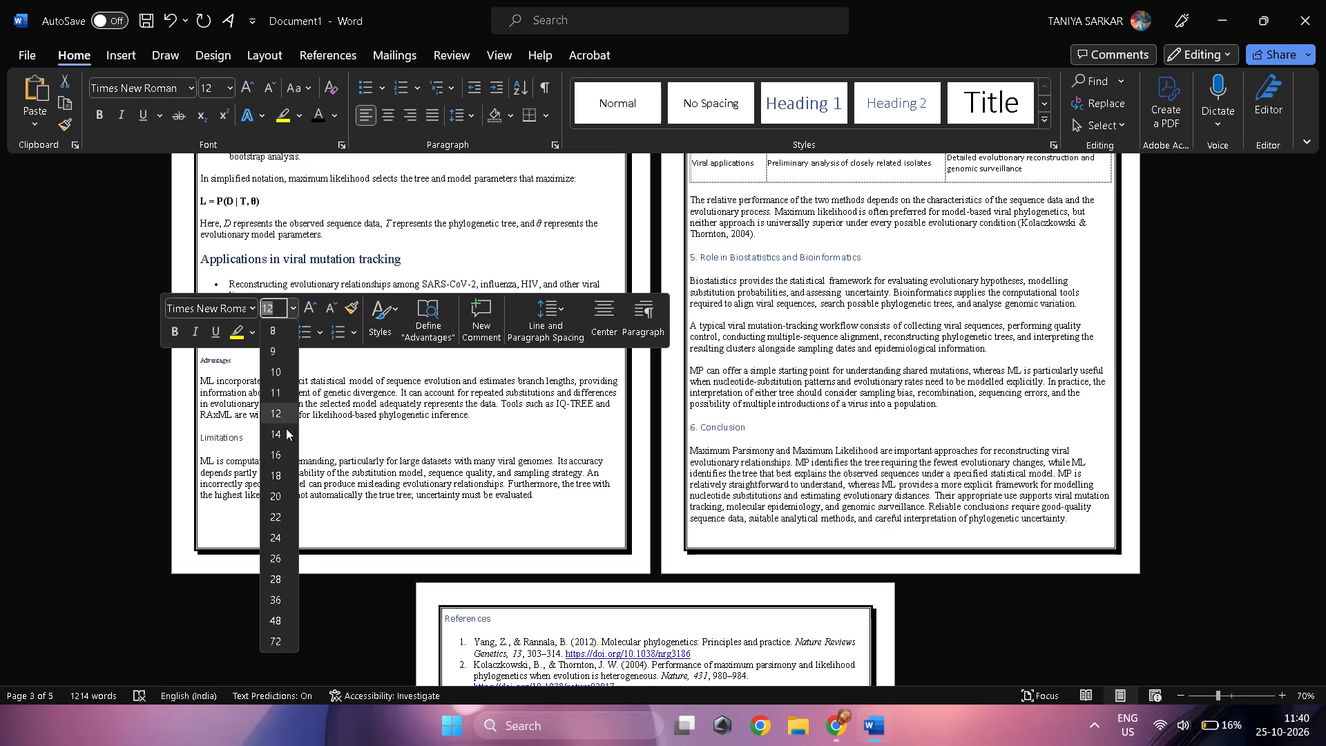
click(280, 448)
Format the "Limitations" subheading under section 3 as Times New Roman, size 16.
drag(251, 449, 193, 451)
click(283, 399)
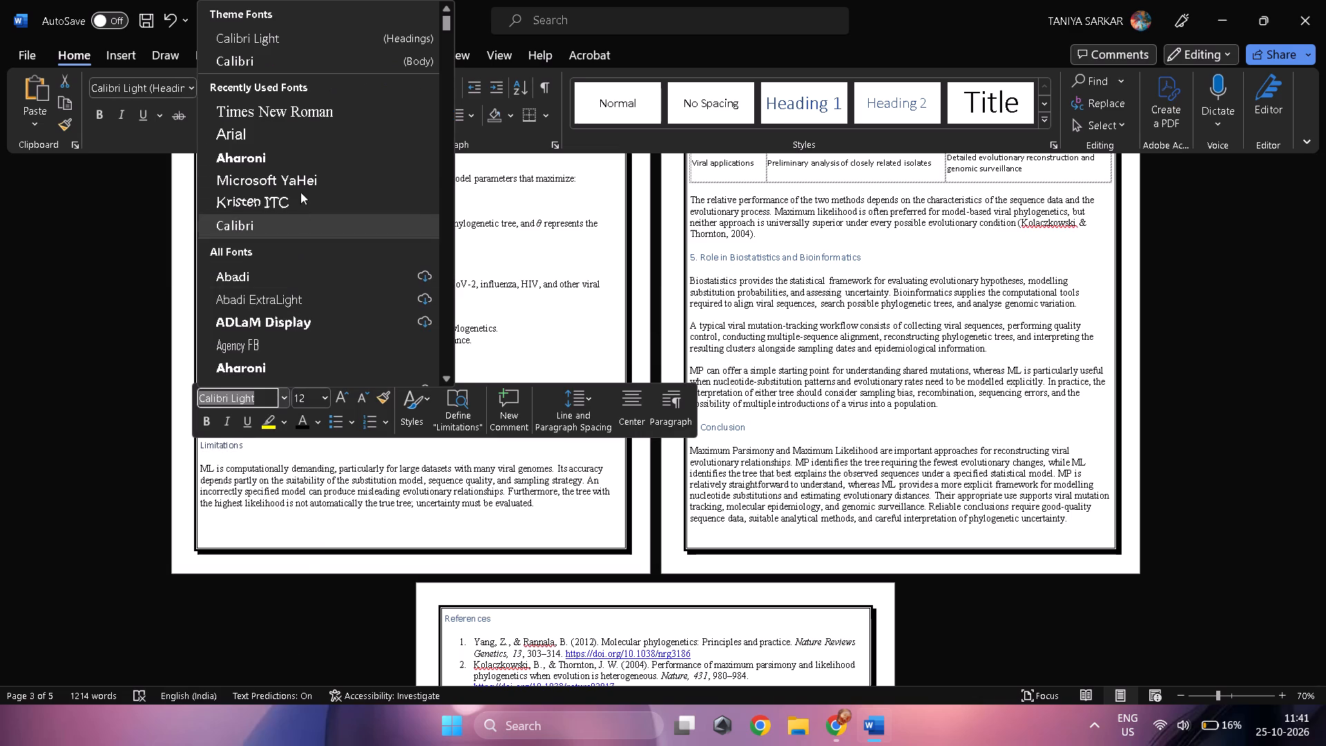
click(309, 117)
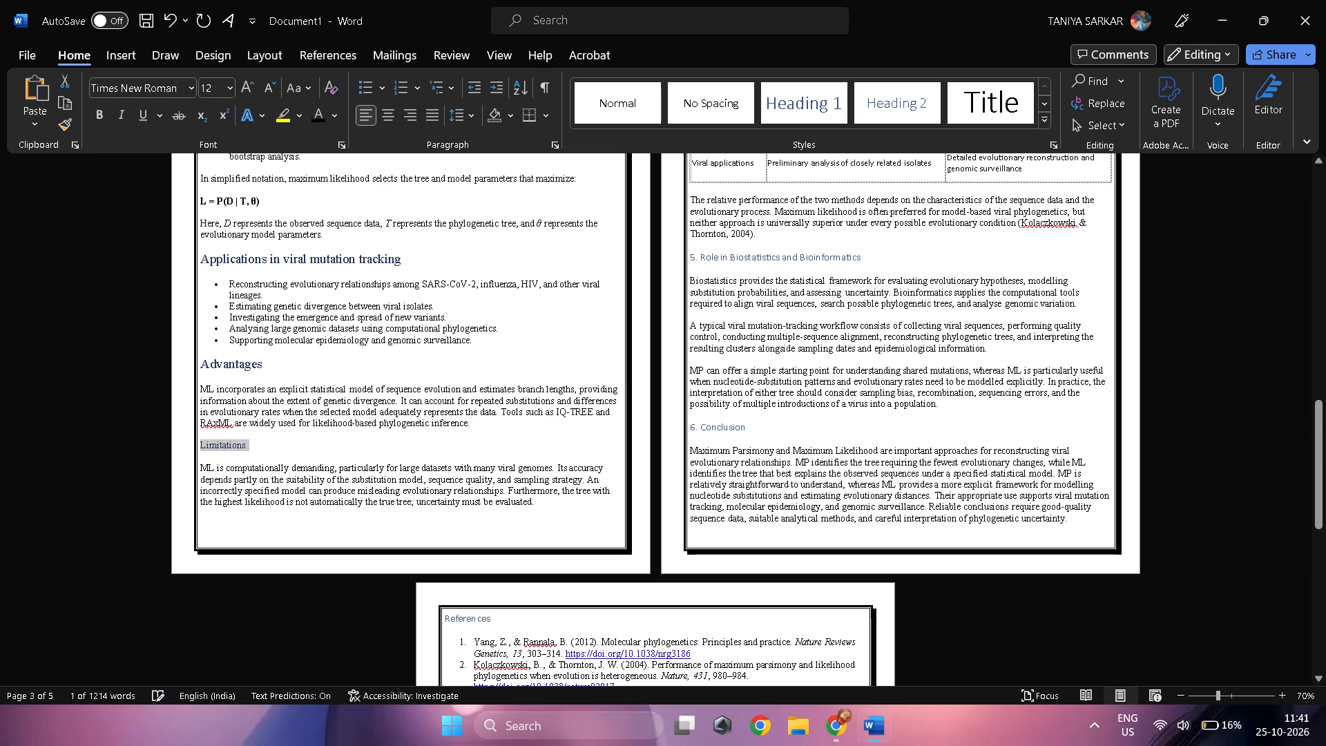
click(234, 86)
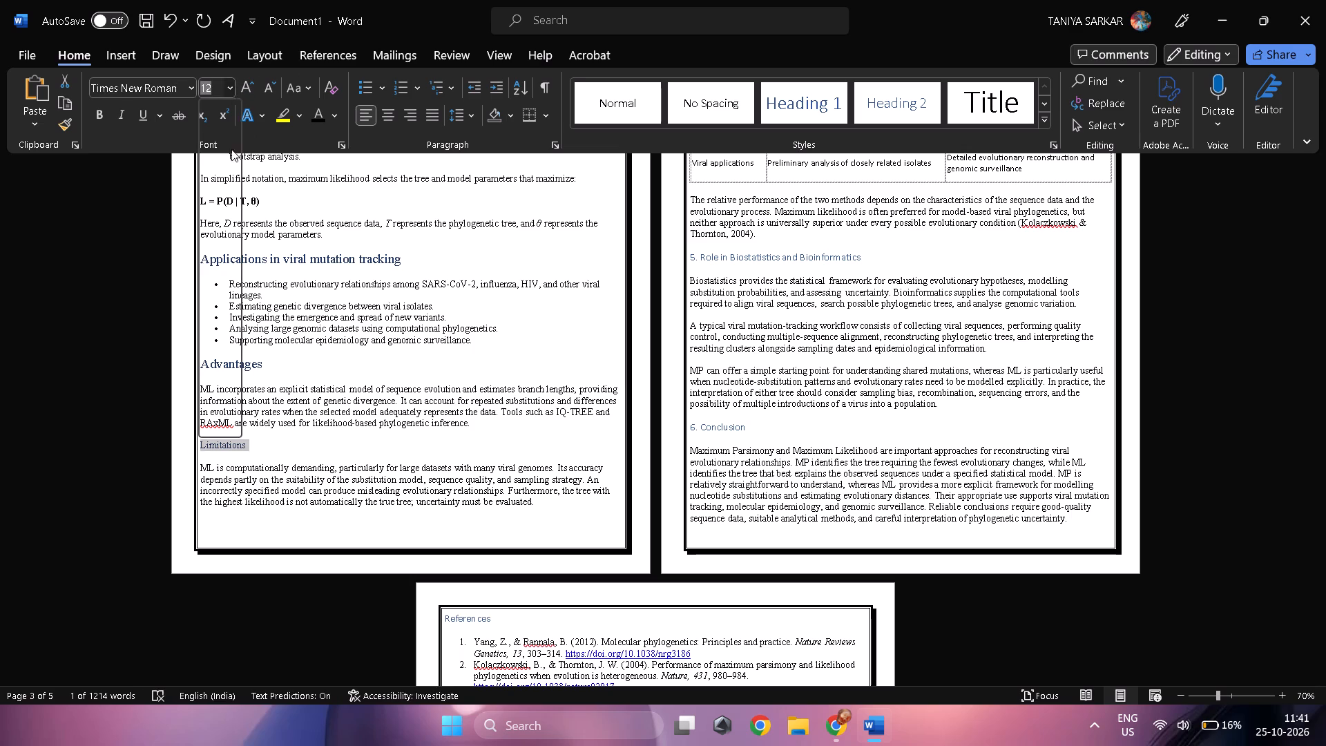
click(215, 236)
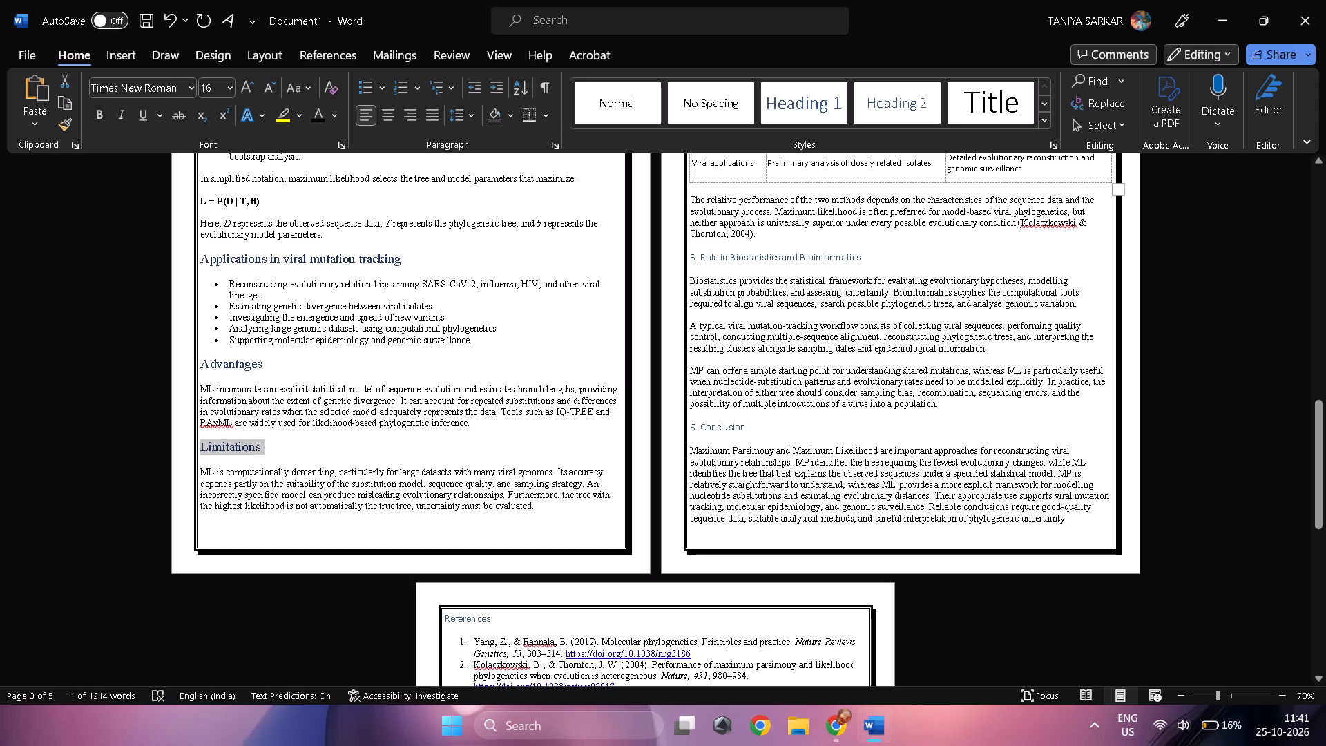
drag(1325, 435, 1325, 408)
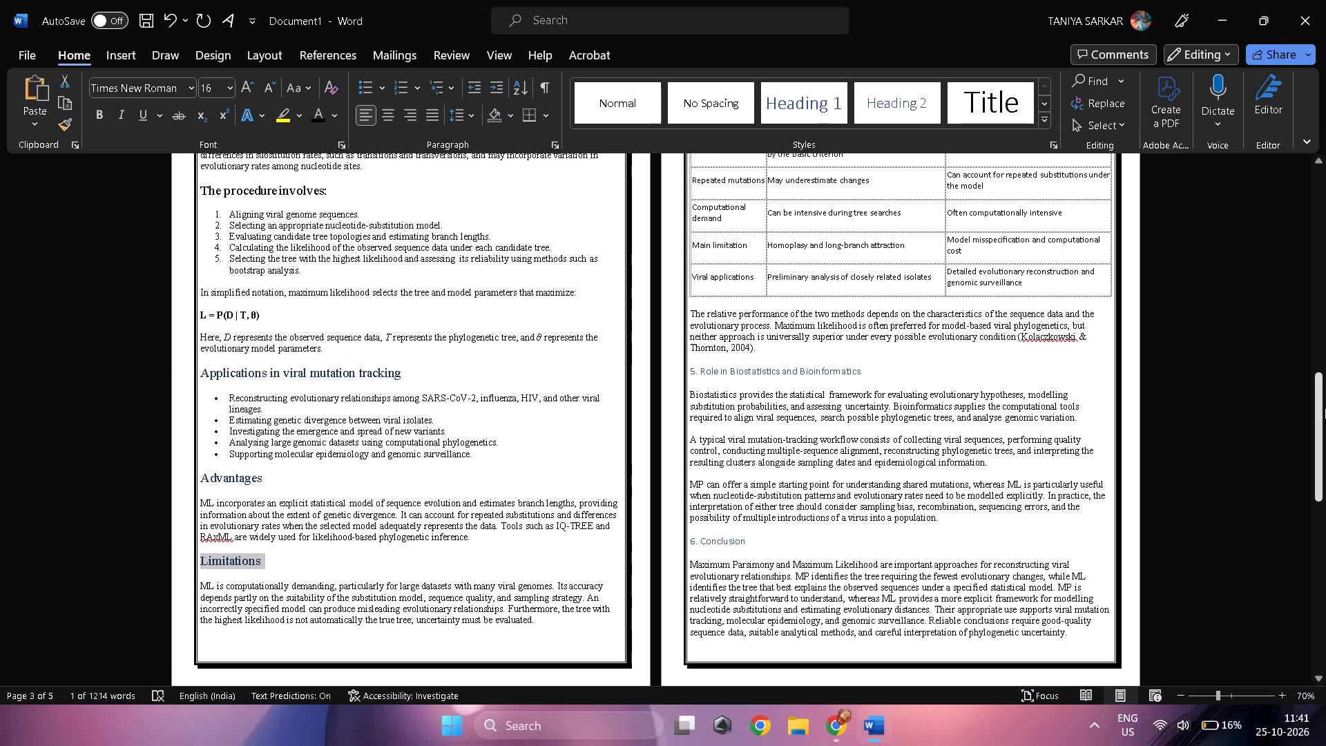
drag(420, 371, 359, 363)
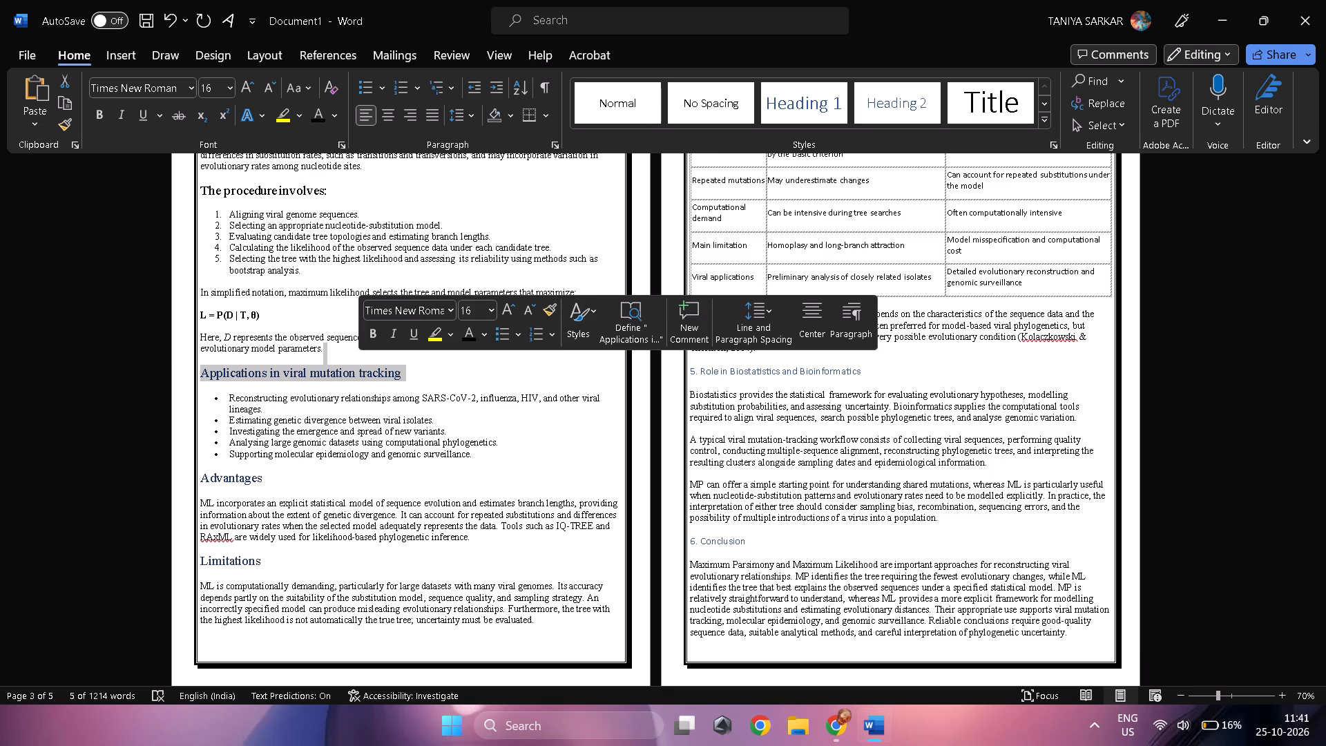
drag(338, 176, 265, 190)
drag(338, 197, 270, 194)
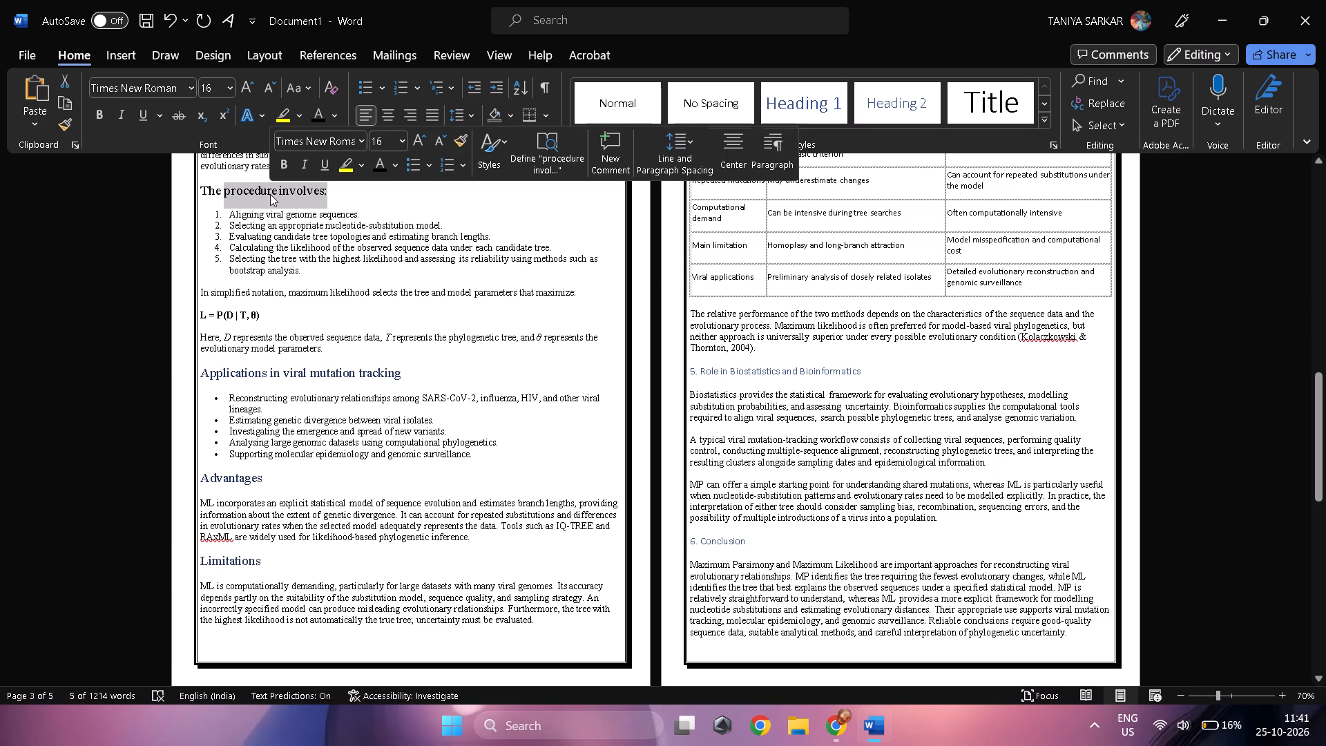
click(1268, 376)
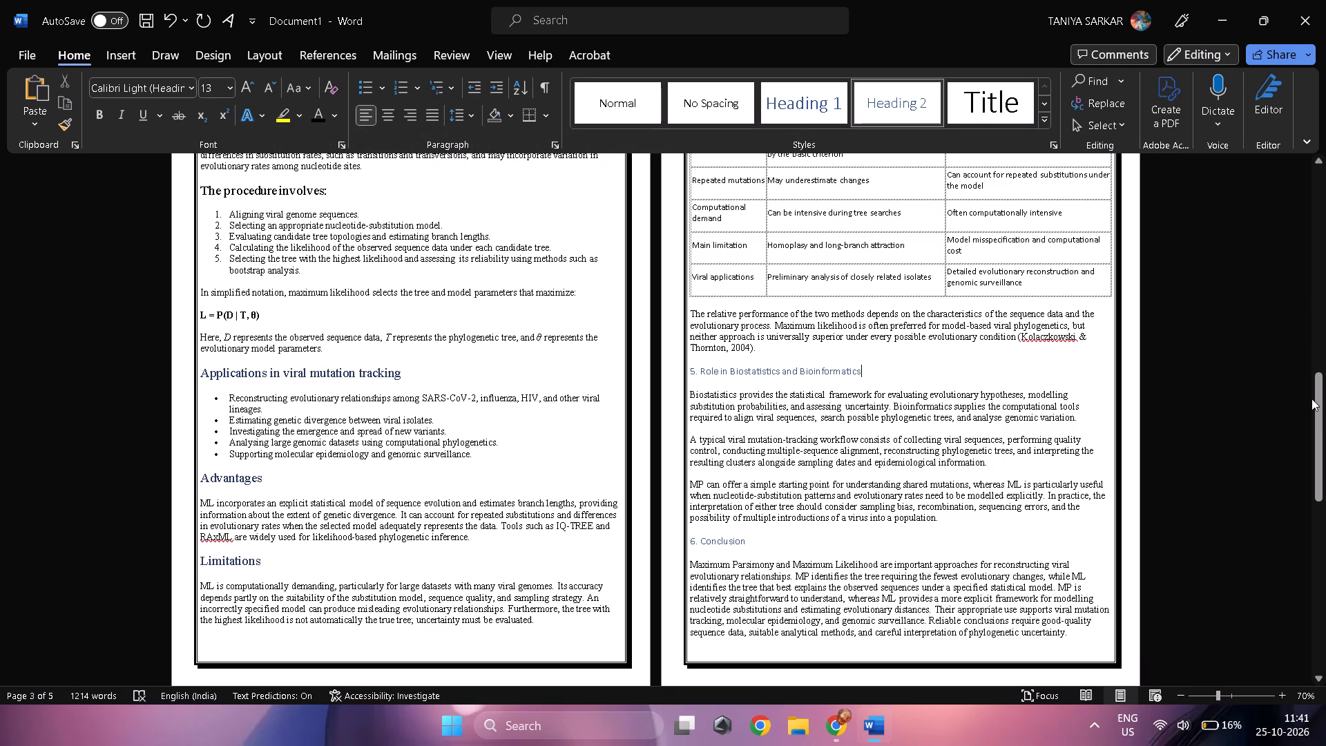
Format the "References" heading on the last page as Times New Roman, bold, uppercase and centred.
drag(1320, 397, 1325, 486)
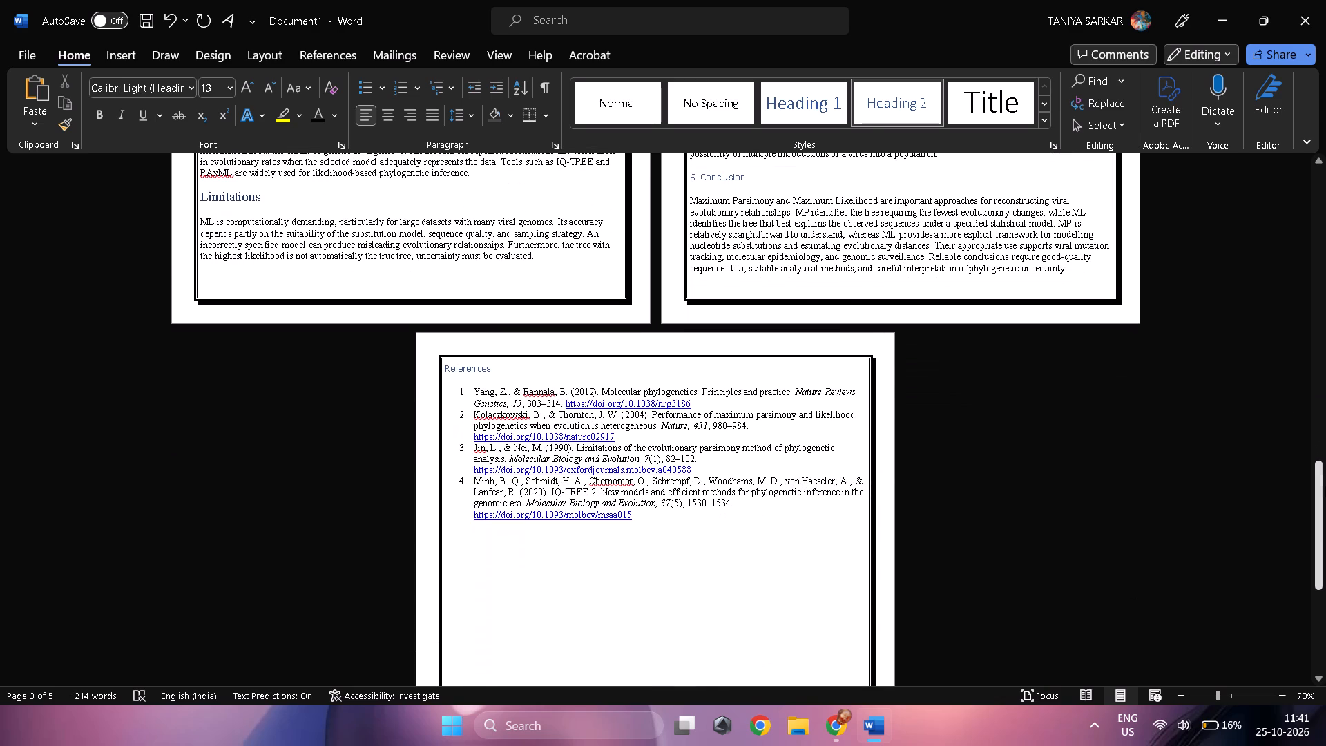
drag(488, 375, 436, 372)
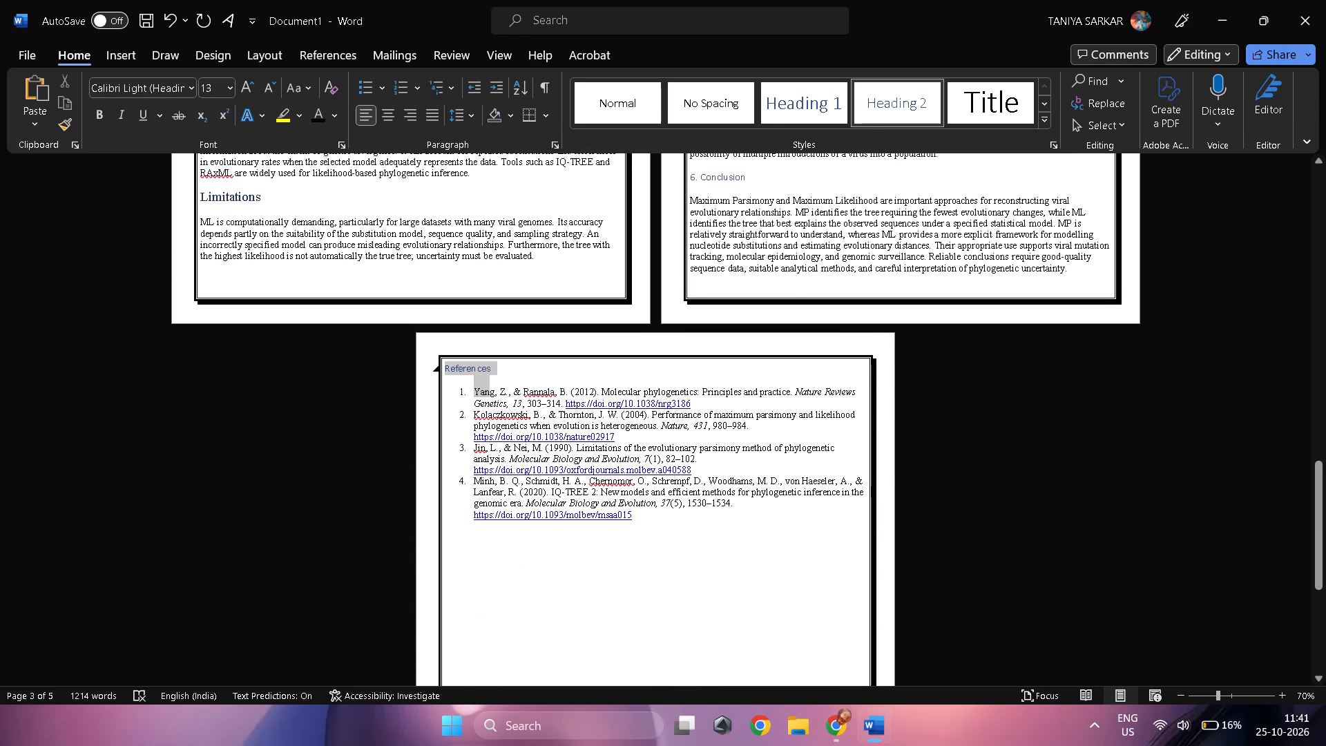
drag(436, 372, 437, 372)
click(526, 386)
drag(503, 372, 452, 373)
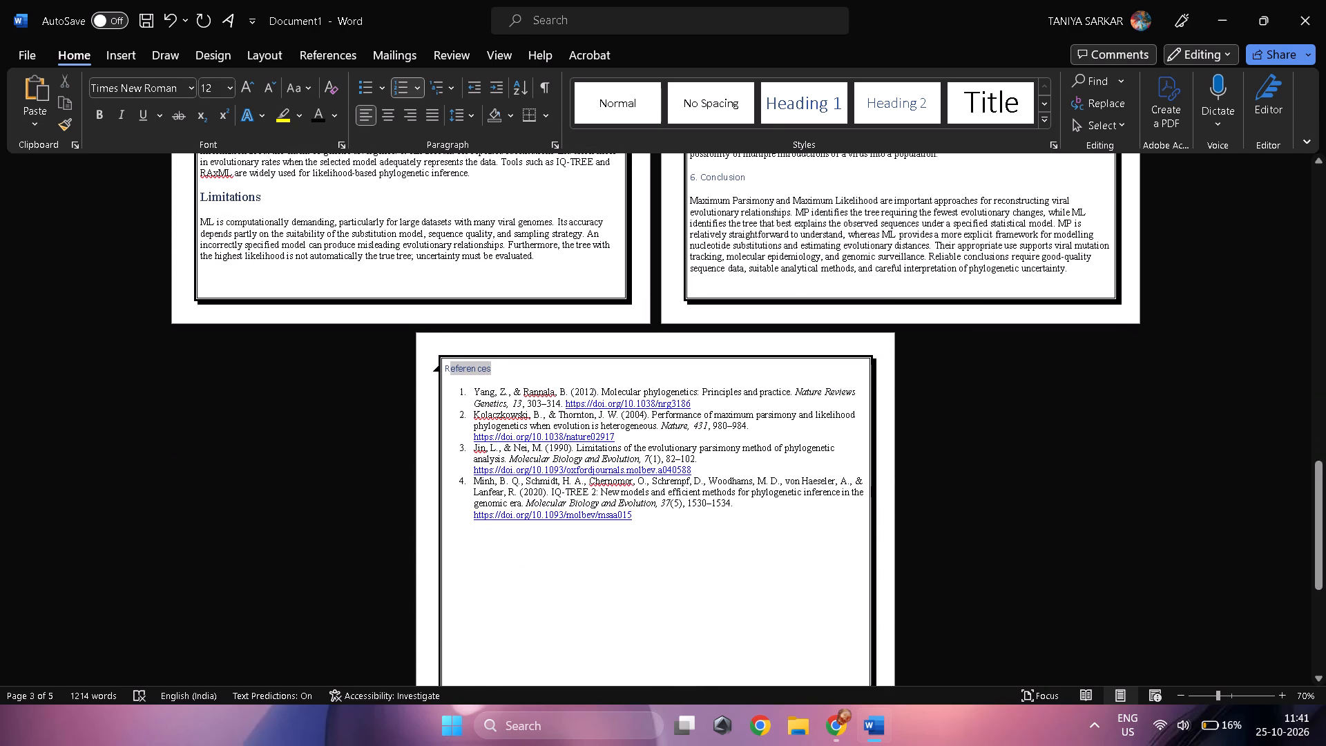
drag(452, 373, 442, 372)
click(527, 318)
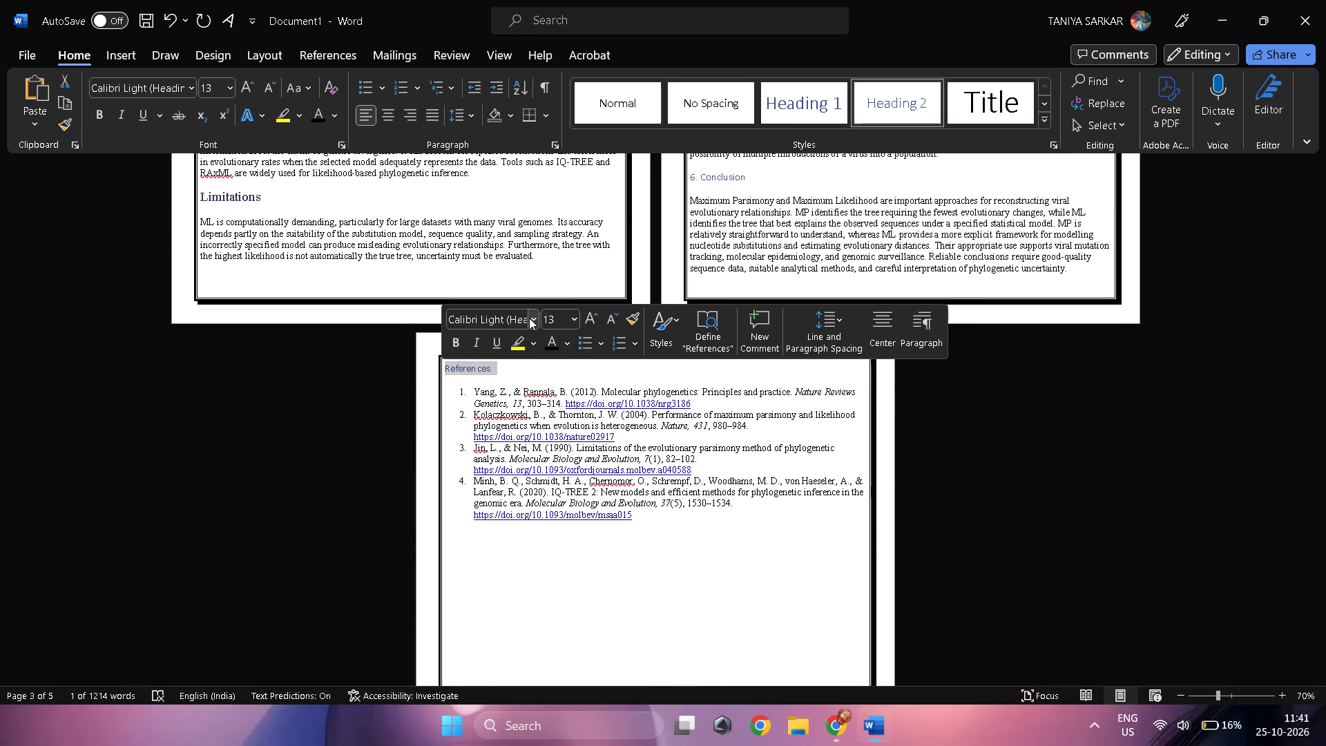
click(531, 318)
click(517, 439)
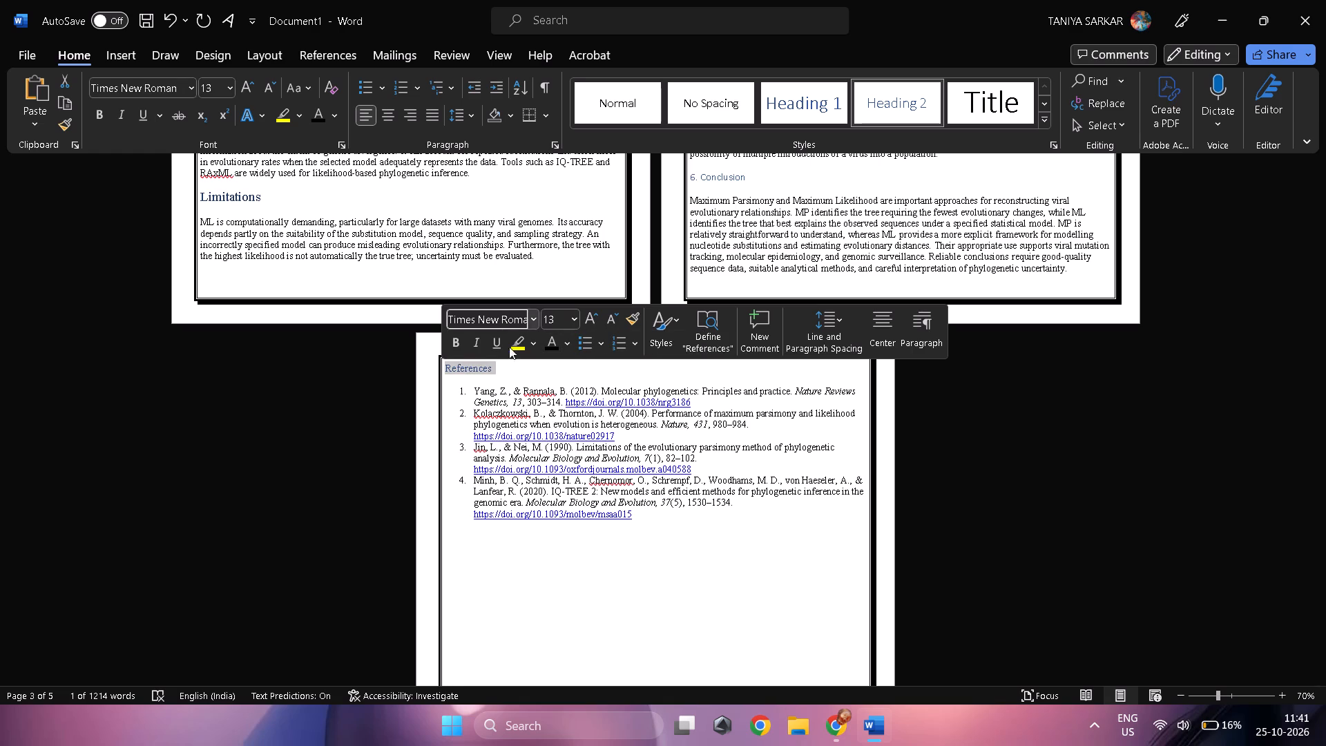
click(452, 341)
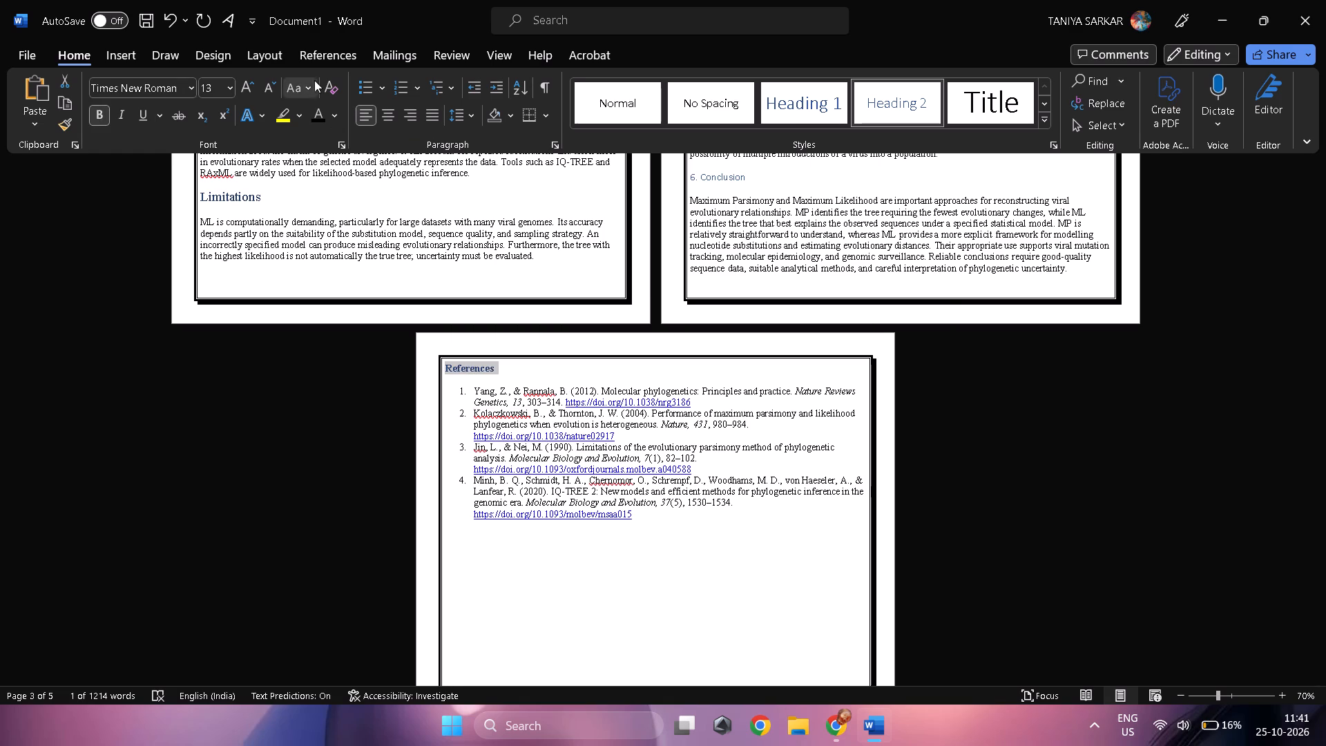
click(309, 79)
click(318, 165)
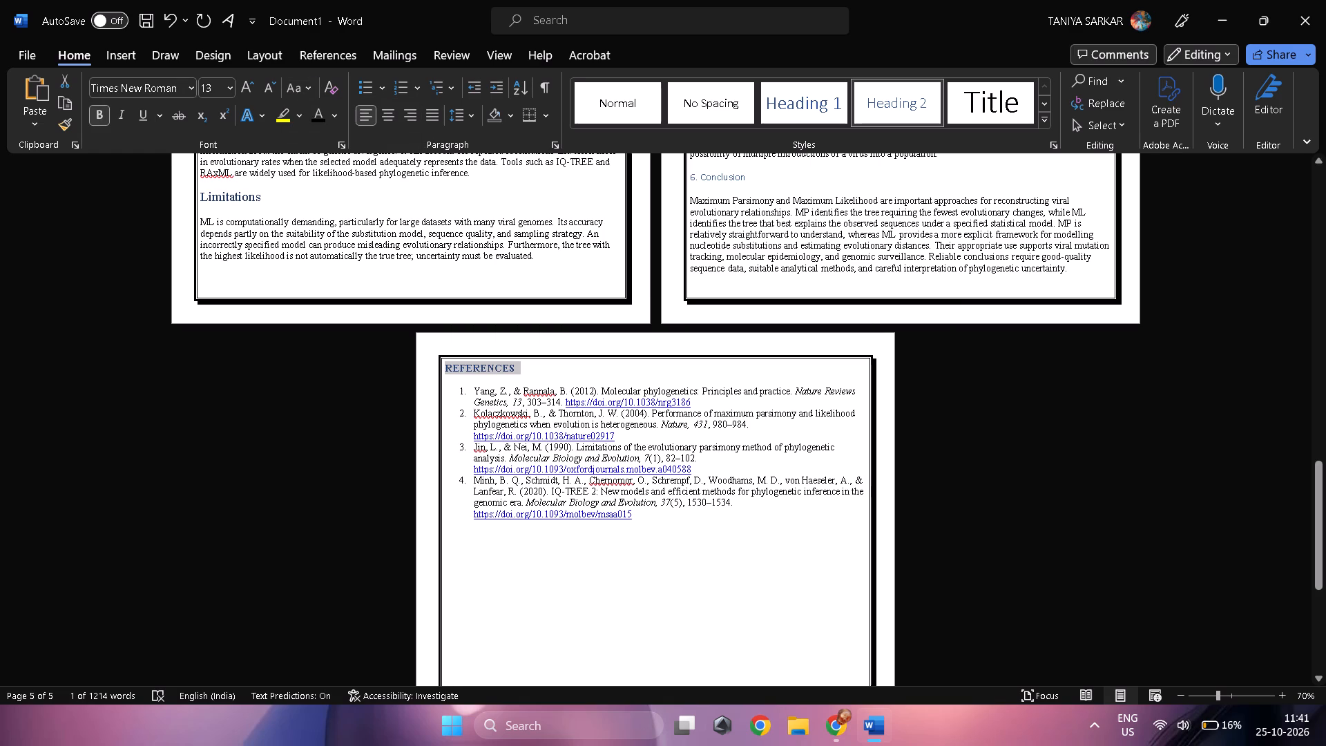
click(390, 119)
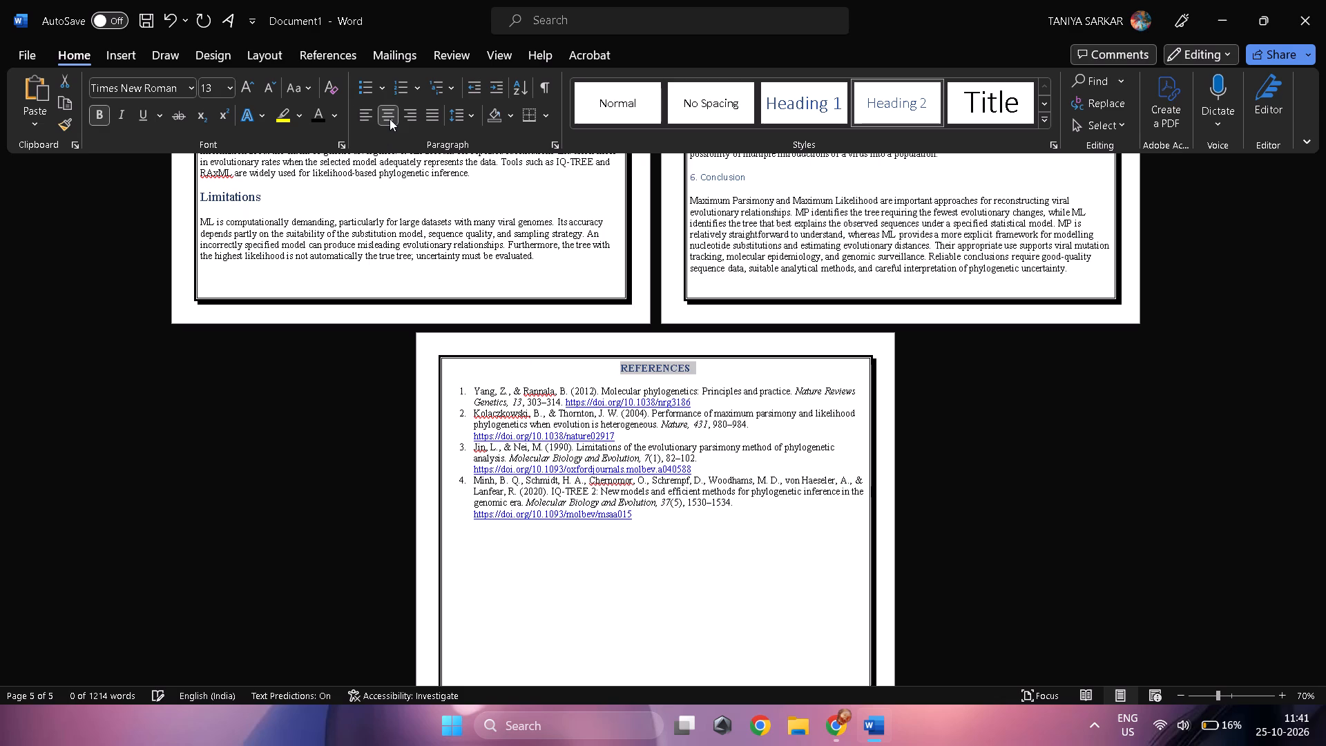
click(1124, 426)
Format the "6. Conclusion" heading as Times New Roman, bold, size 16 and uppercase.
drag(1320, 488, 1315, 457)
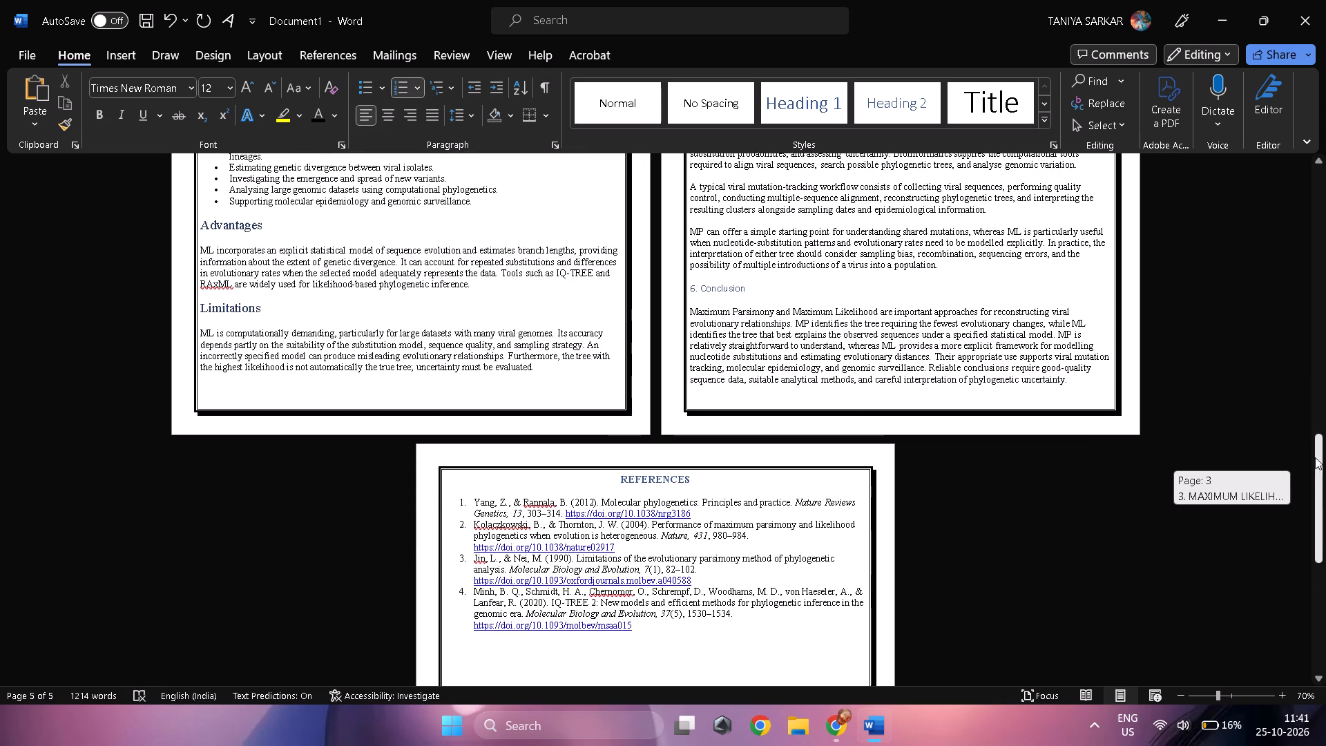
drag(1315, 457, 1305, 417)
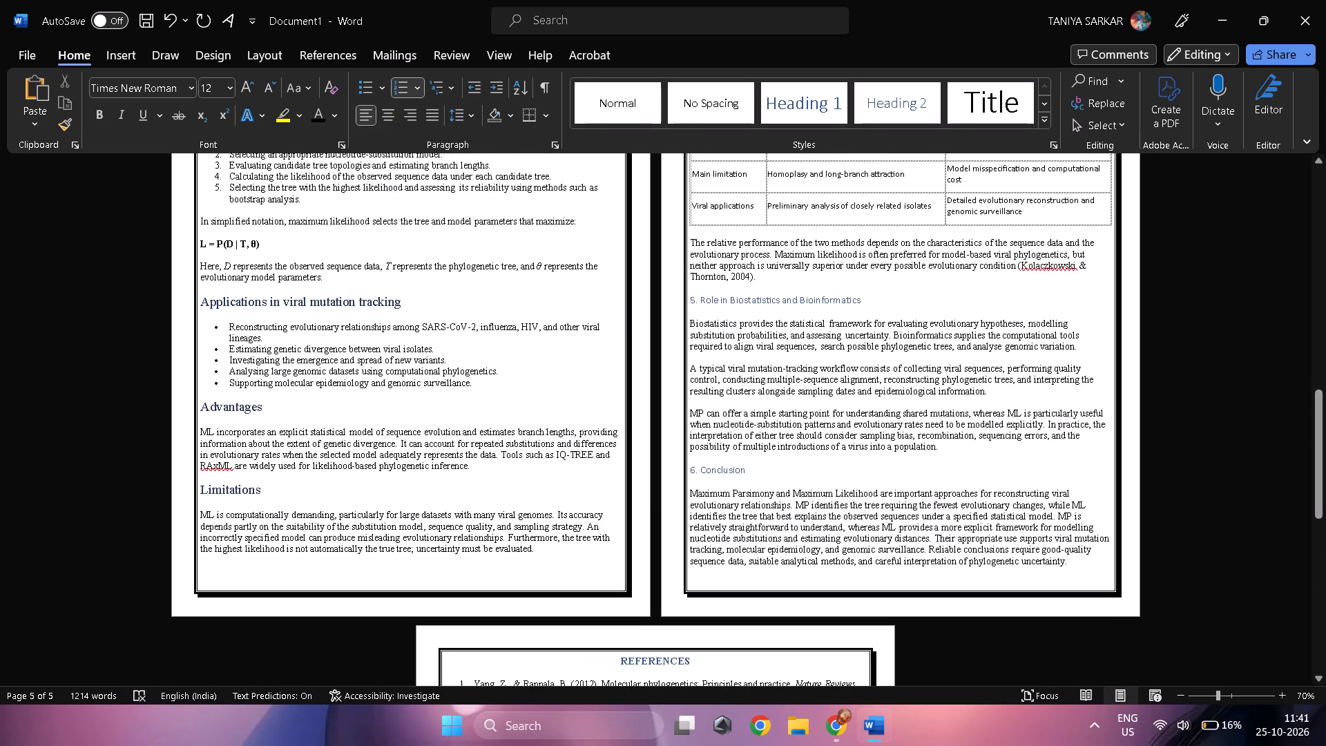
drag(751, 475, 686, 478)
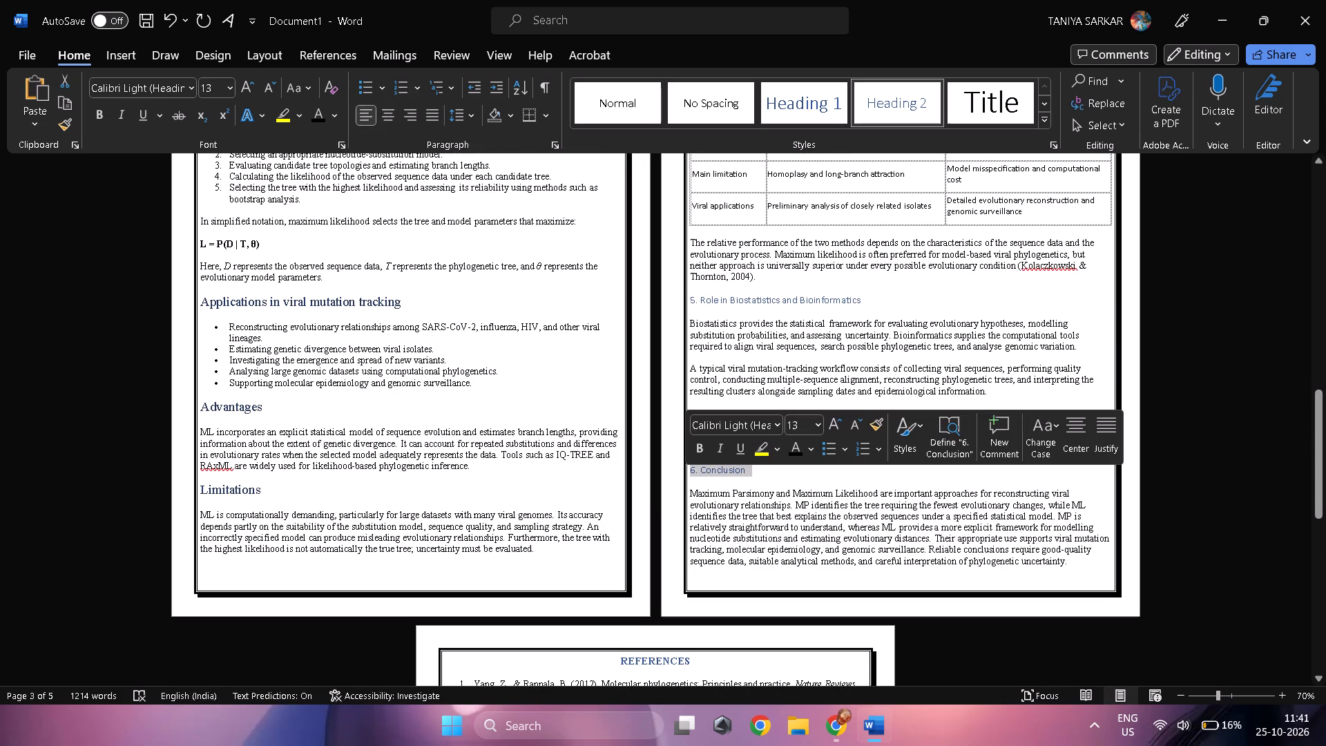
click(701, 441)
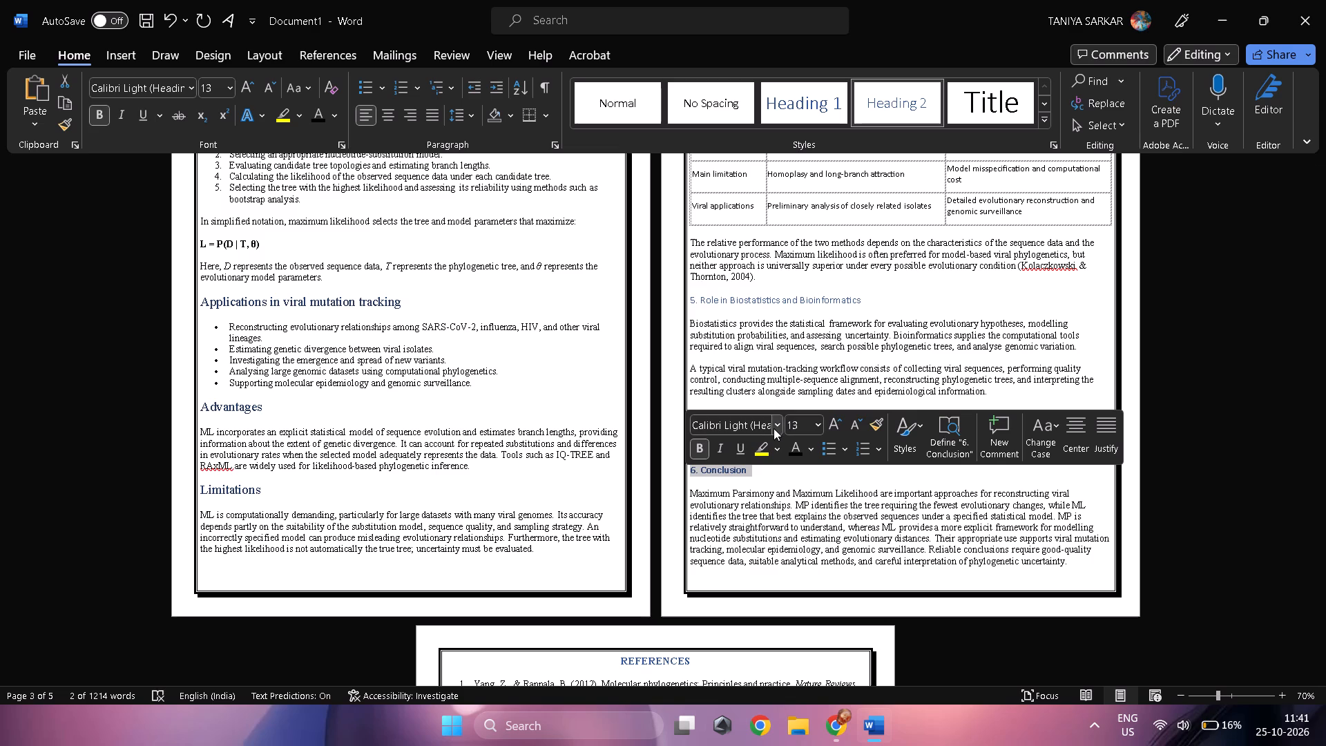
click(778, 428)
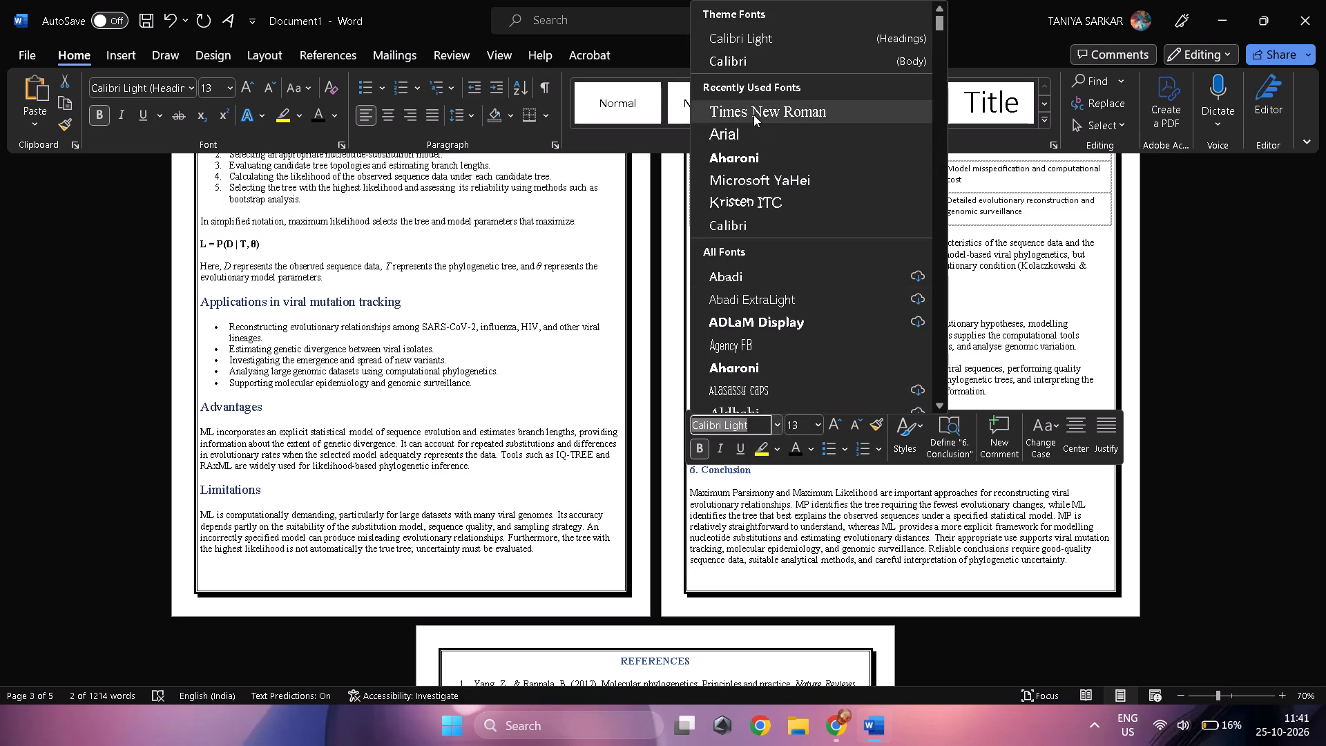
click(756, 115)
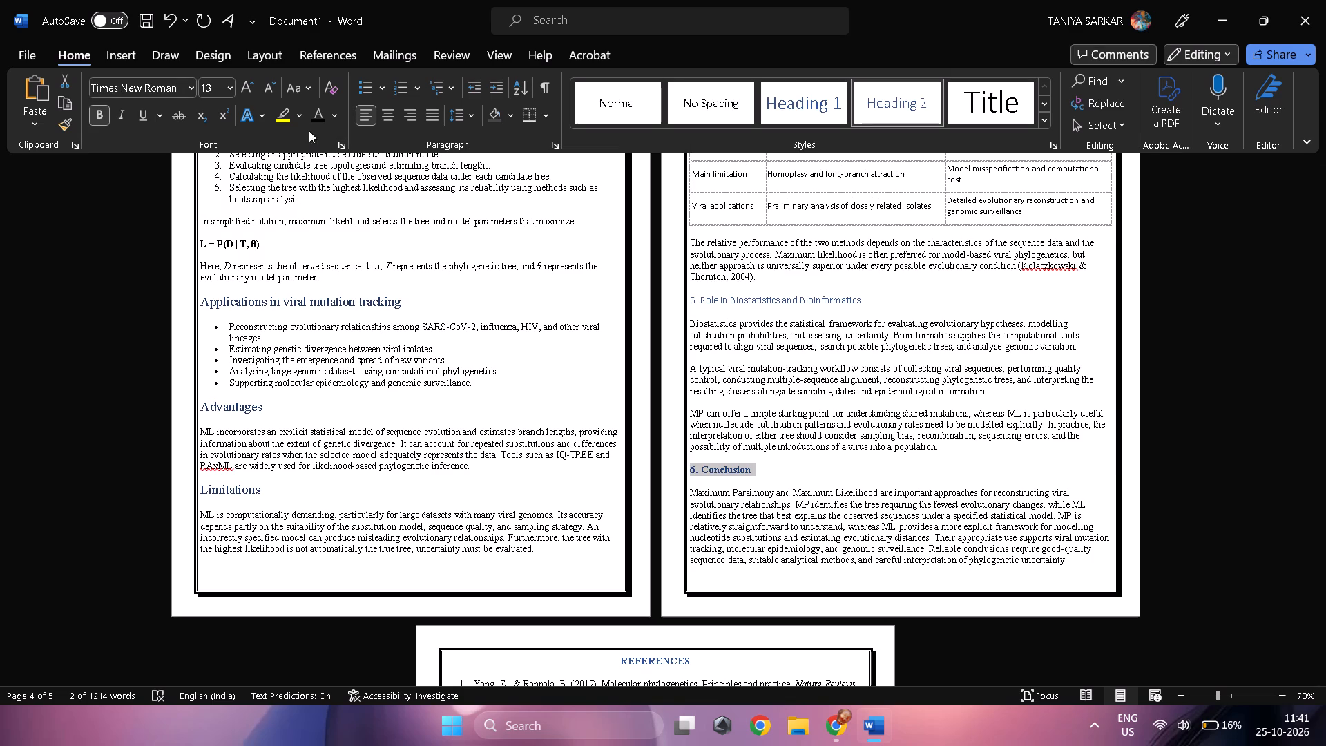
click(245, 84)
click(245, 84)
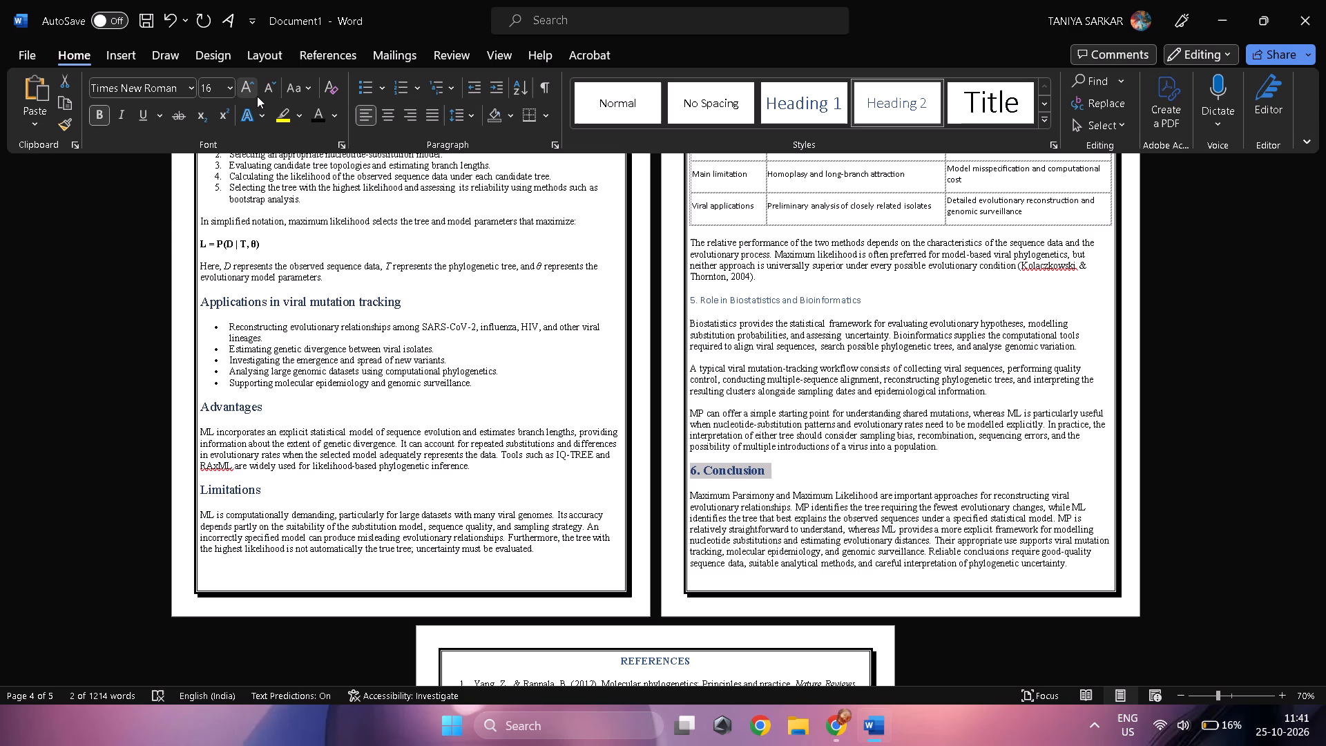
click(286, 88)
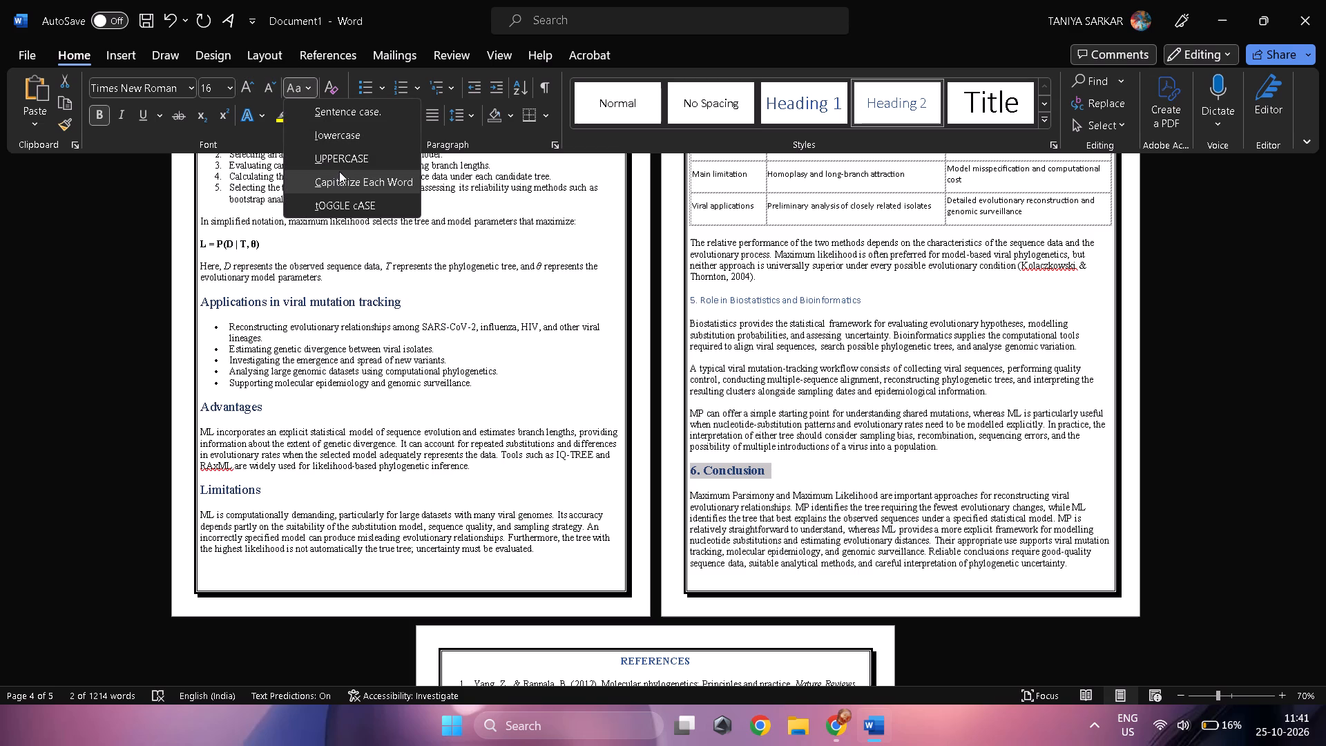
click(340, 162)
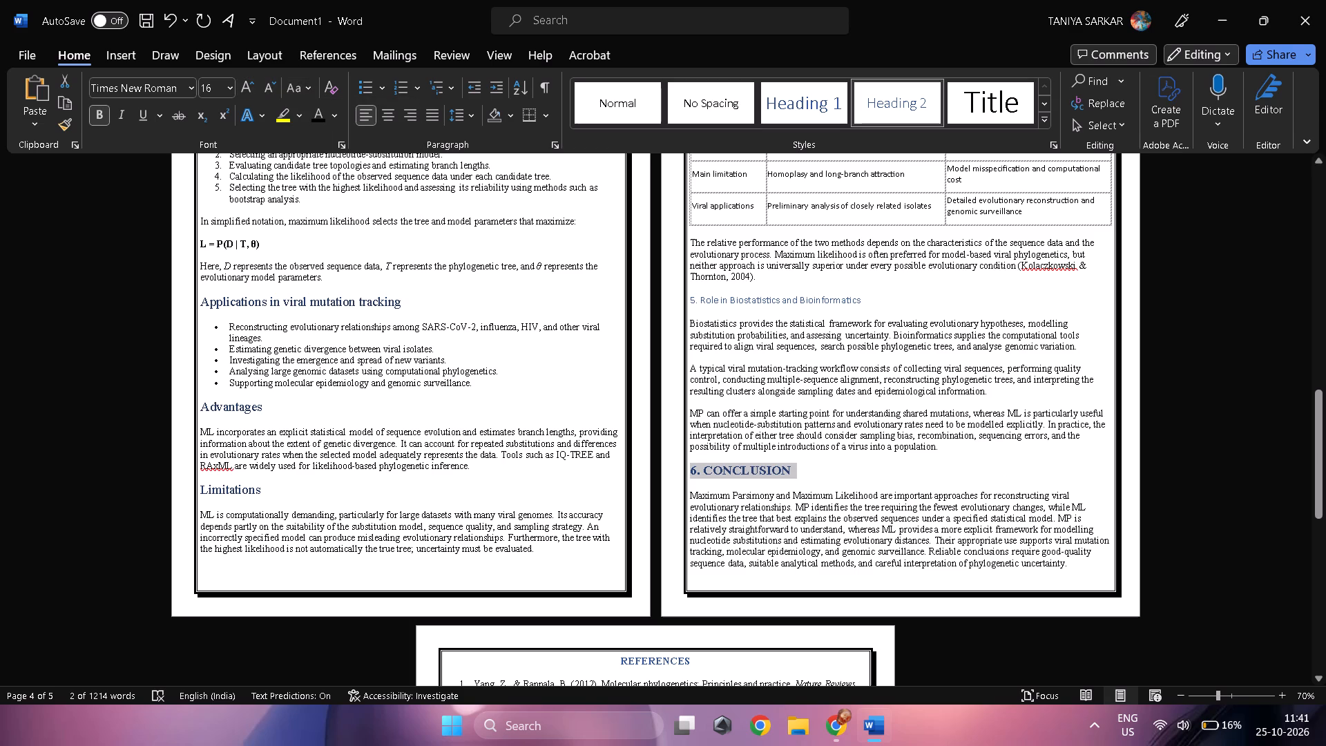
Format the "5. Role in Biostatistics and Bioinformatics" heading as Times New Roman, size 16, bold and uppercase.
drag(869, 296, 685, 305)
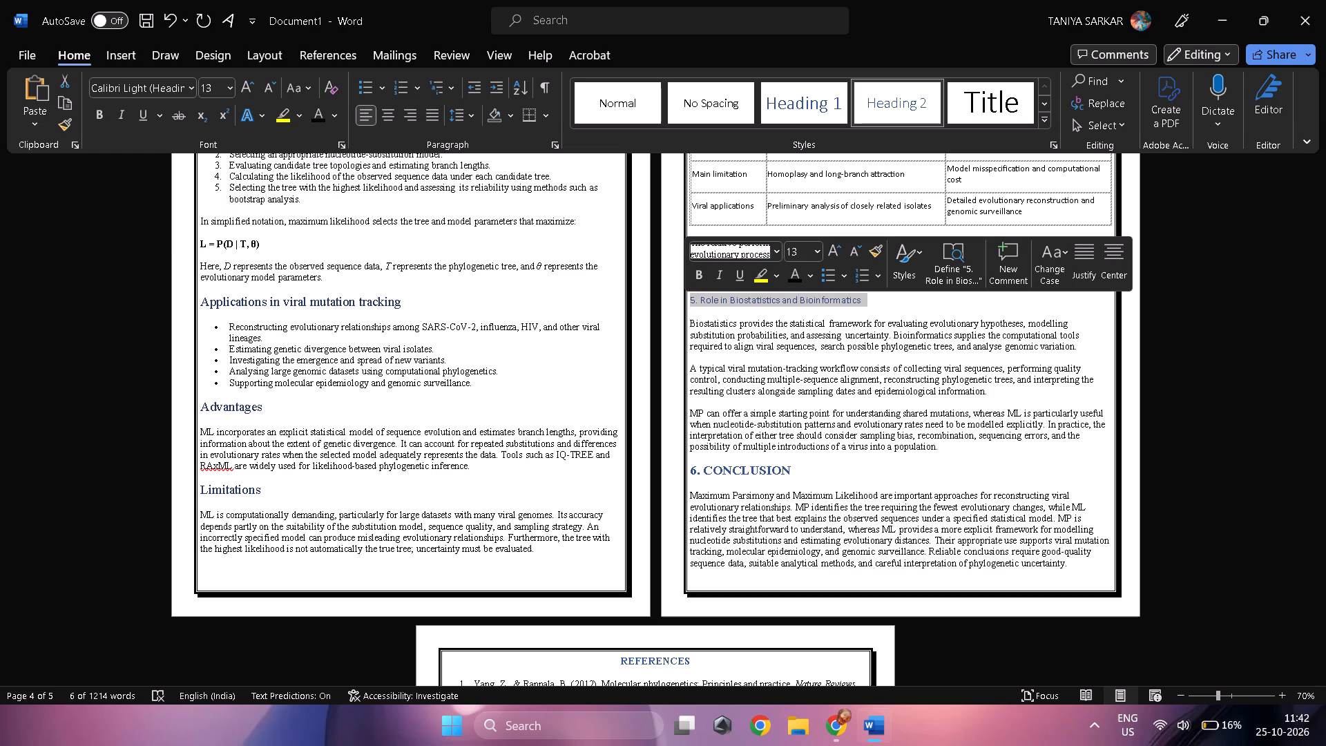
click(776, 251)
click(785, 370)
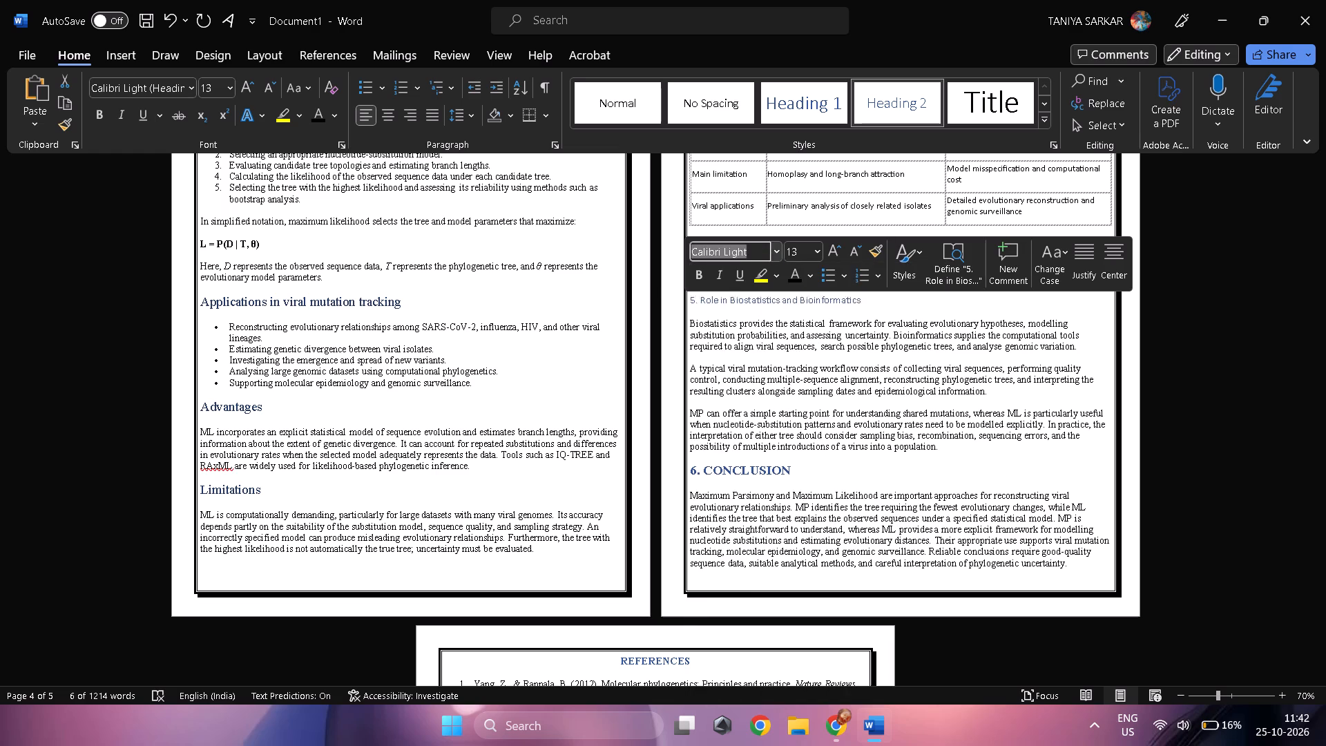
click(816, 251)
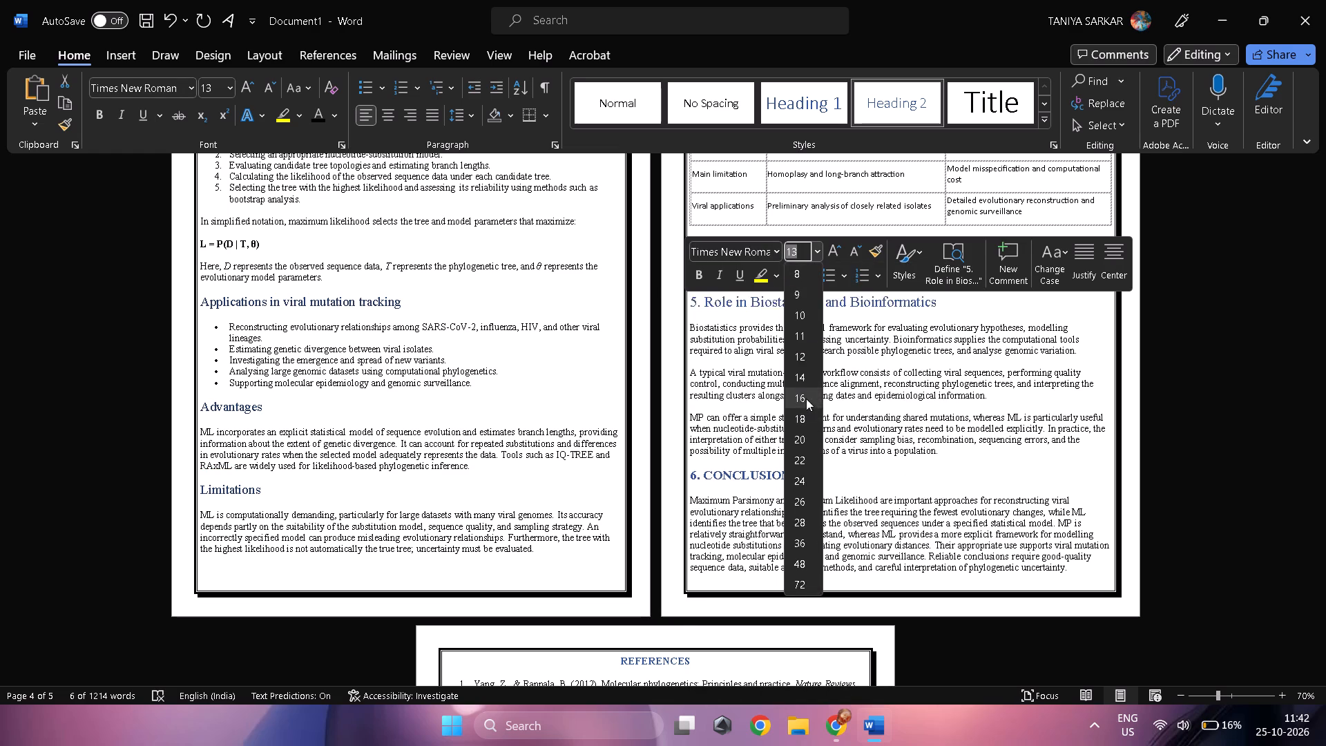
click(804, 396)
click(700, 279)
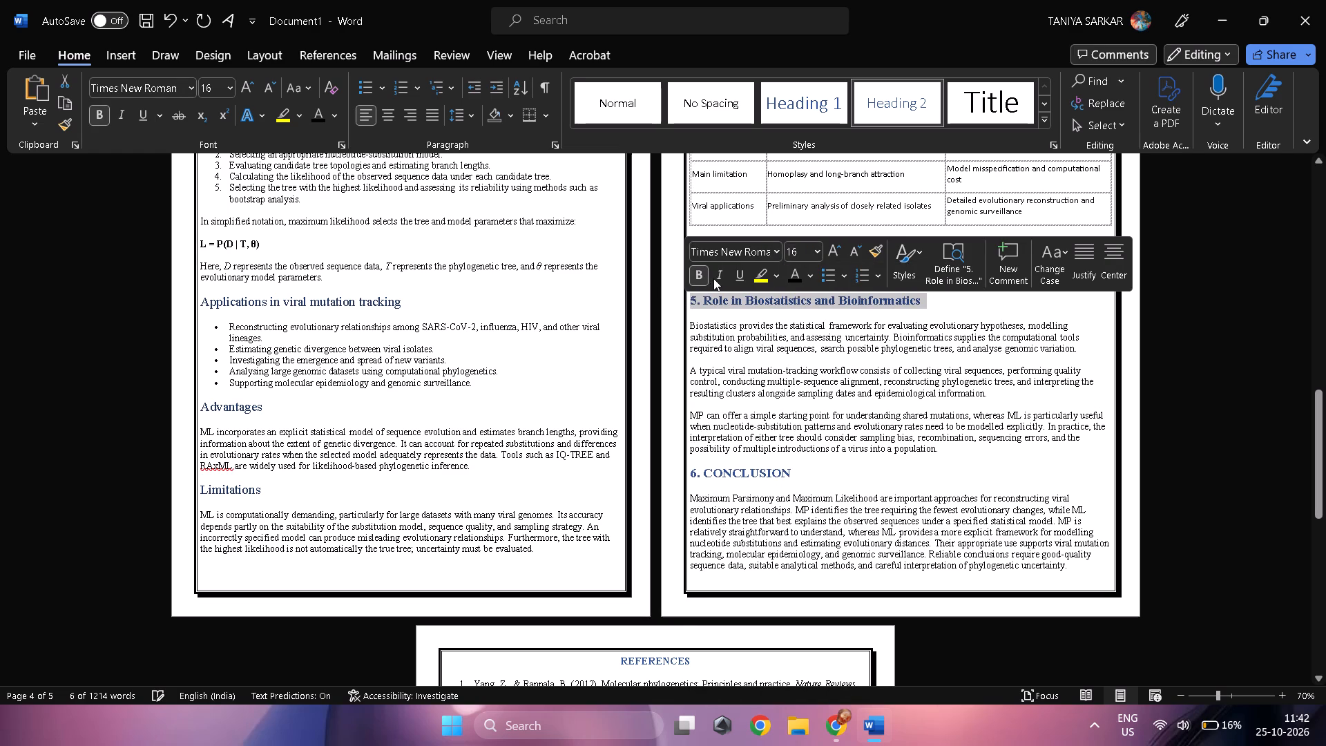
click(294, 88)
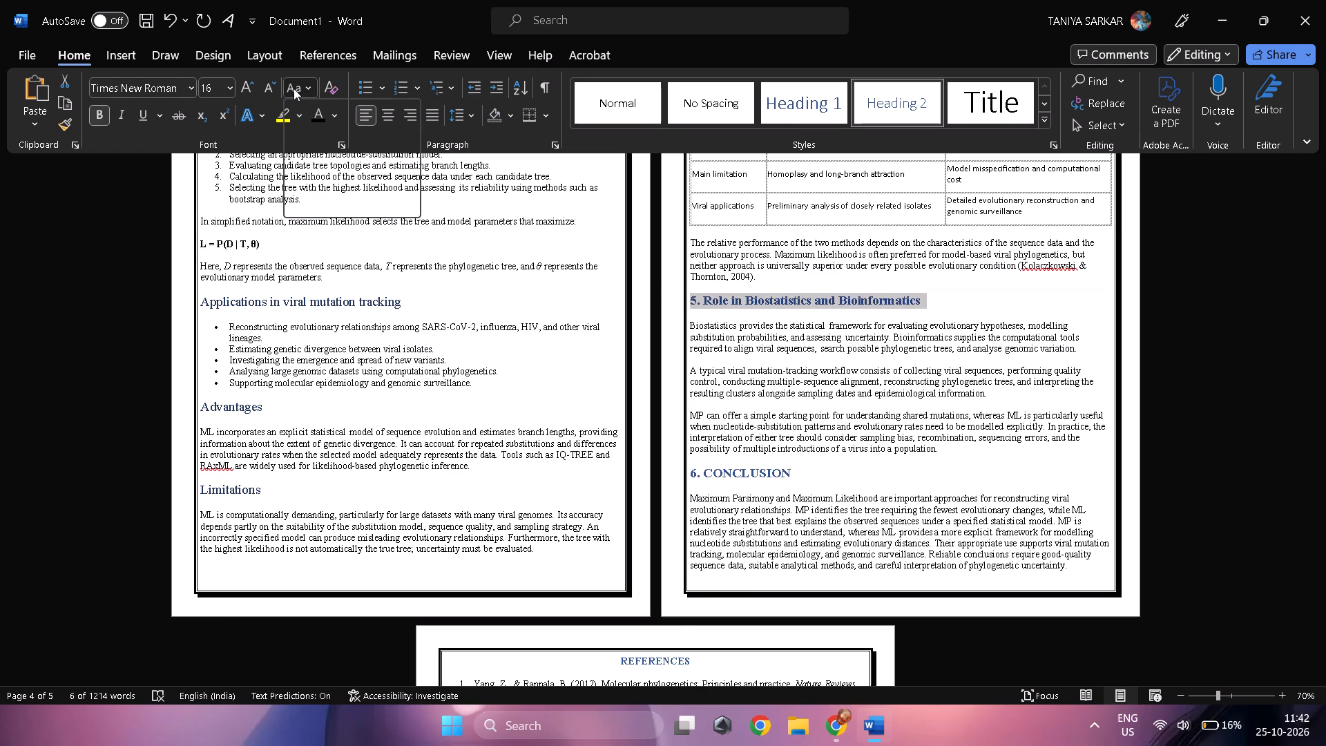
click(346, 161)
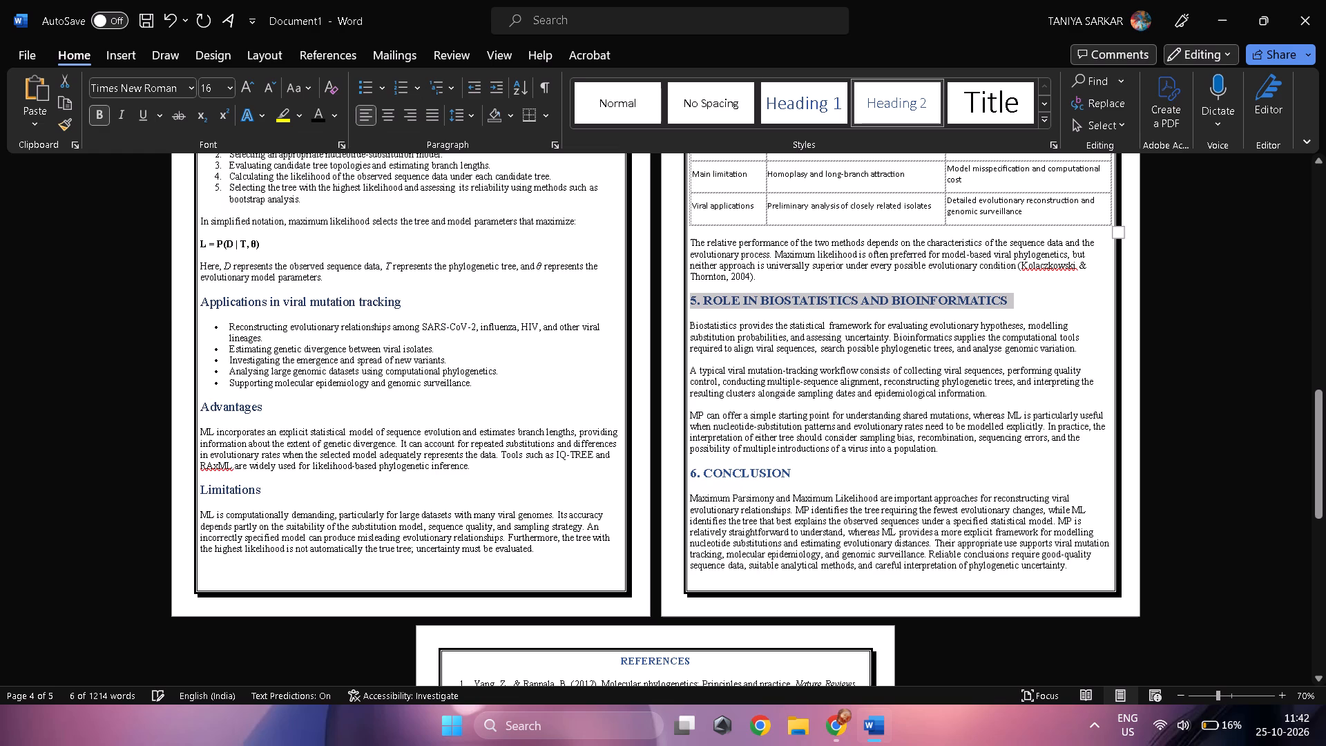
Hide the gridlines of the comparison table in section 4.
drag(1320, 415, 1320, 407)
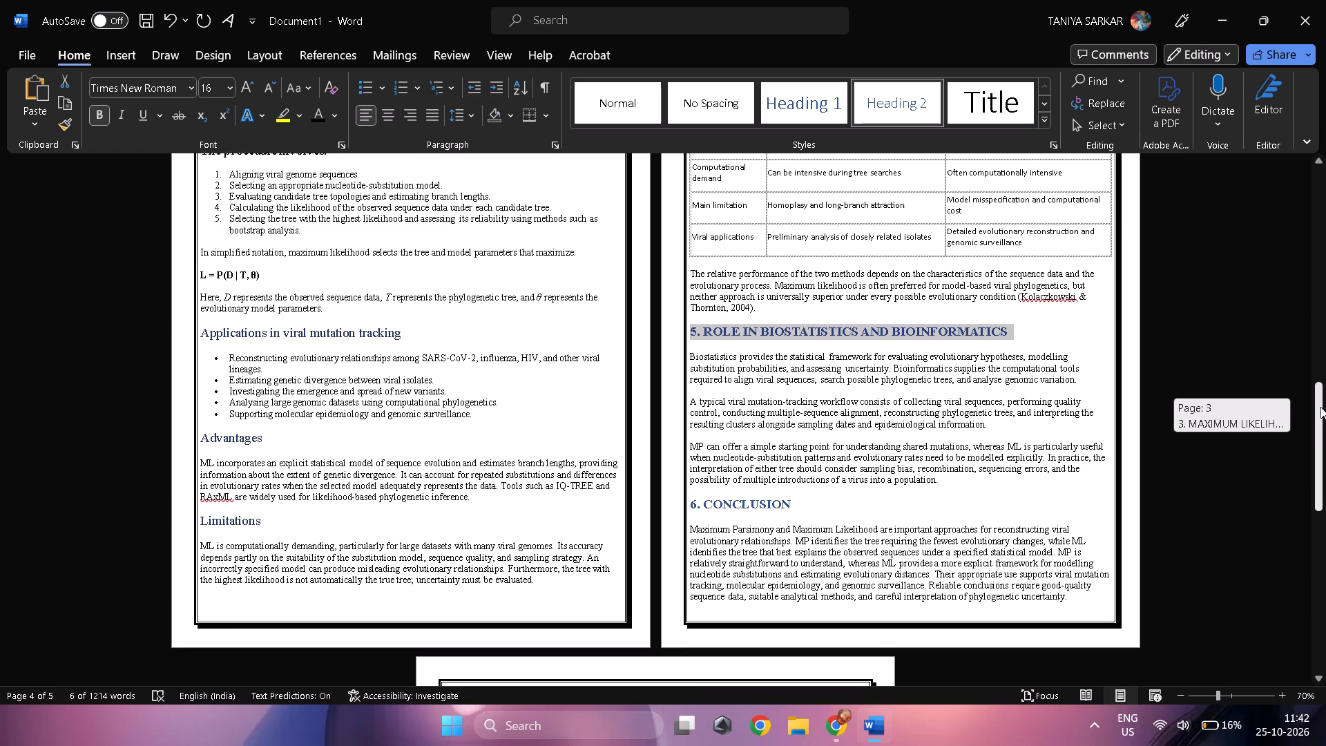
drag(1320, 407, 1295, 323)
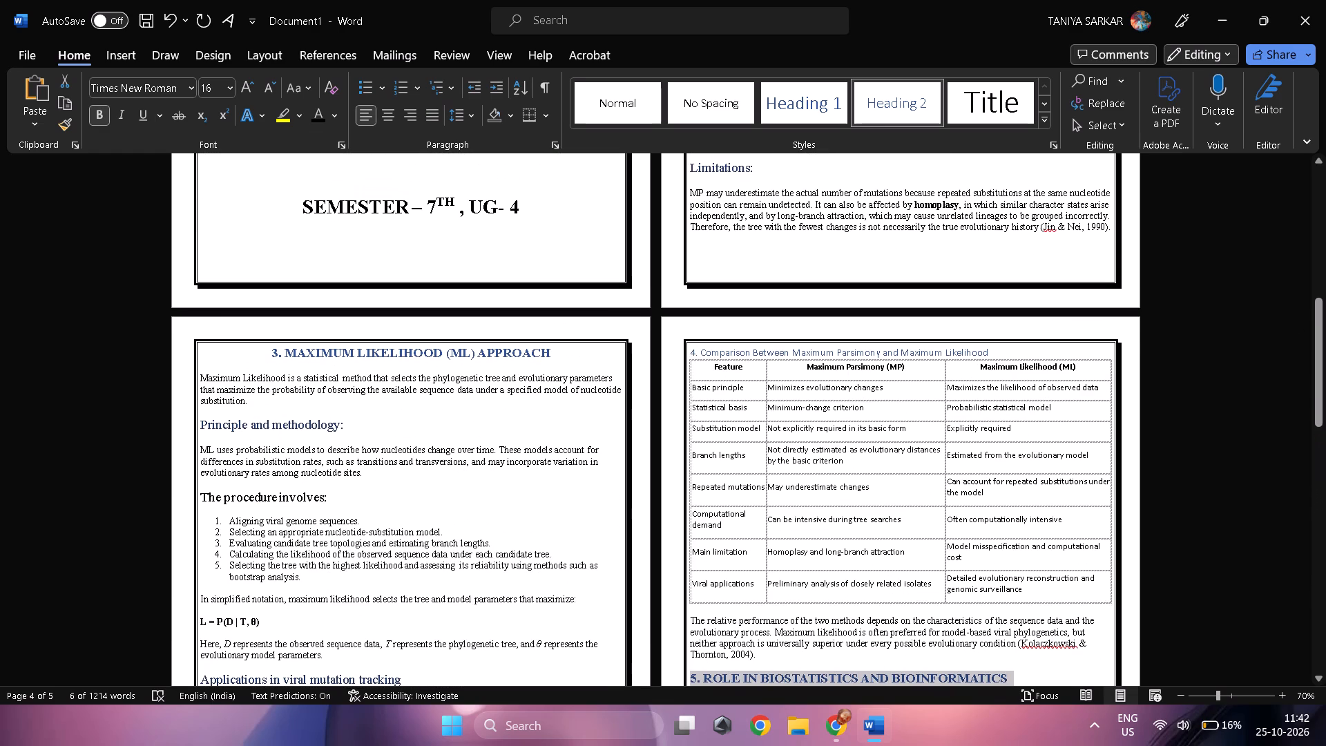
click(950, 391)
click(946, 393)
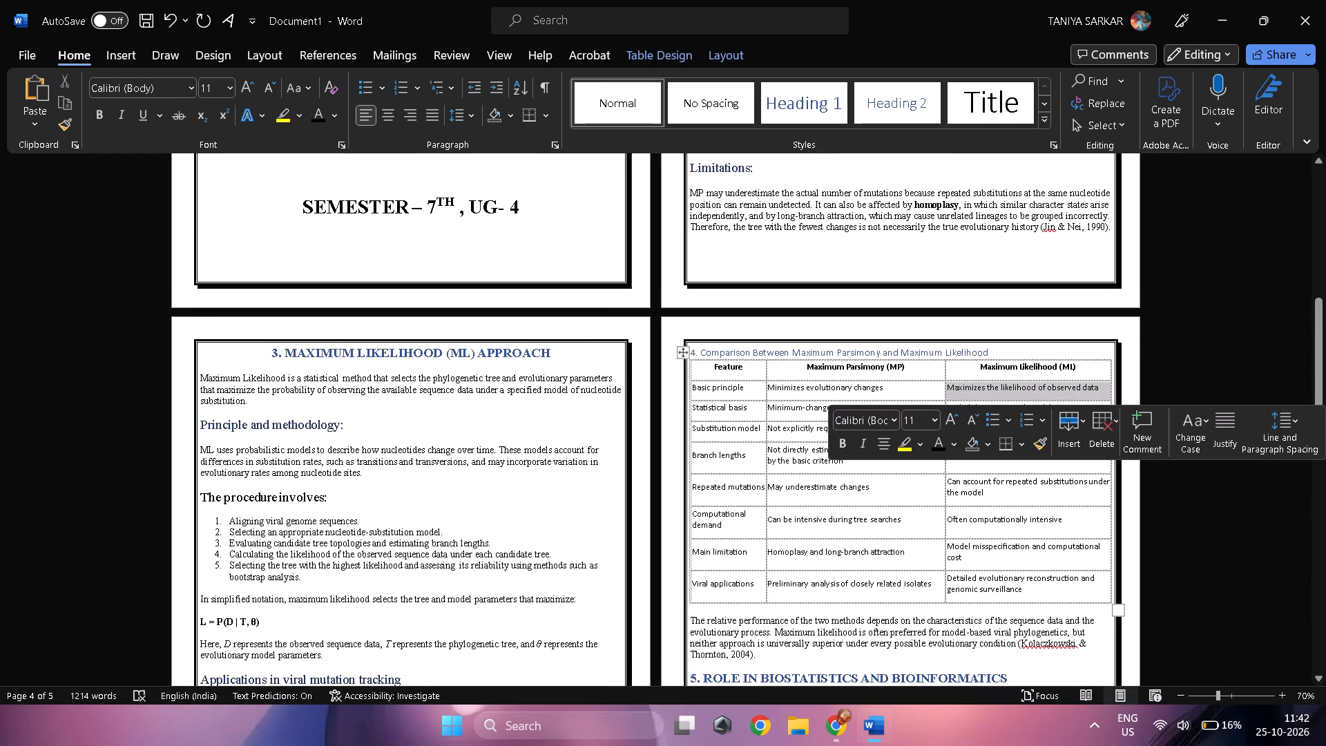
click(1017, 443)
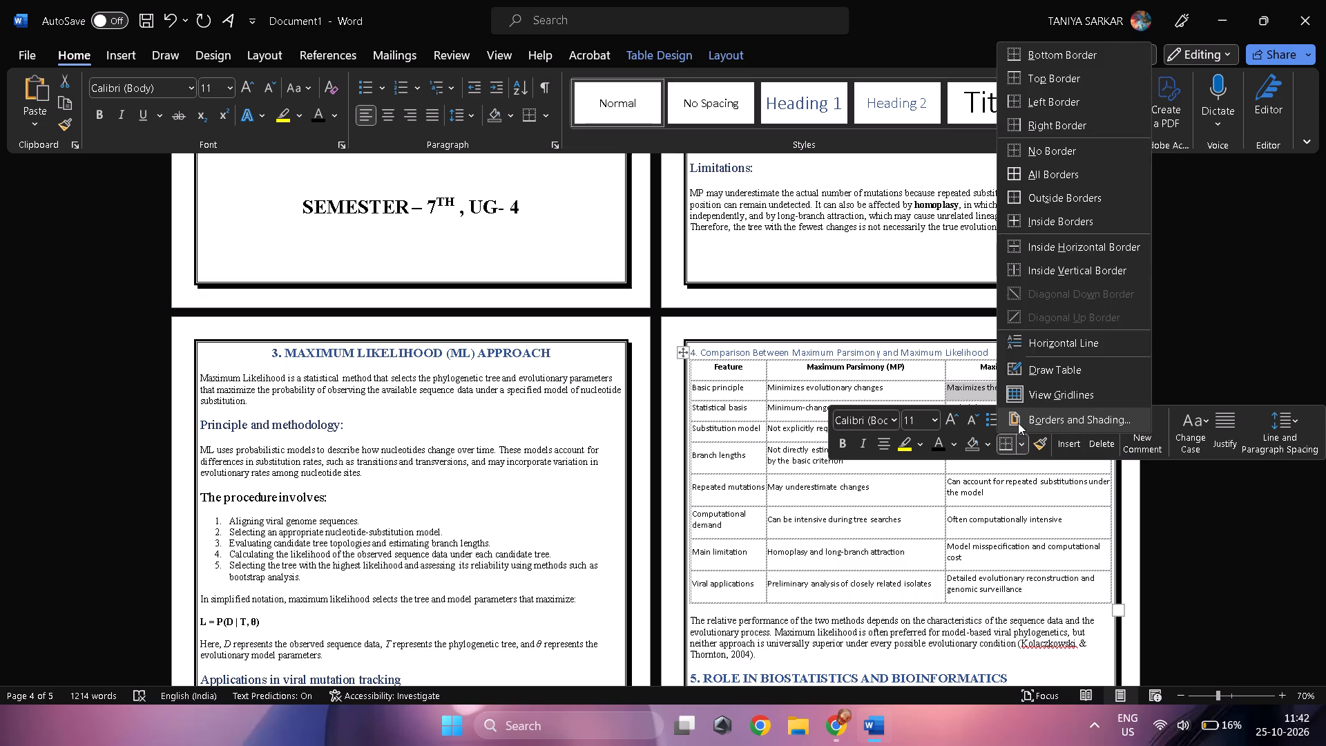
click(1022, 403)
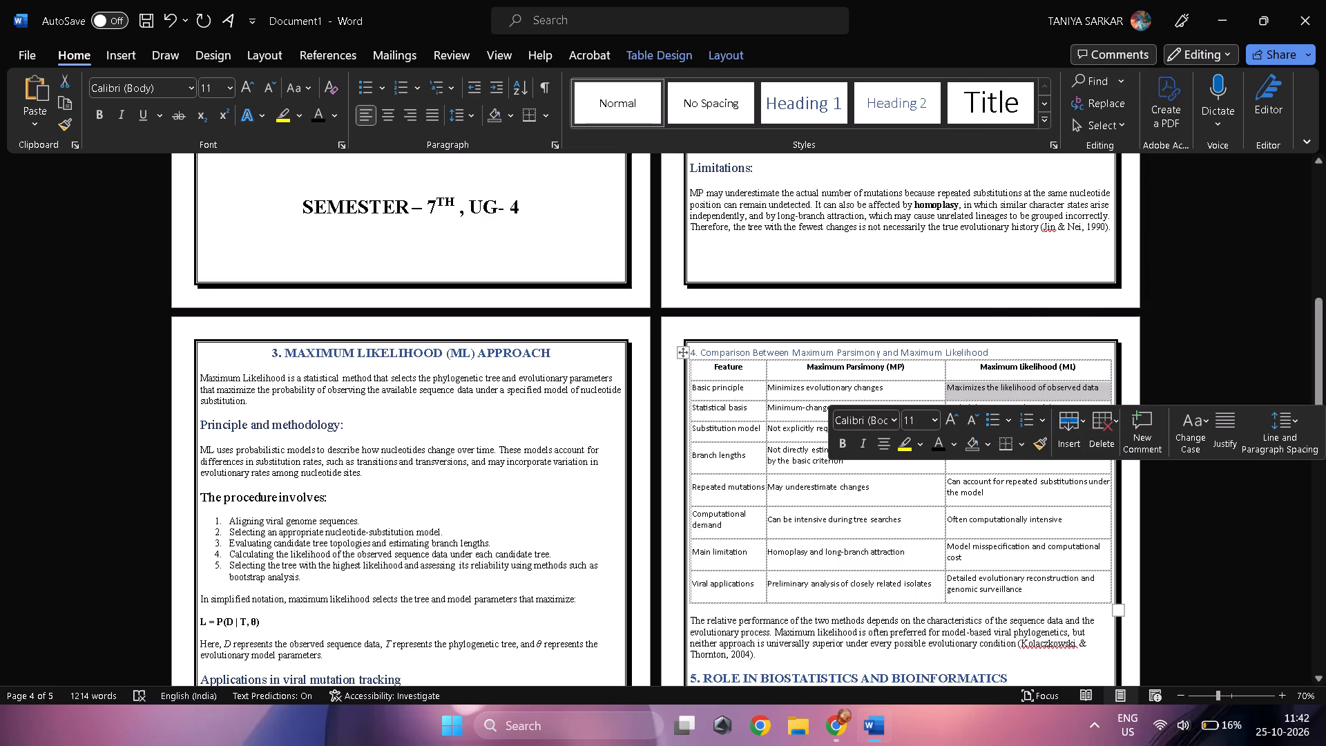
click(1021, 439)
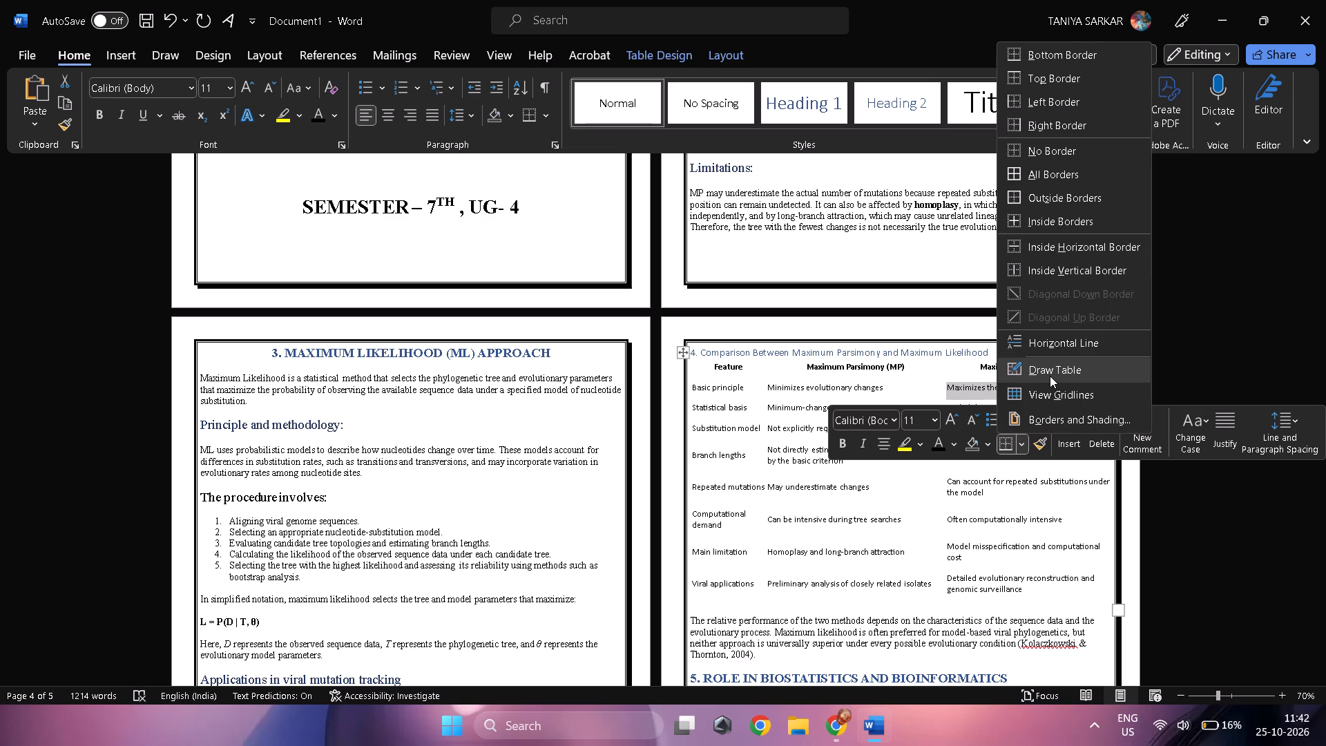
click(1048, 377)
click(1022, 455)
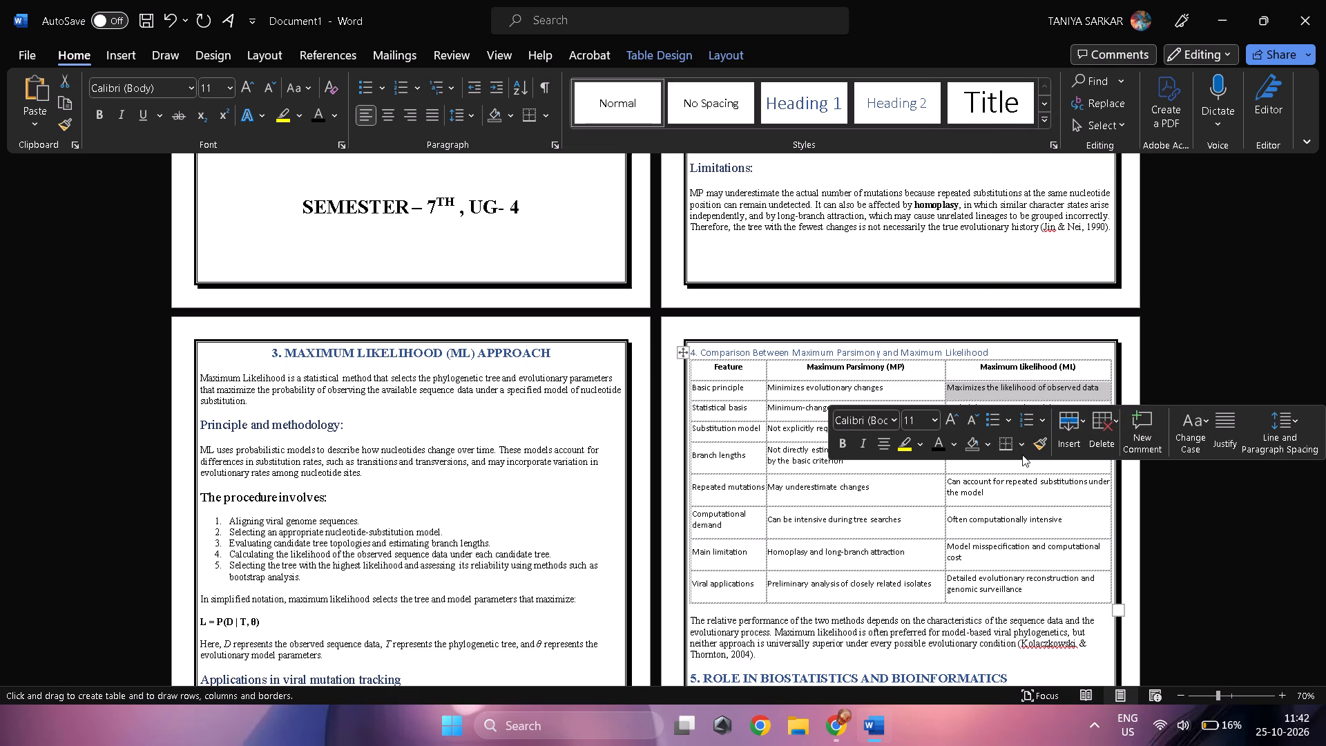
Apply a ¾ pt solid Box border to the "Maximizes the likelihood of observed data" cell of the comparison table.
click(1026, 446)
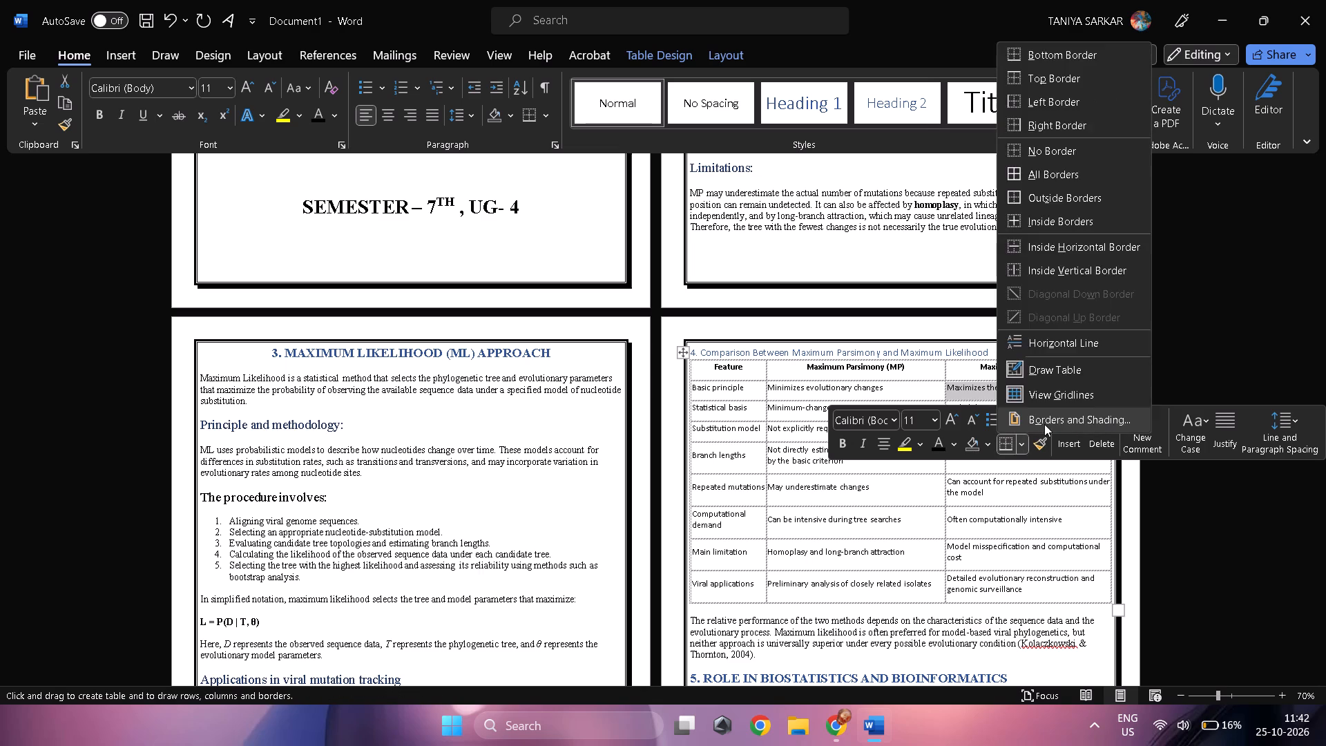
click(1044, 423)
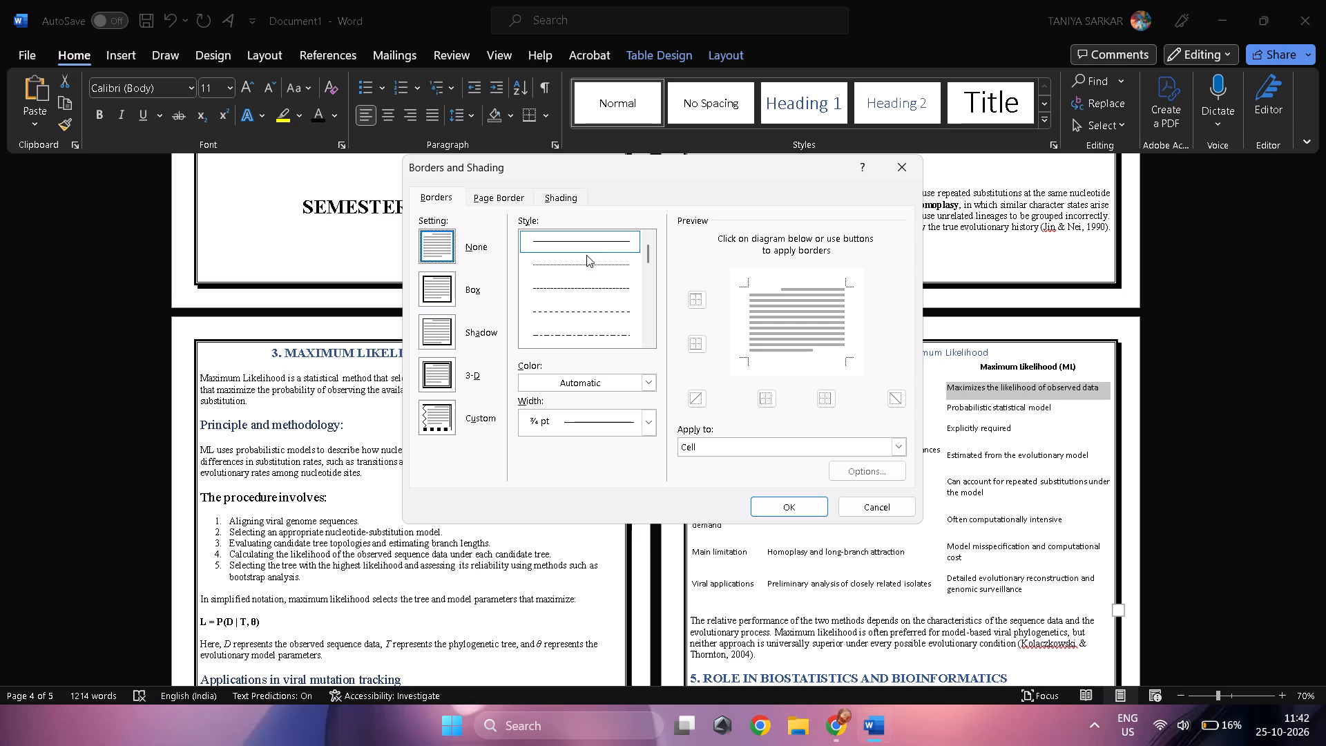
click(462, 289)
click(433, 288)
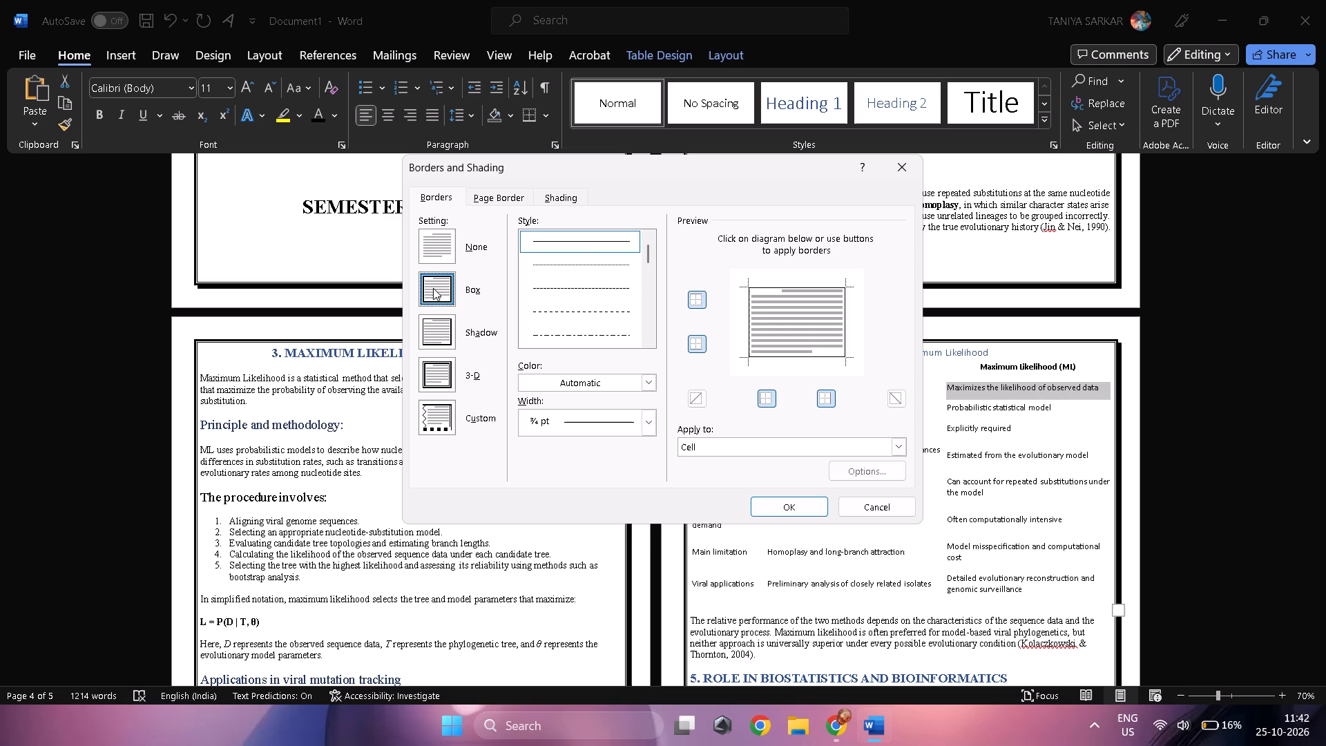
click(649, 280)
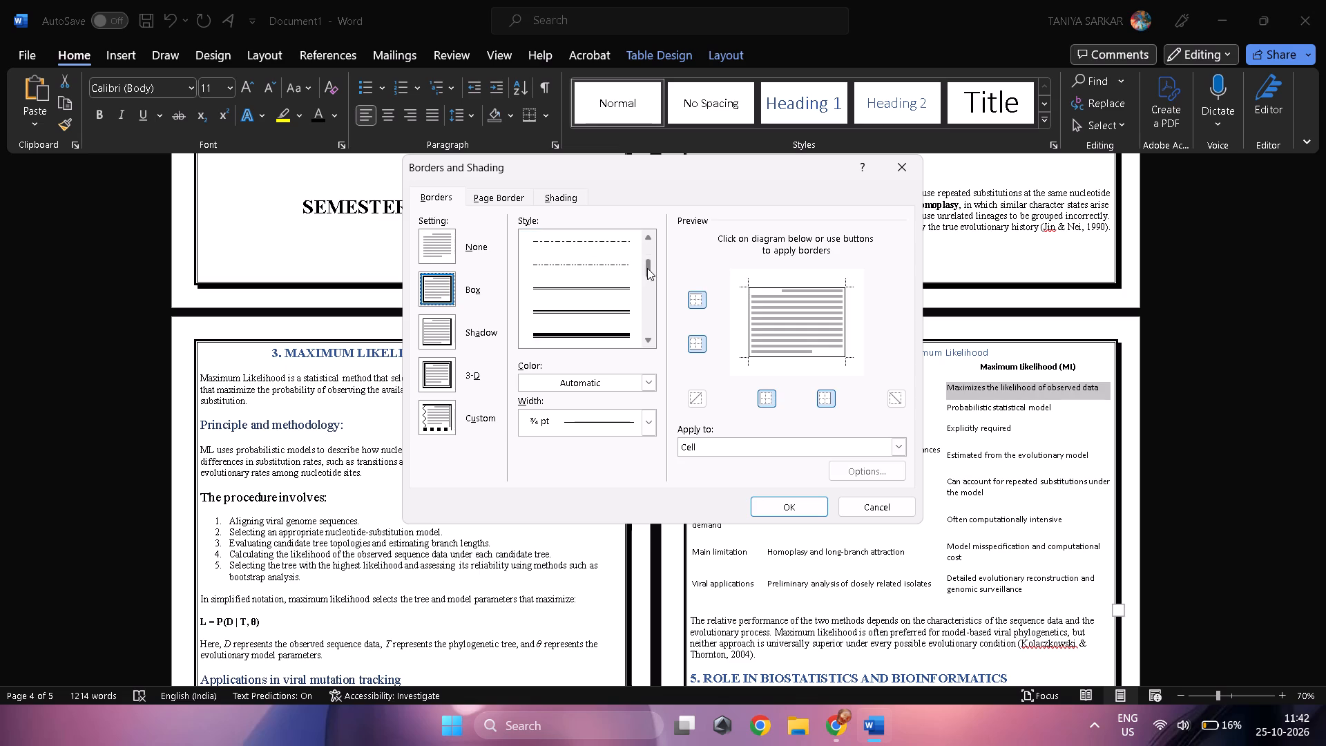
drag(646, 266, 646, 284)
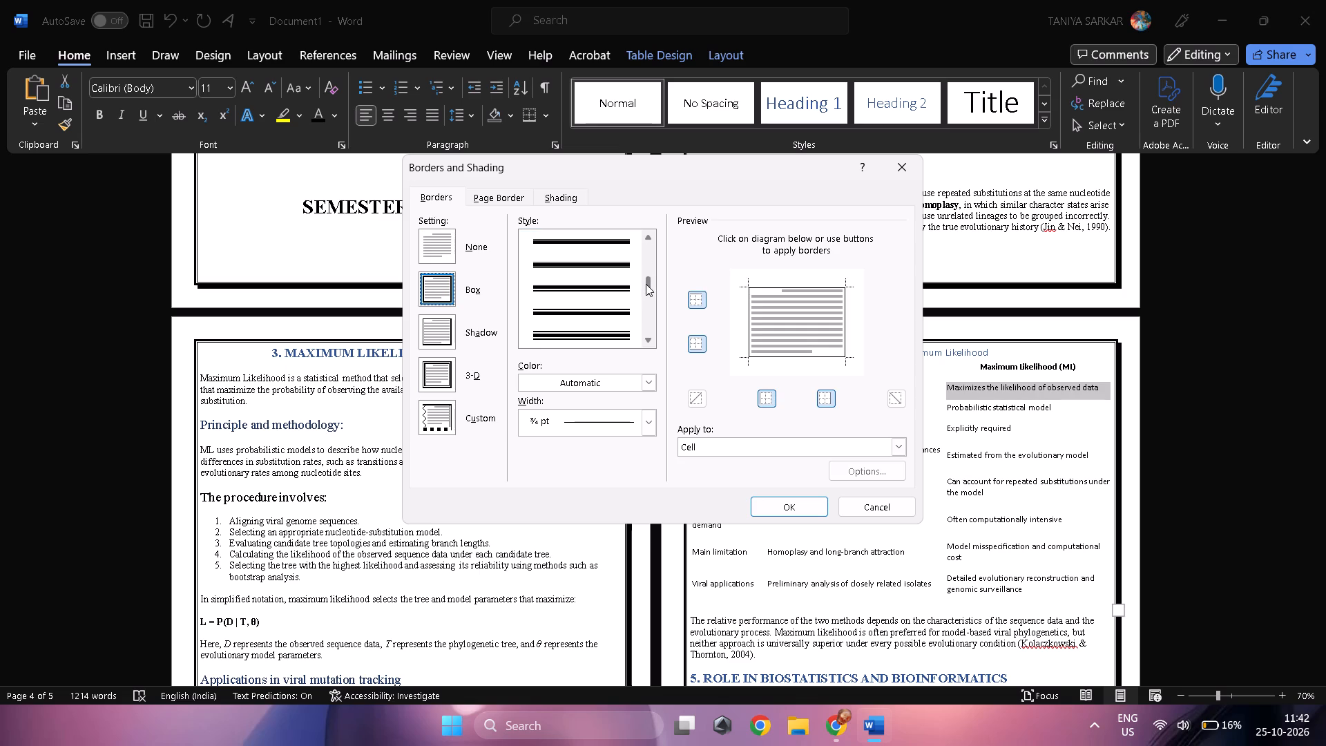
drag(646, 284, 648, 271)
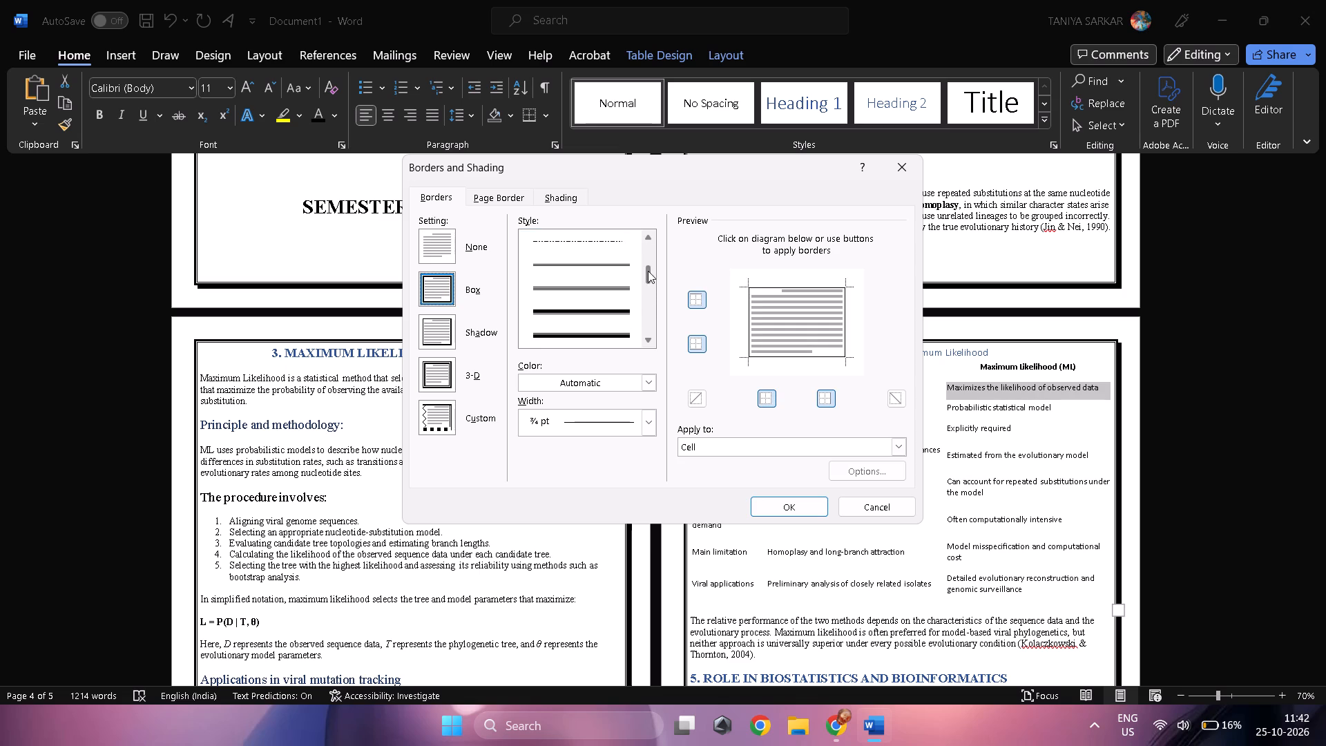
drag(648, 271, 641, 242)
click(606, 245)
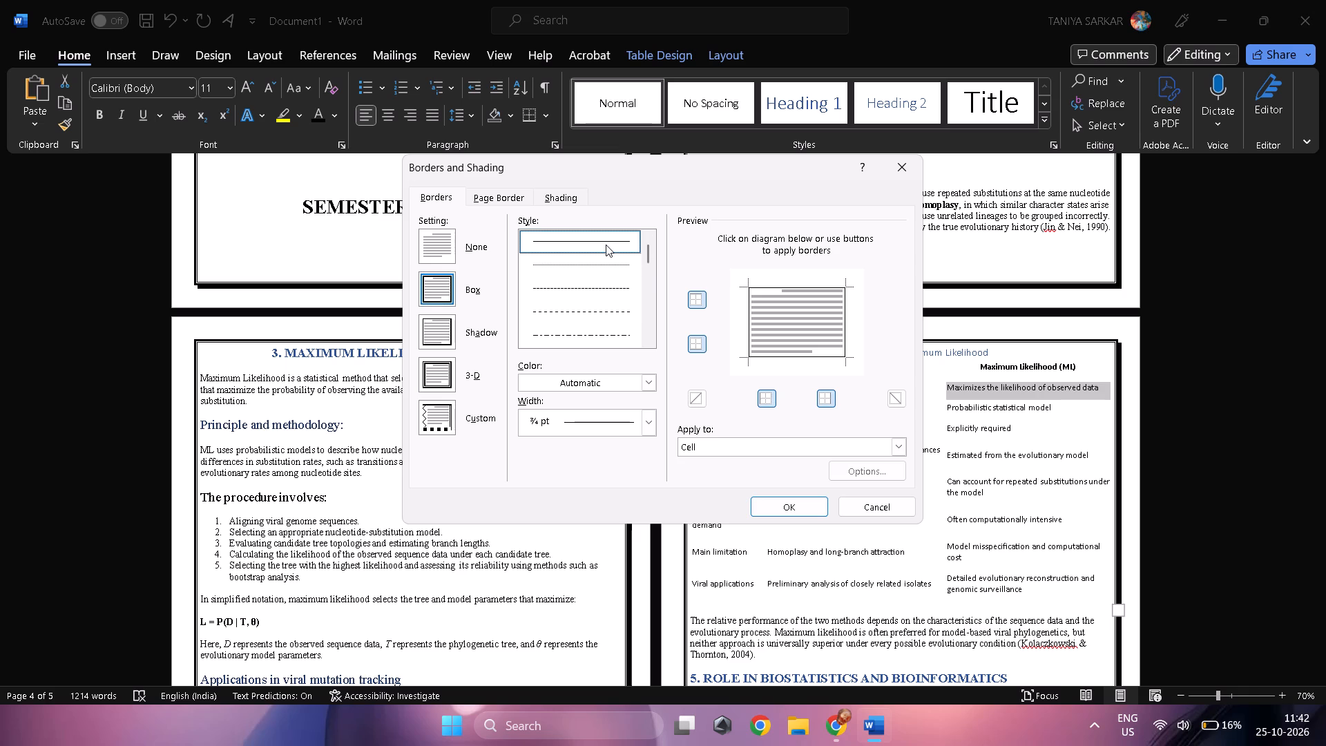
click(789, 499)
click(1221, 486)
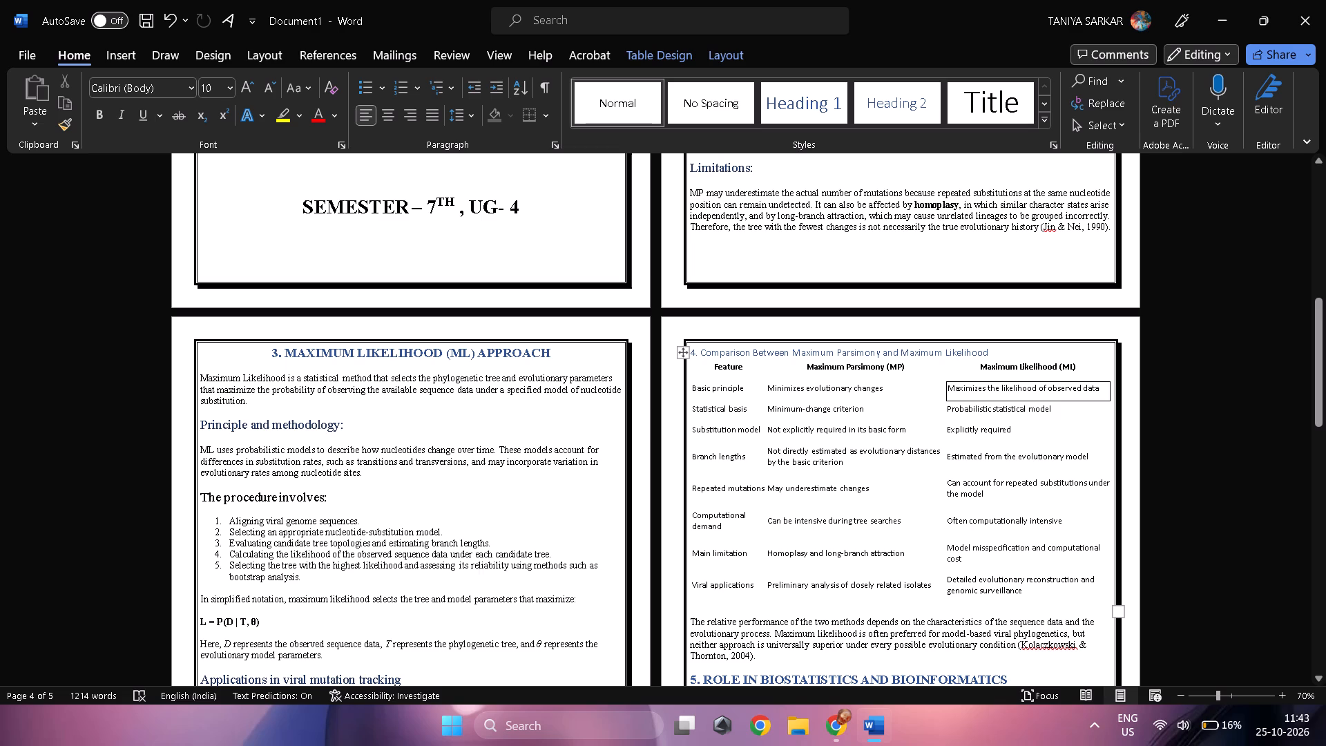
Apply a ¾ pt solid Box border to the whole comparison table in section 4.
drag(711, 366, 1041, 587)
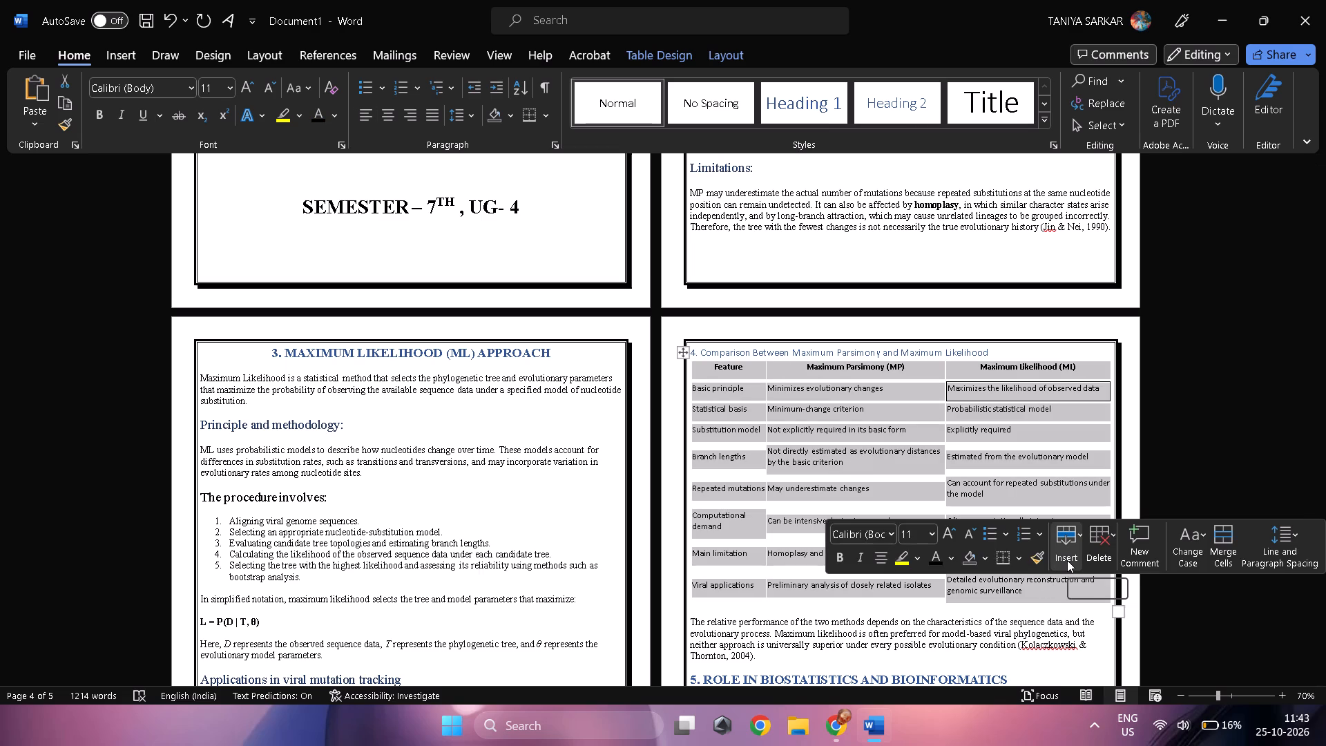
click(1015, 558)
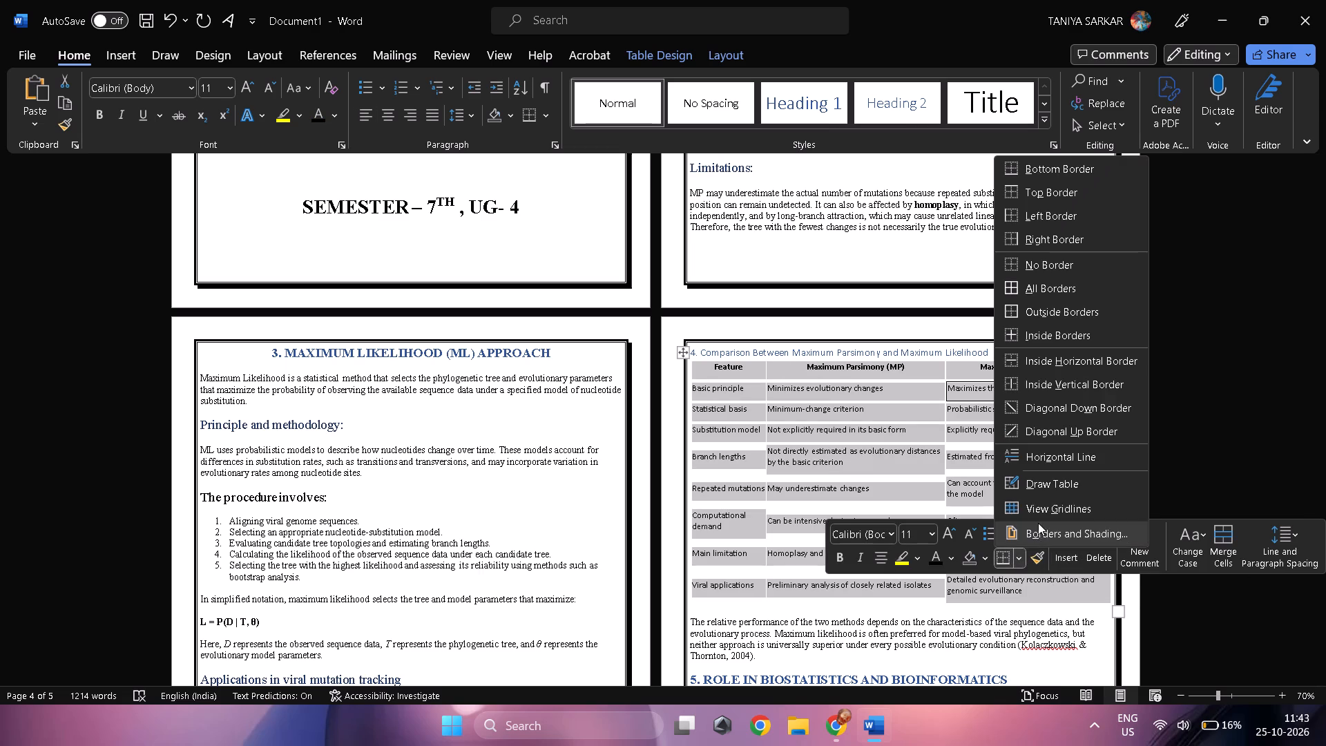
click(1048, 537)
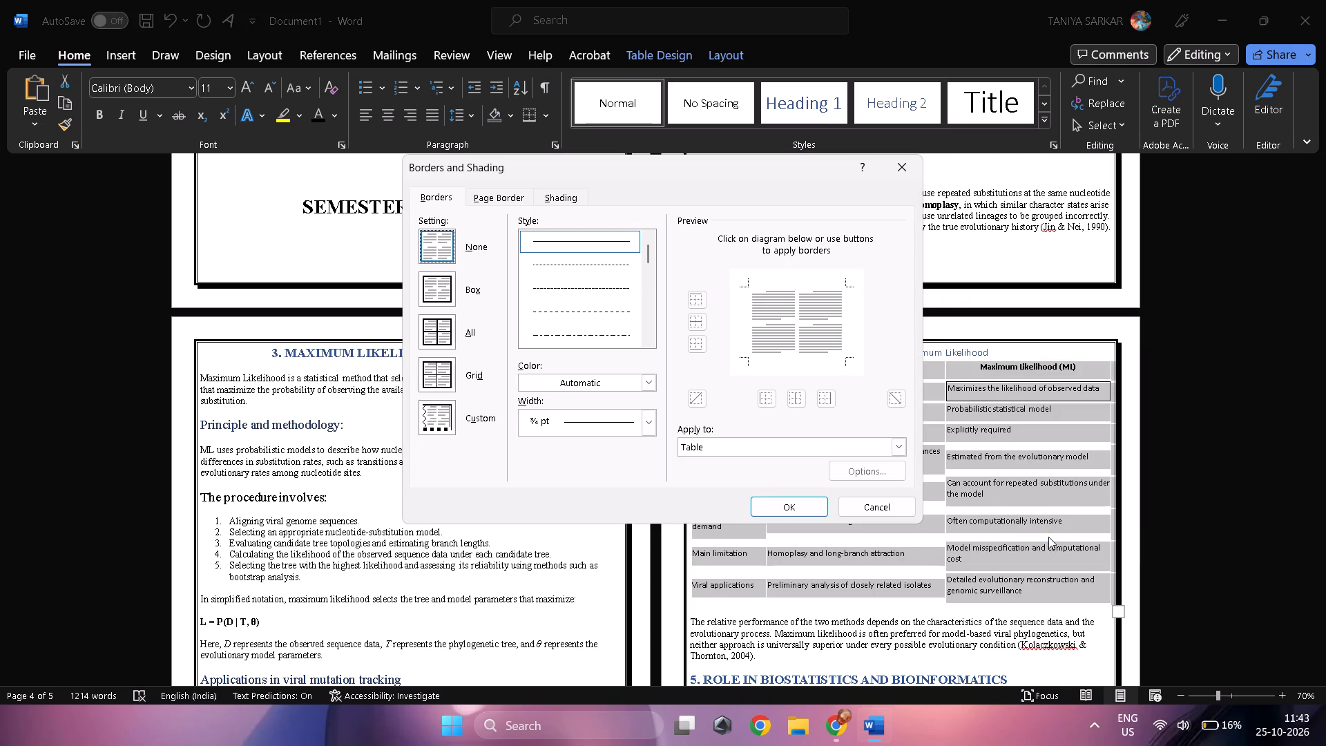
click(459, 289)
click(434, 289)
click(813, 508)
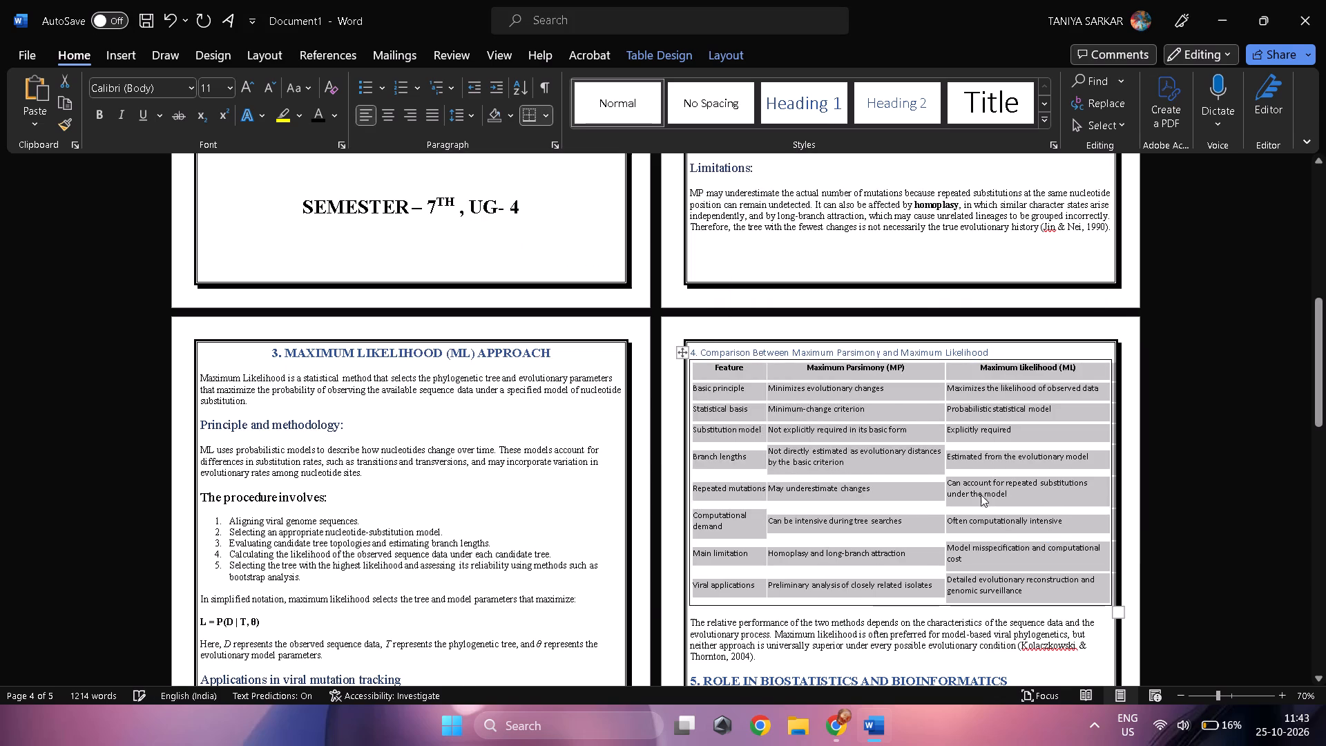
Show the gridlines of the comparison table in section 4.
click(1262, 485)
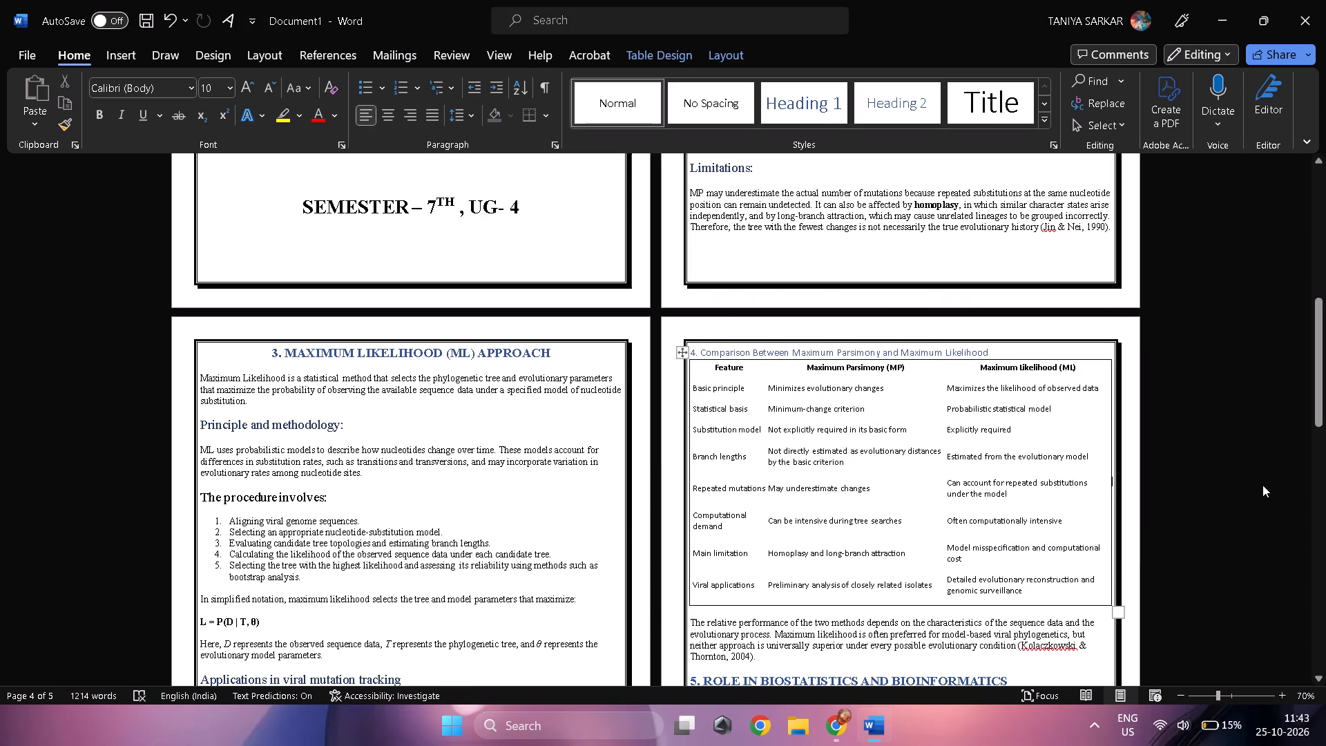
click(1053, 495)
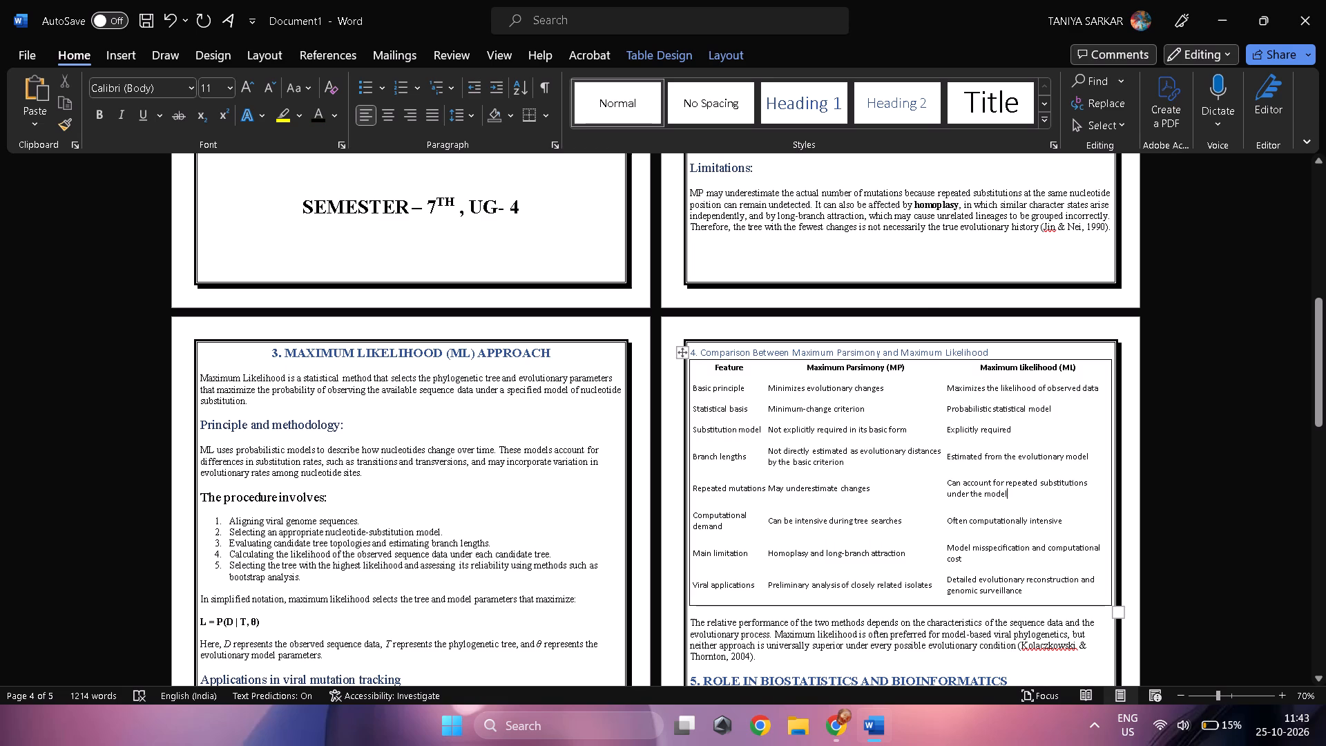
right_click(927, 405)
click(713, 362)
drag(711, 368, 1026, 591)
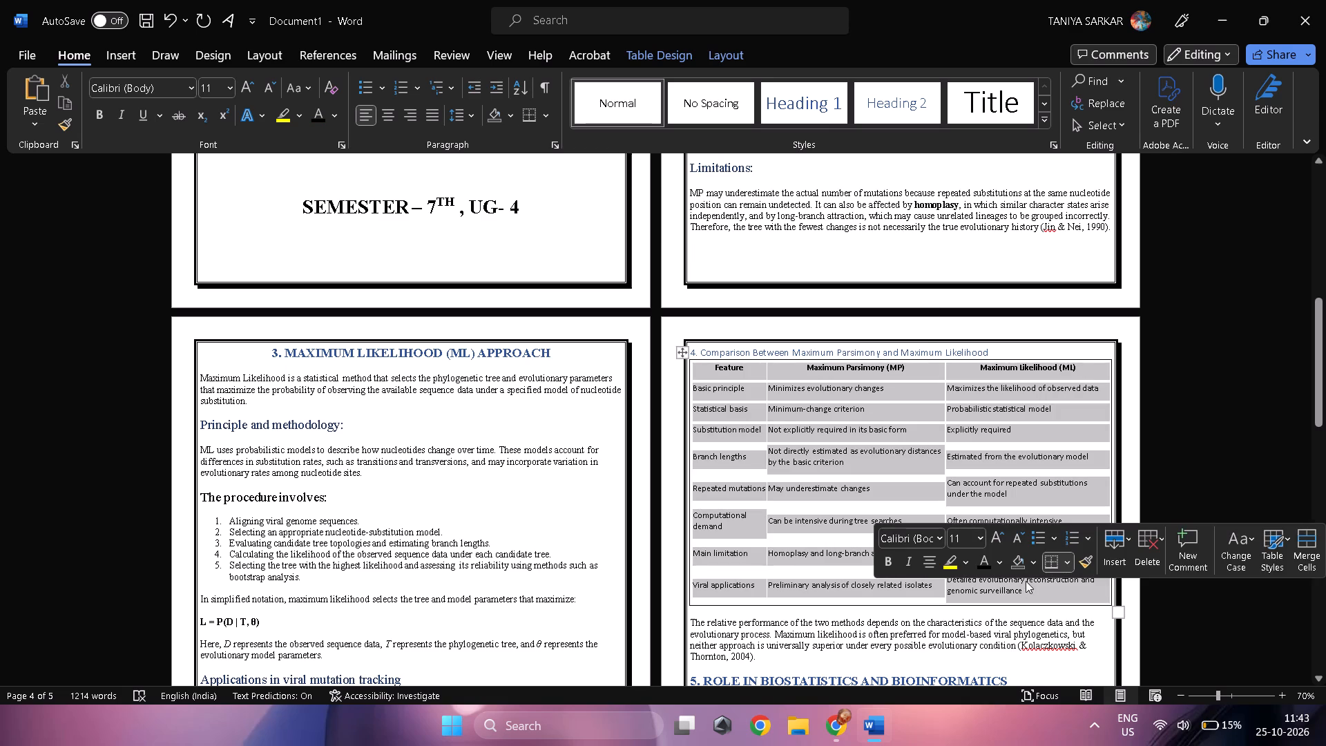
click(1070, 568)
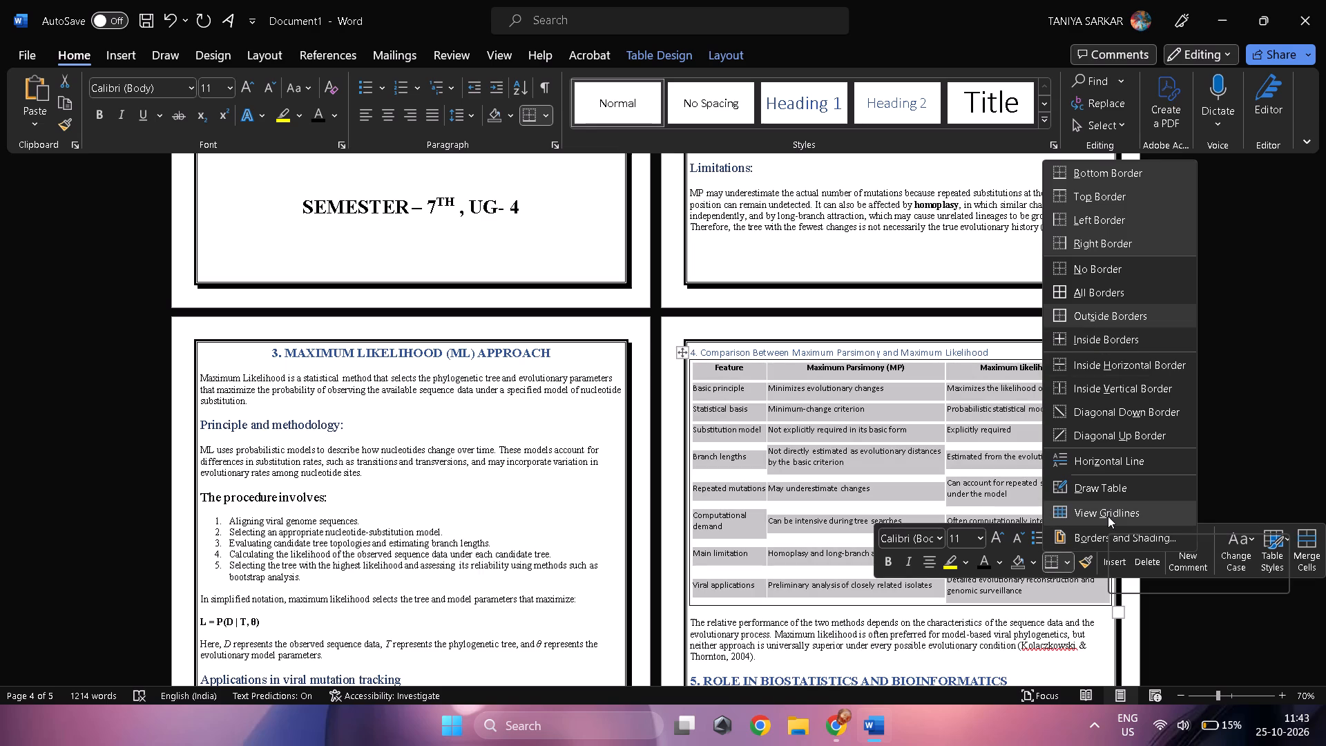
click(1108, 516)
click(1202, 430)
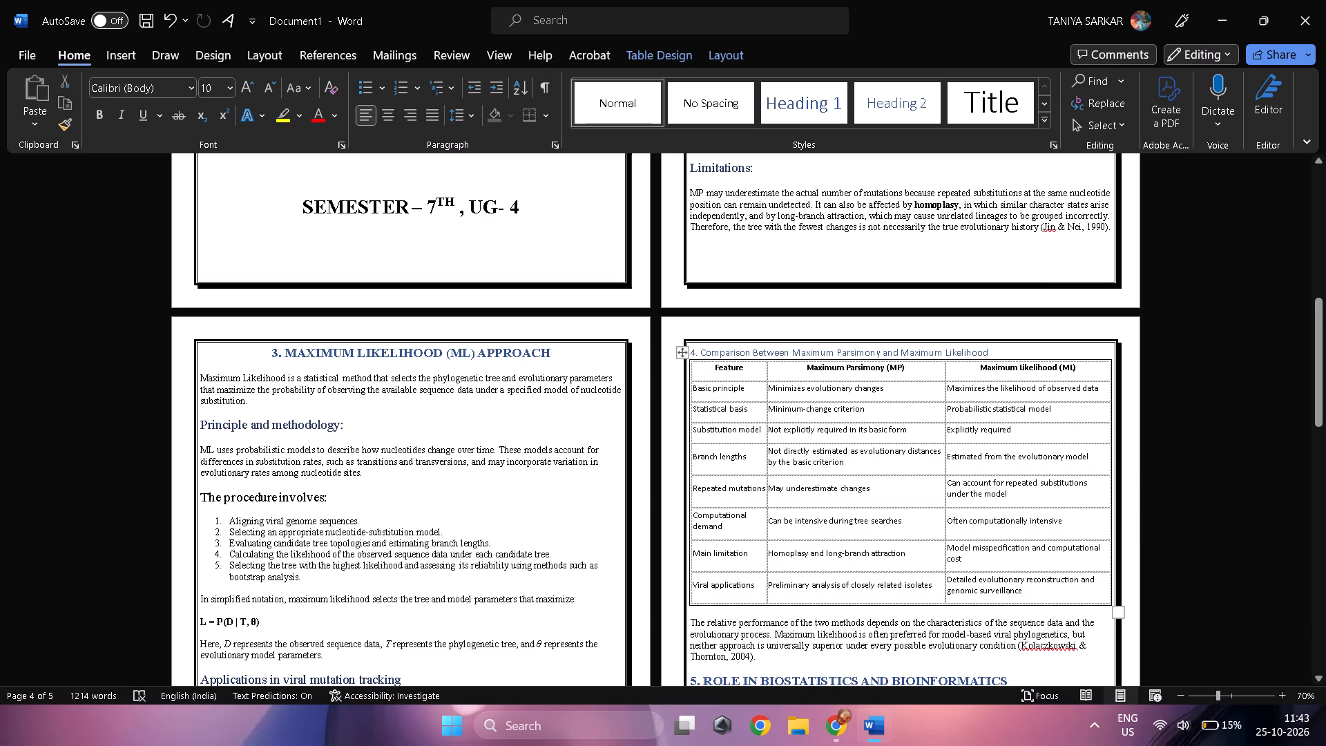
Open the border settings for the whole comparison table in section 4 and choose the All setting.
click(1073, 448)
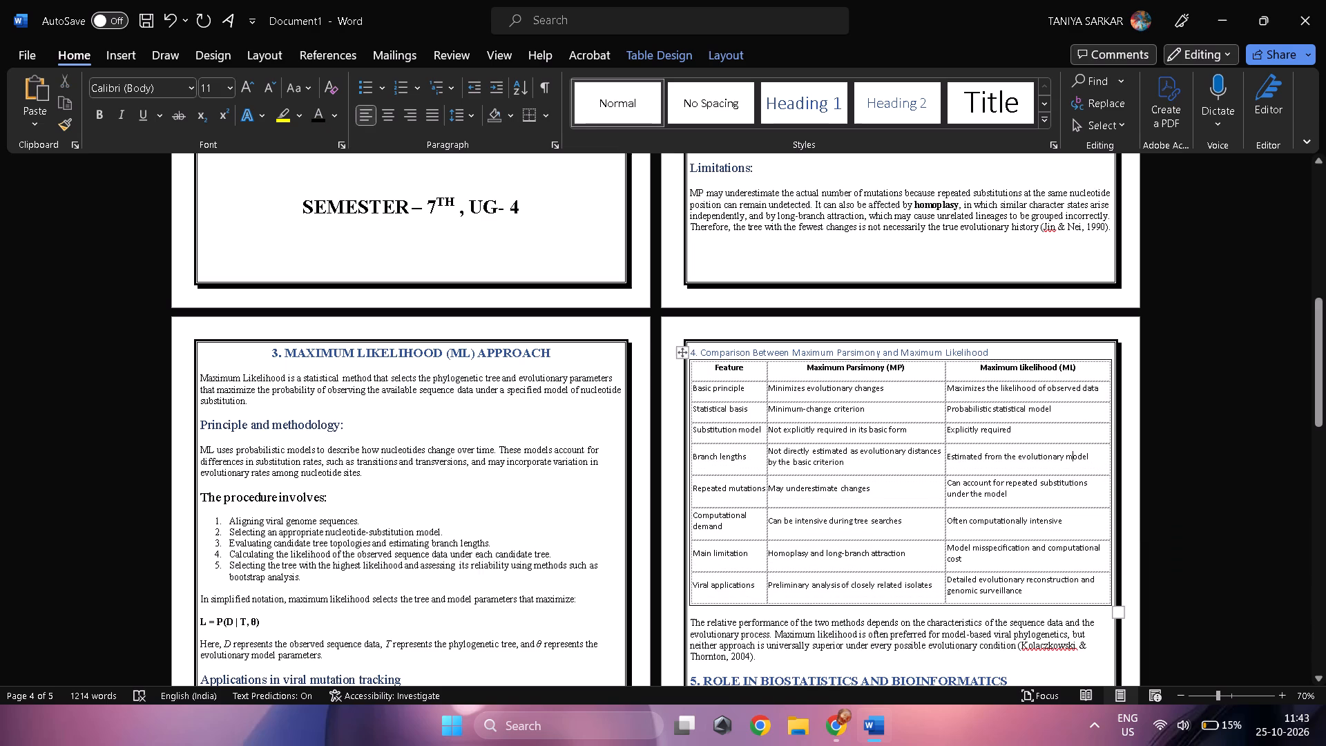
drag(711, 371, 963, 577)
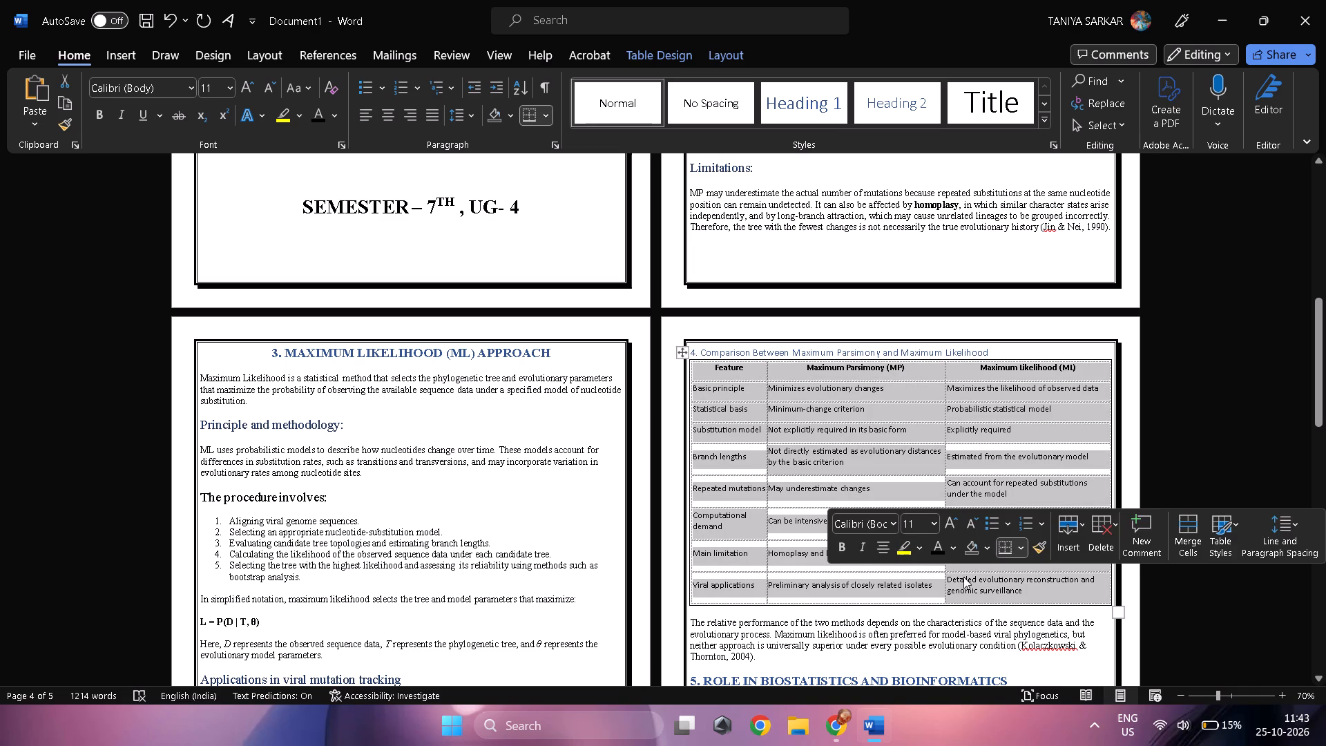
click(1020, 548)
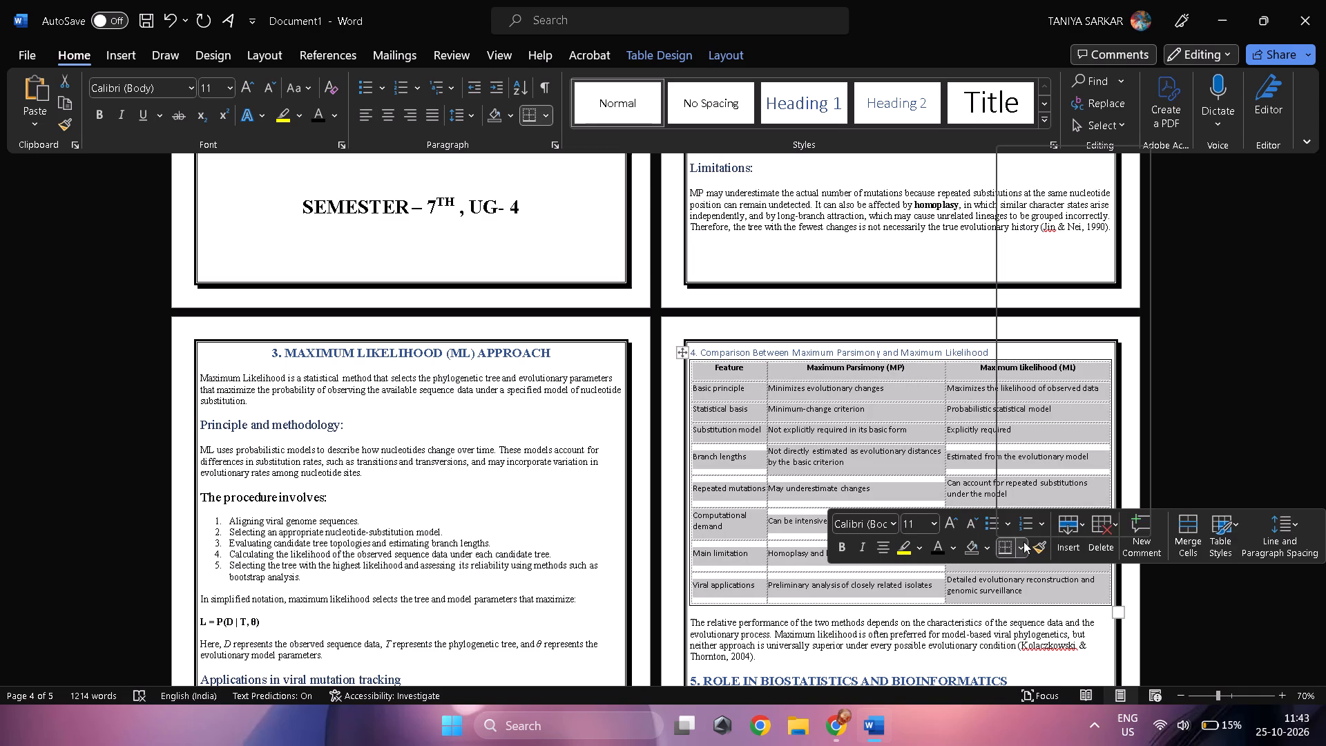
click(1035, 529)
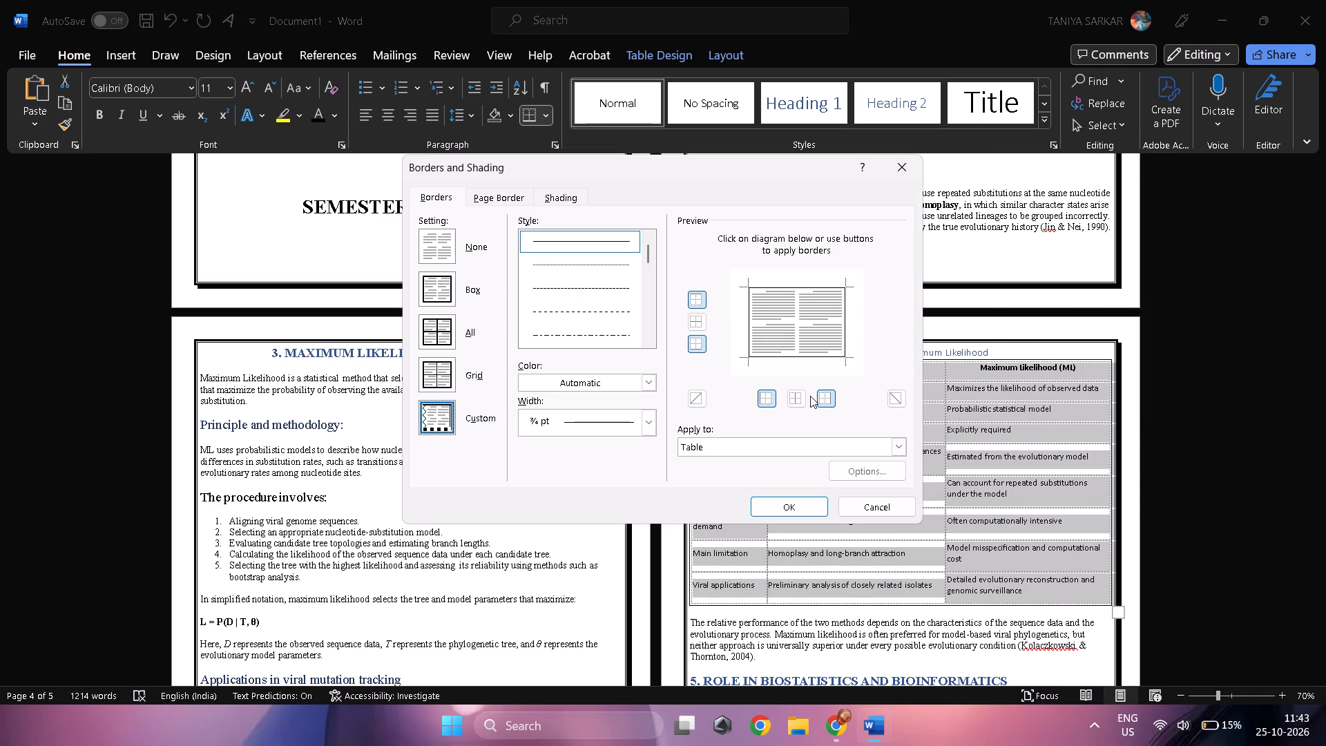
click(700, 326)
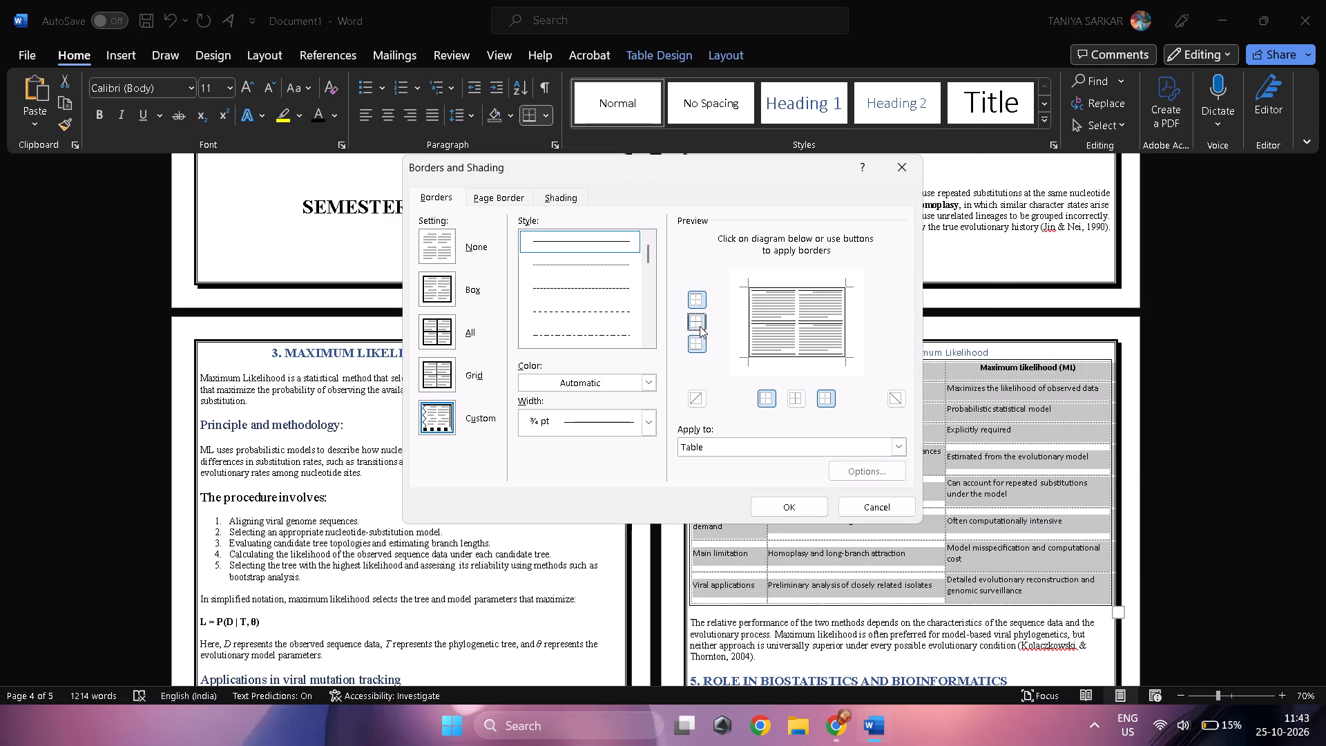
click(700, 328)
click(696, 390)
click(696, 390)
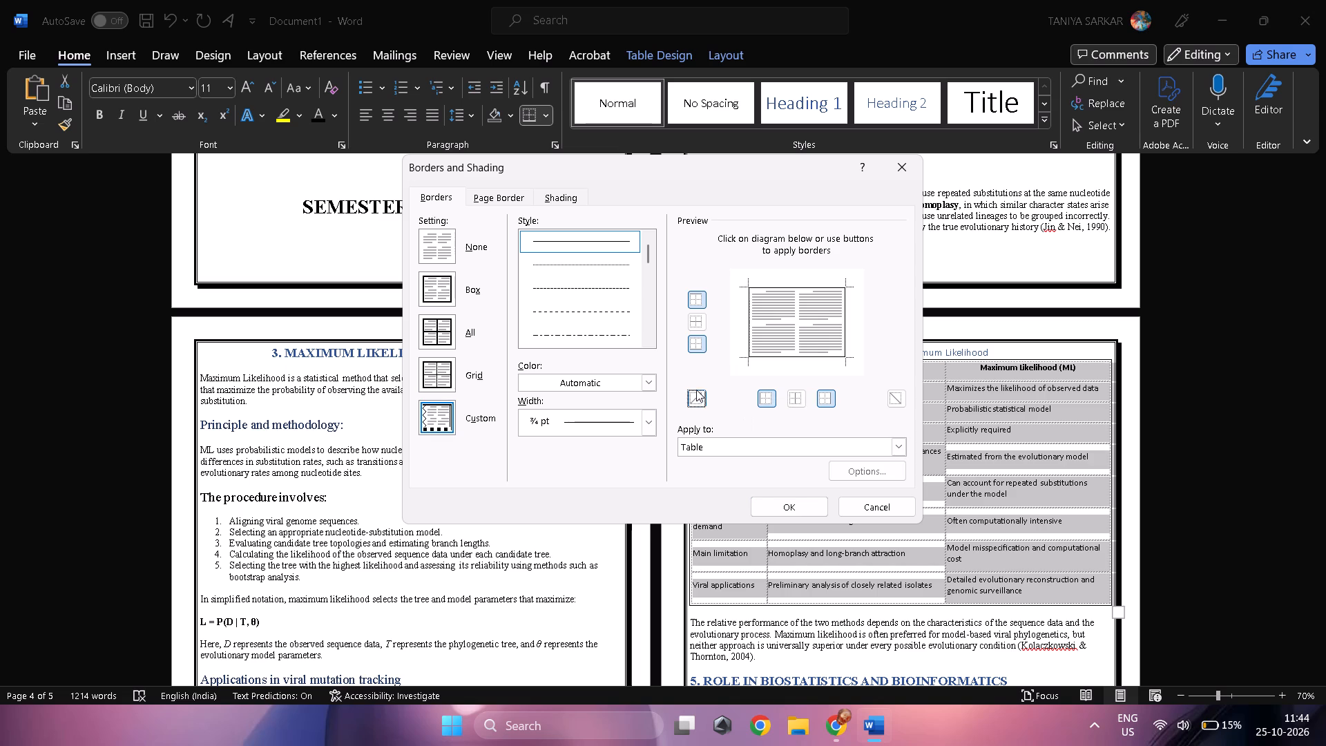
click(477, 415)
click(463, 373)
click(423, 365)
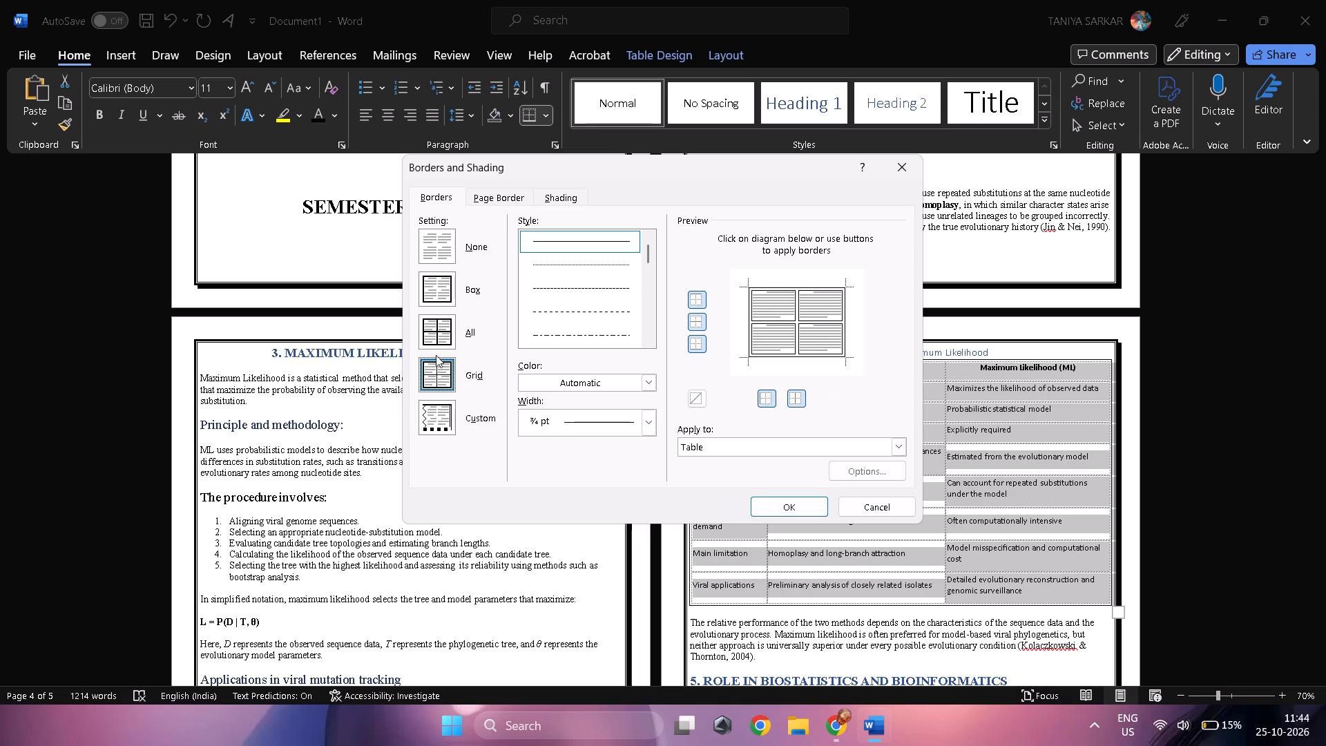
click(434, 337)
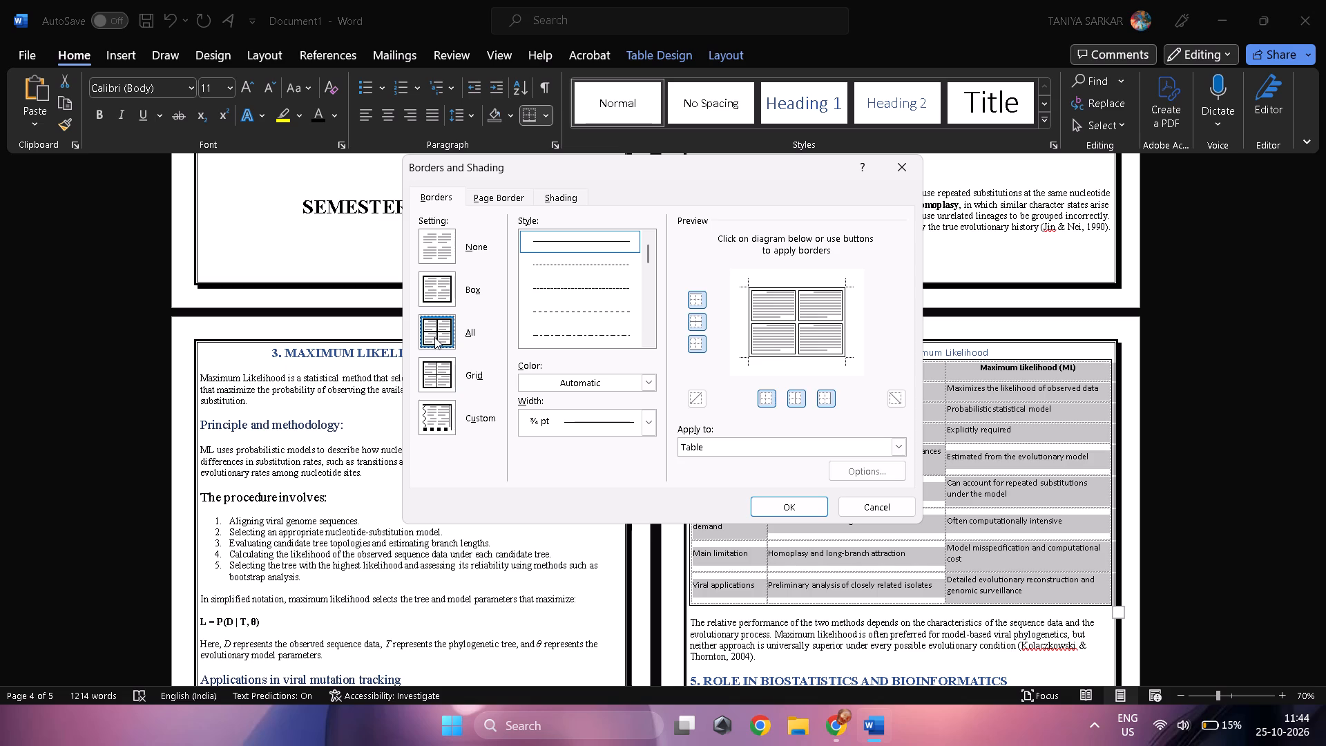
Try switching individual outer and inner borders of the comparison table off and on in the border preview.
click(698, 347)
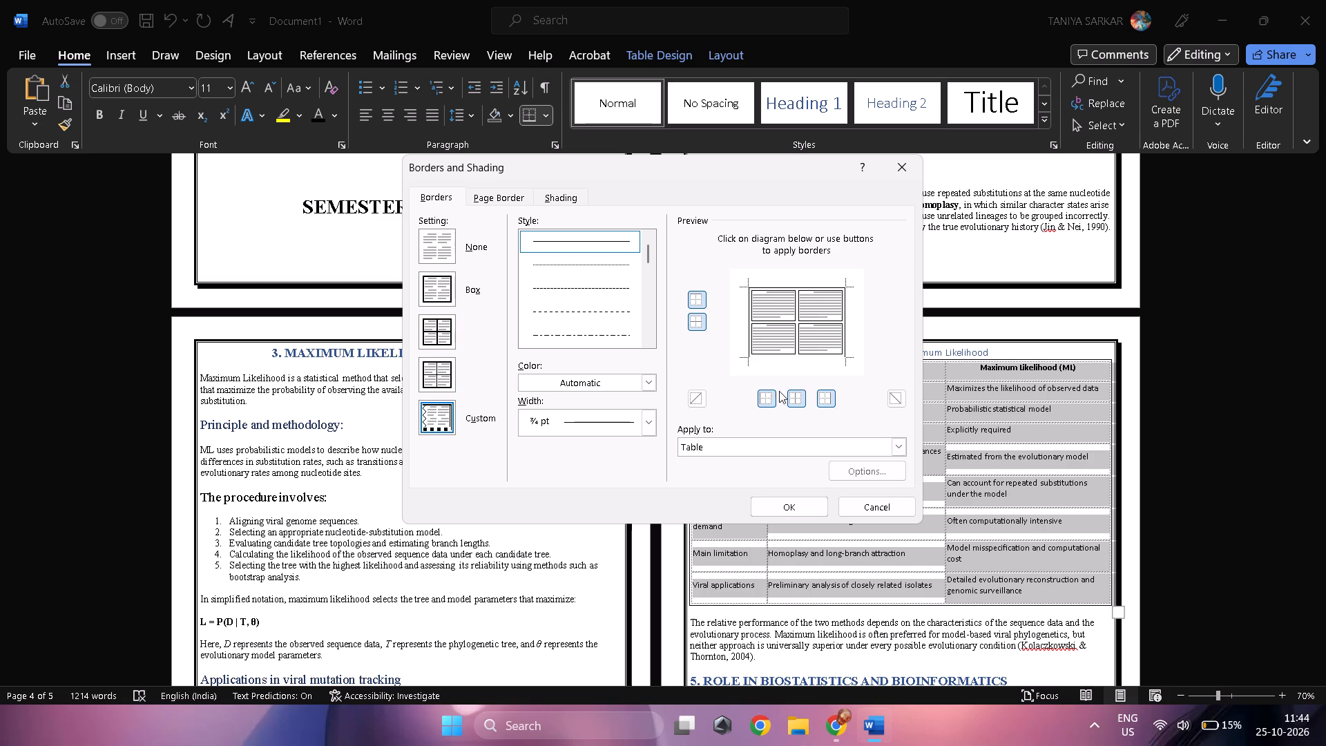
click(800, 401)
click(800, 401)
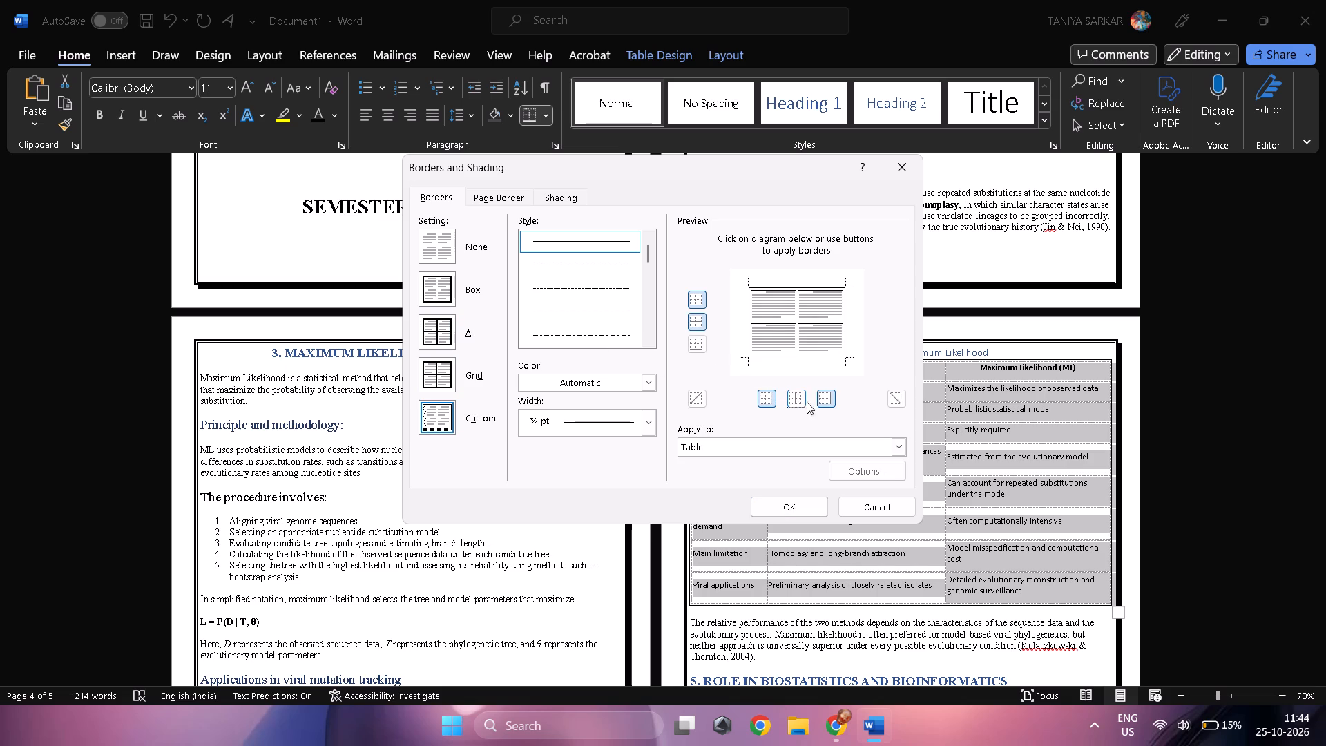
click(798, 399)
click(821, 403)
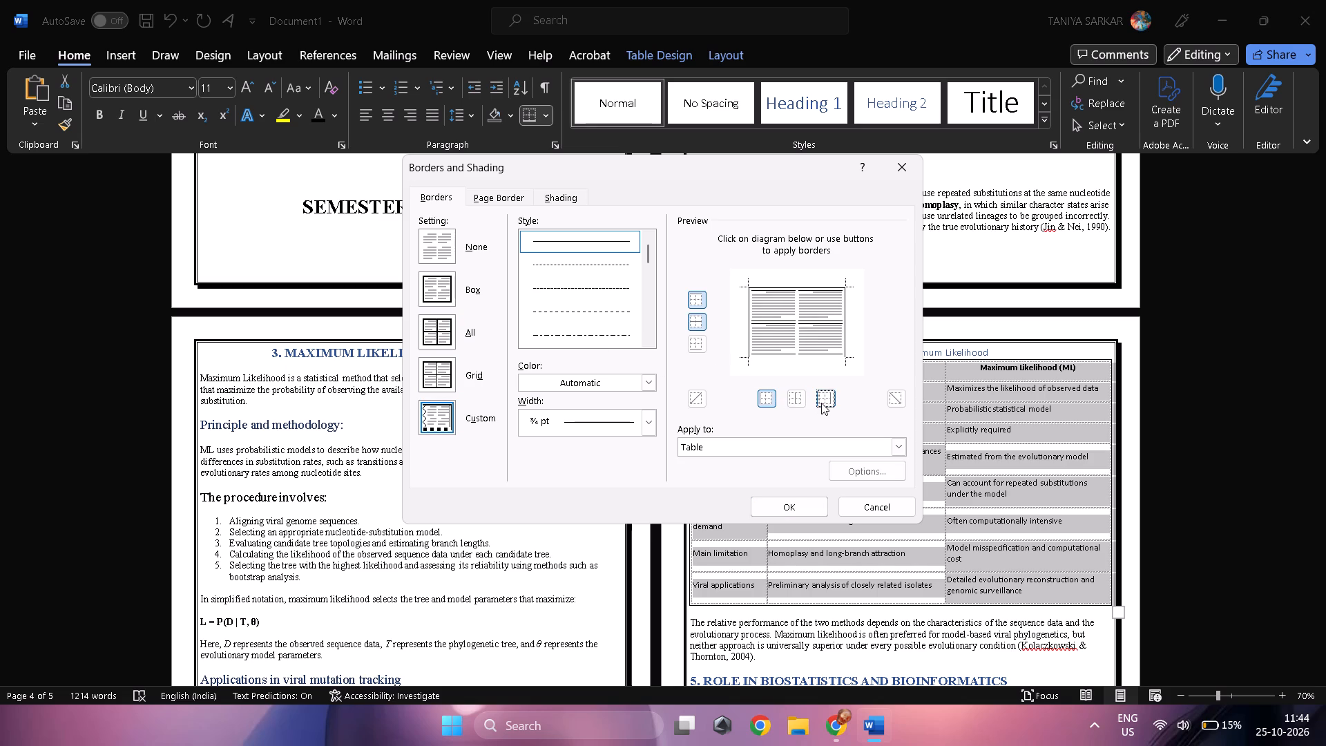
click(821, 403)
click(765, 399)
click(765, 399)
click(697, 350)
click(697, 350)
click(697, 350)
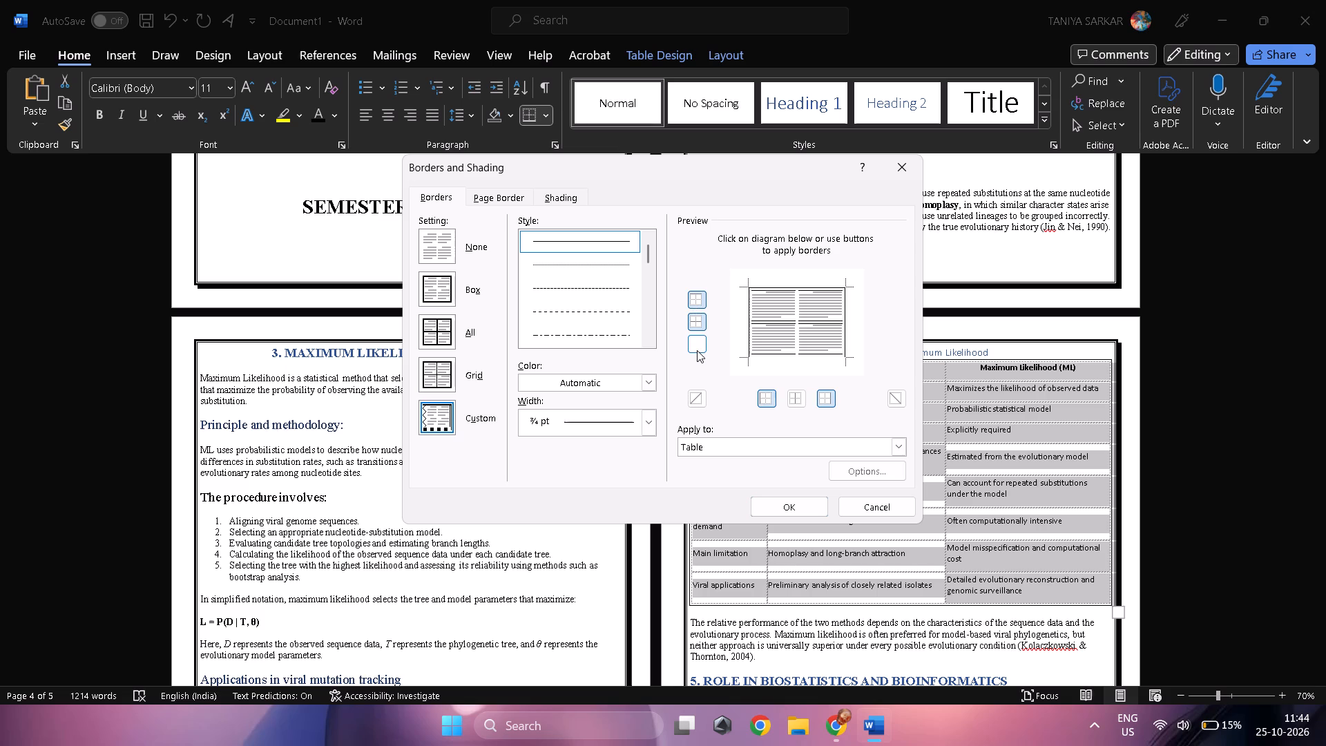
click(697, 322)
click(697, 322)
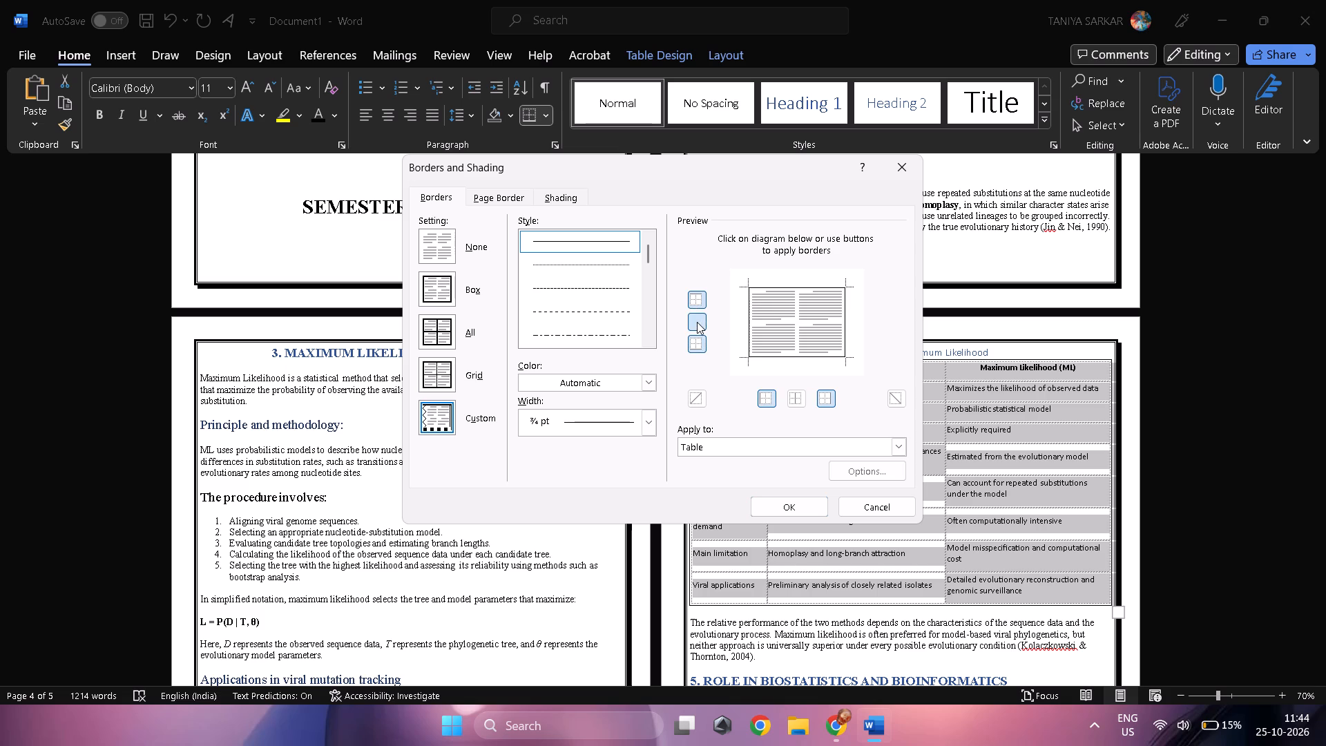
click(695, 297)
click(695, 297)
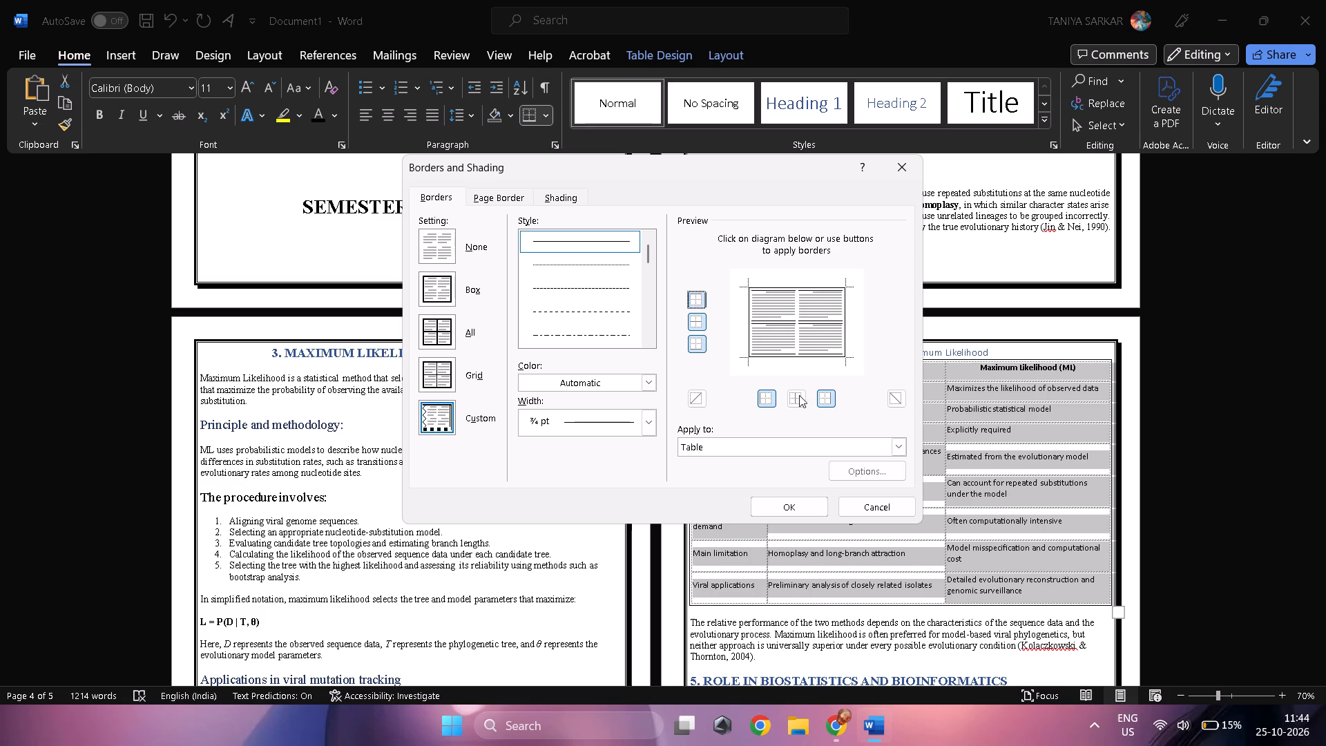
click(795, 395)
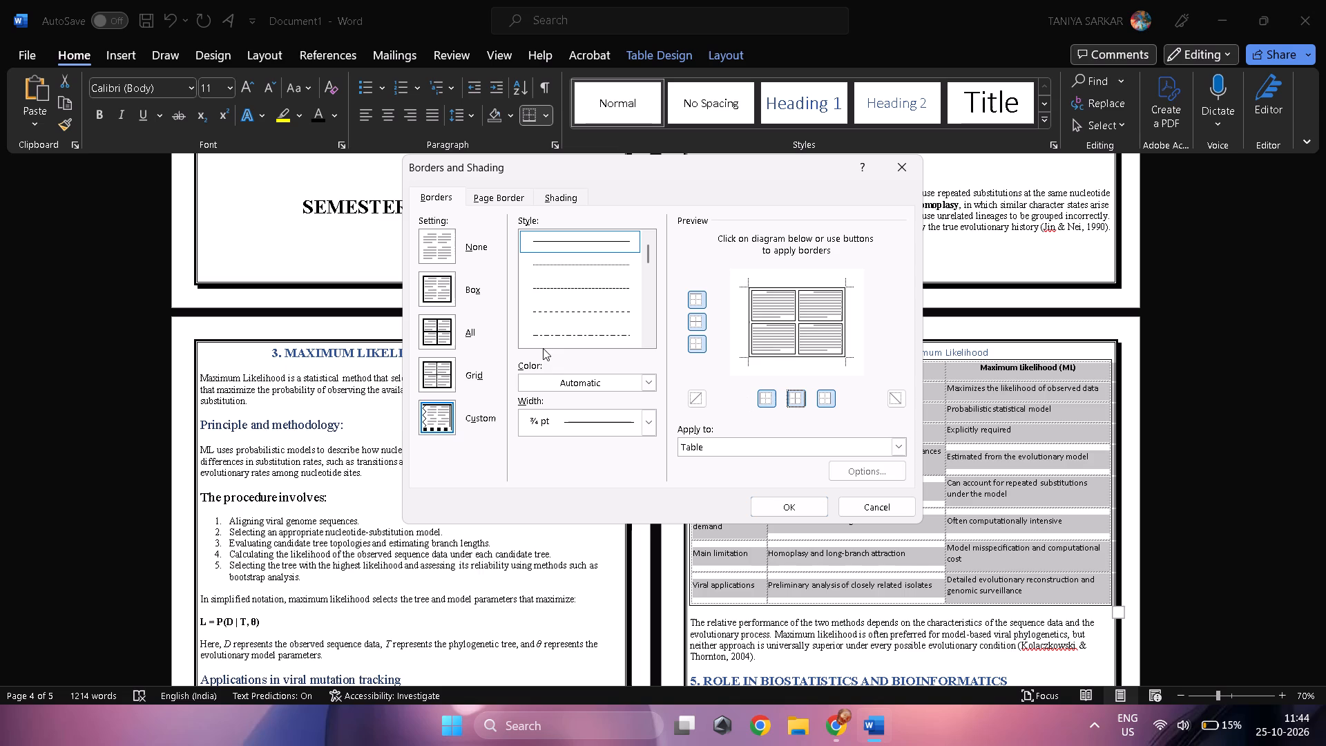
Apply the Grid border setting with a ¾ pt solid line to the whole comparison table.
click(444, 370)
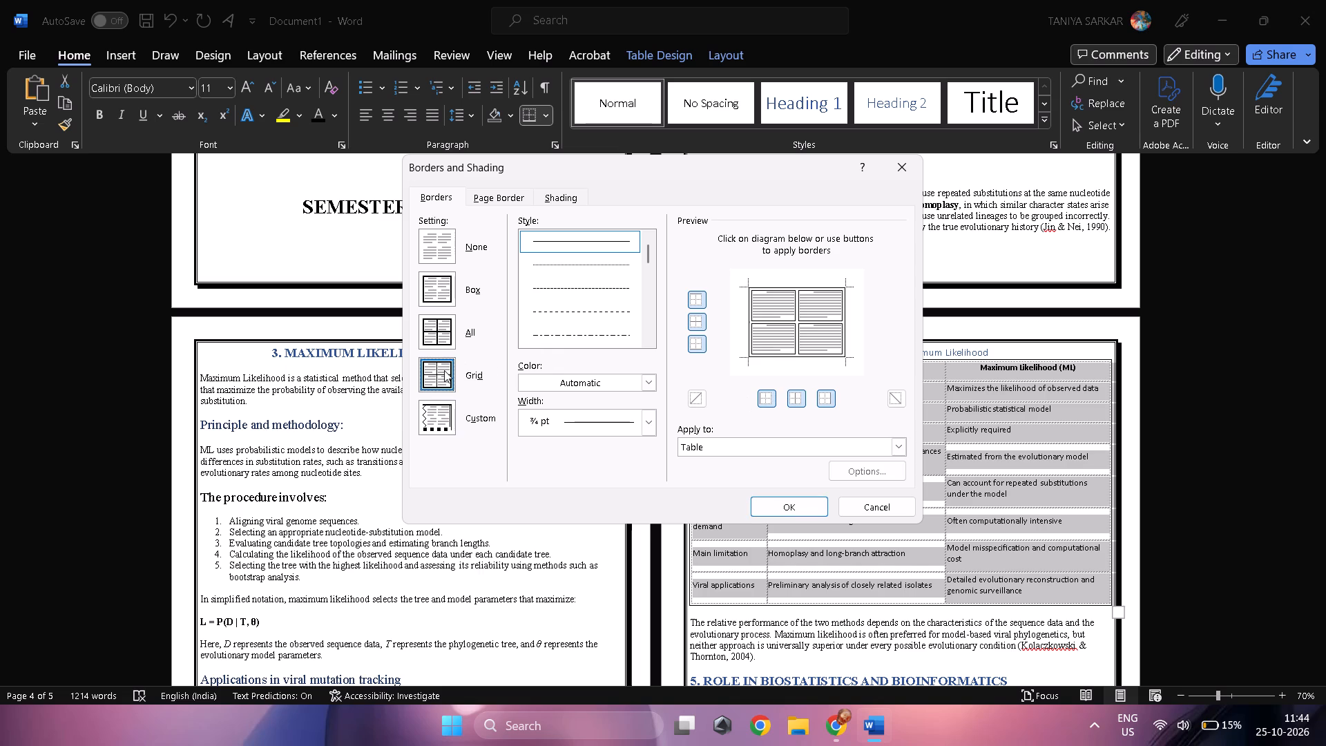
click(785, 510)
click(1194, 561)
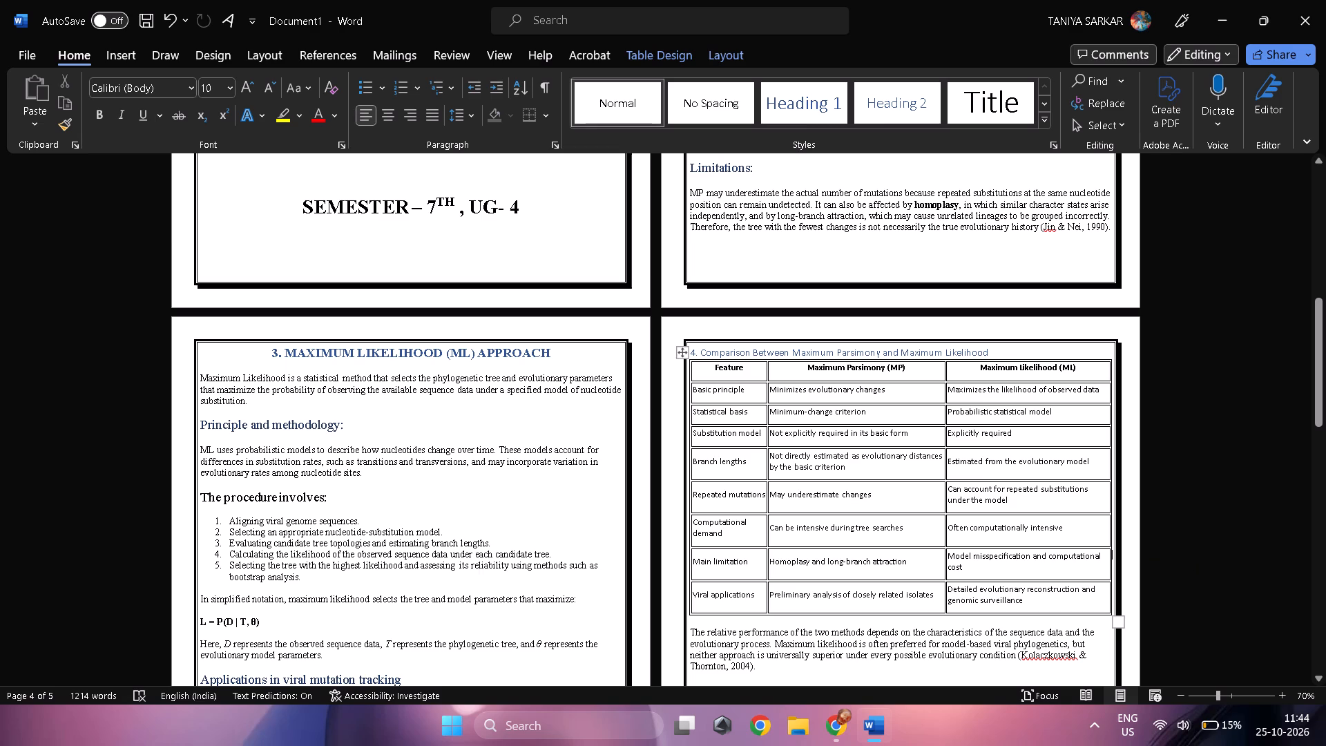
Format the "4. Comparison Between Maximum Parsimony and Maximum Likelihood" heading as Times New Roman, size 16, bold, uppercase and centred.
drag(995, 350, 682, 353)
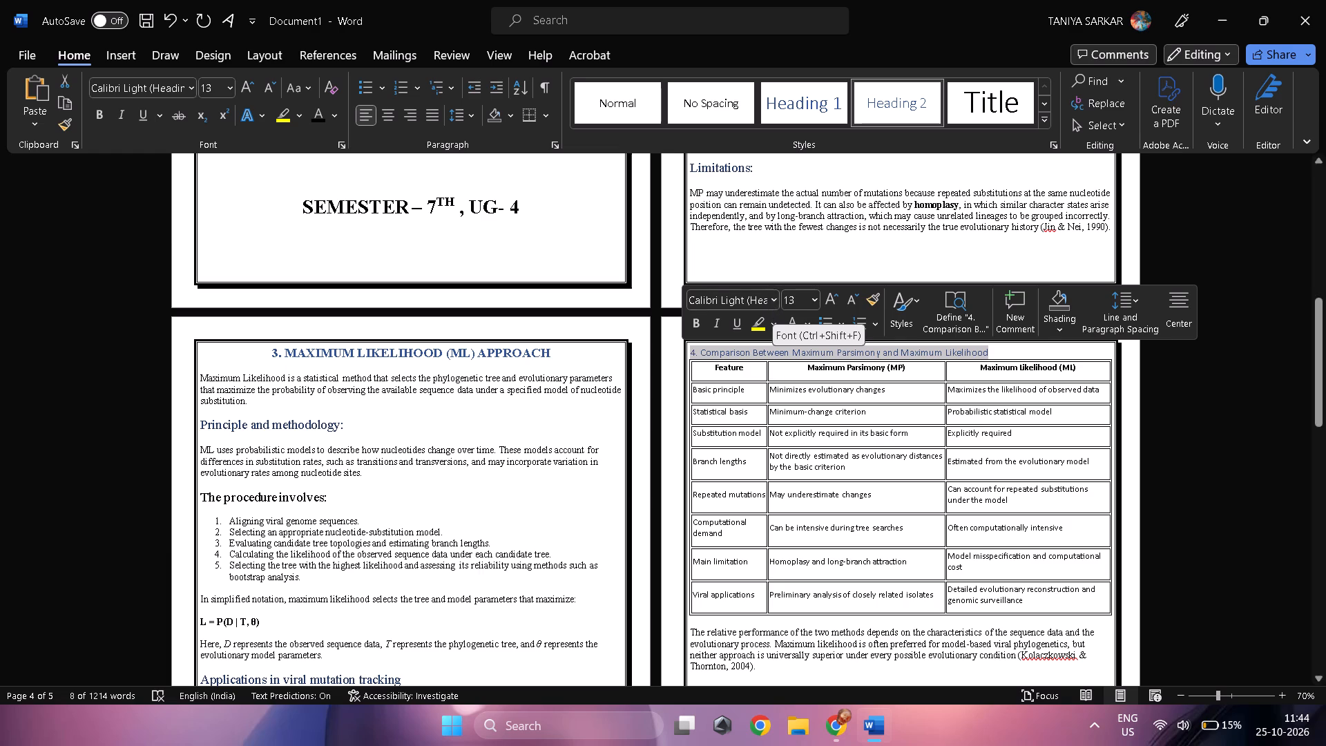
click(196, 88)
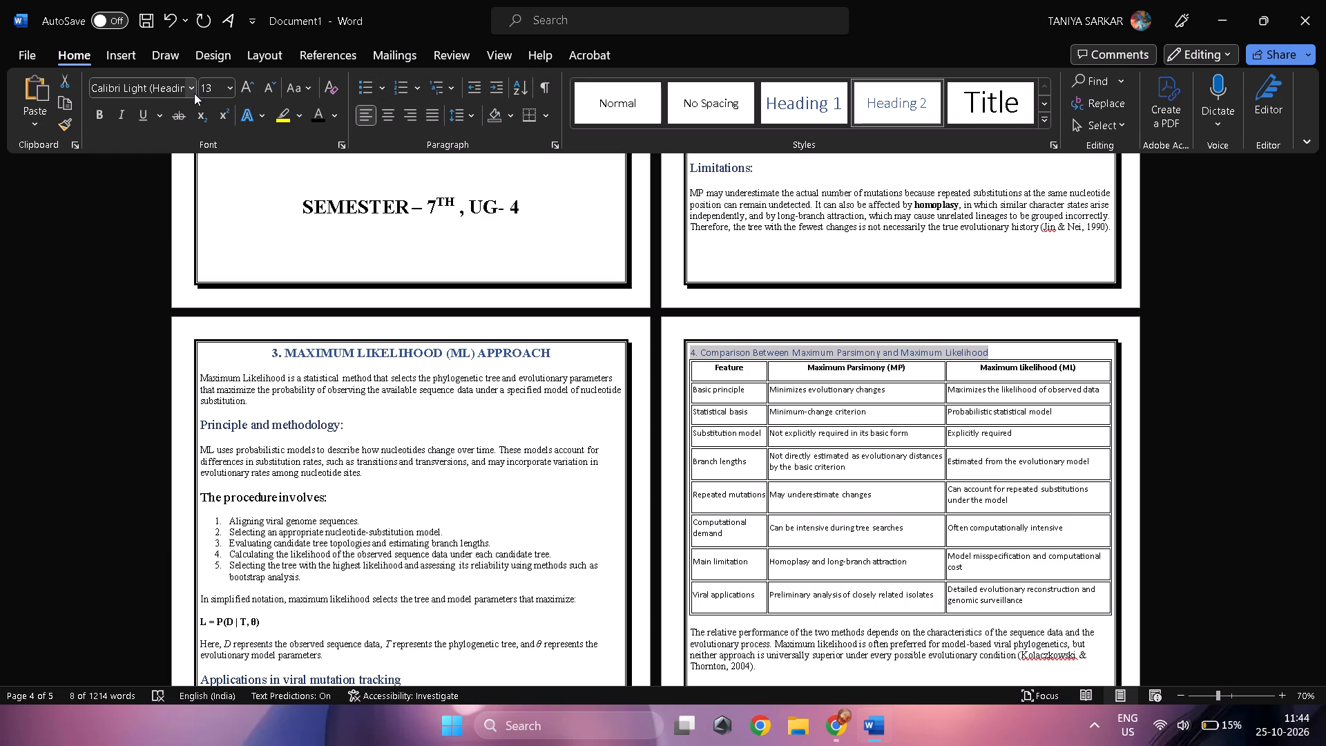
click(193, 92)
click(190, 209)
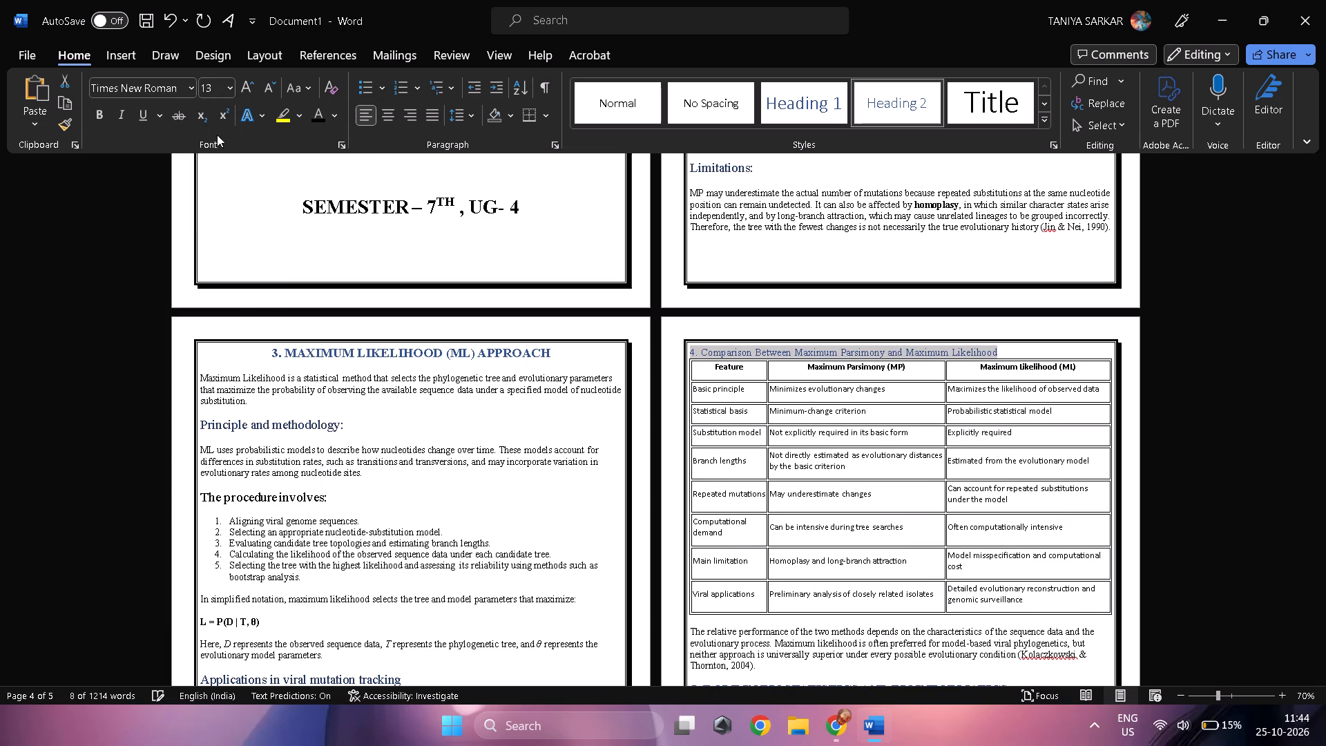
click(227, 91)
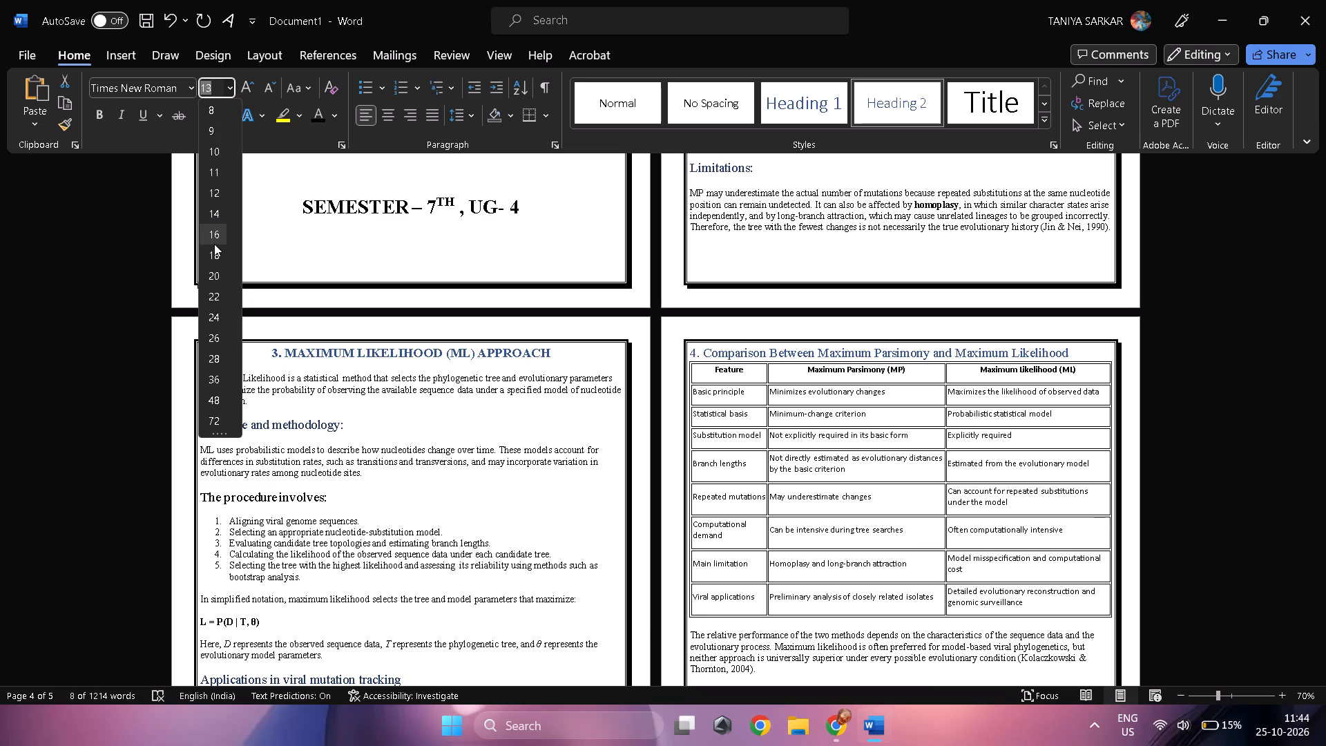
click(214, 244)
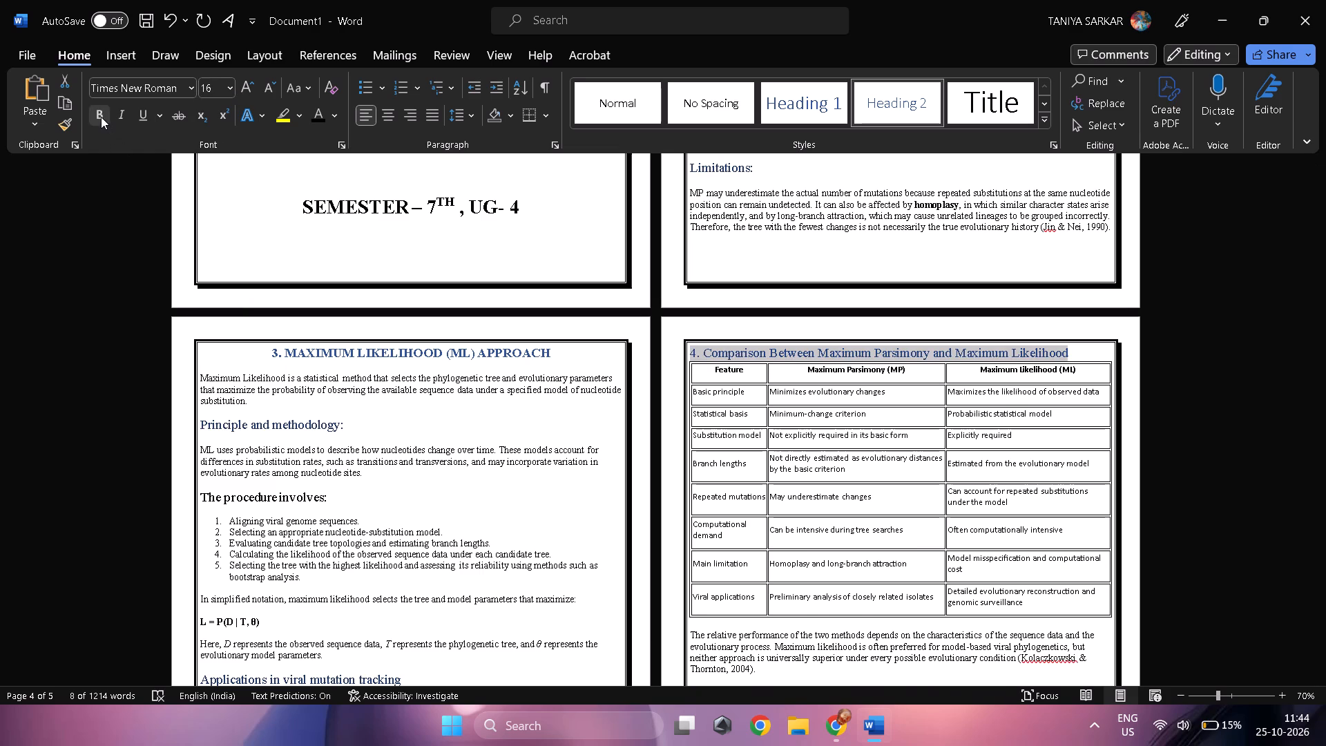
click(100, 117)
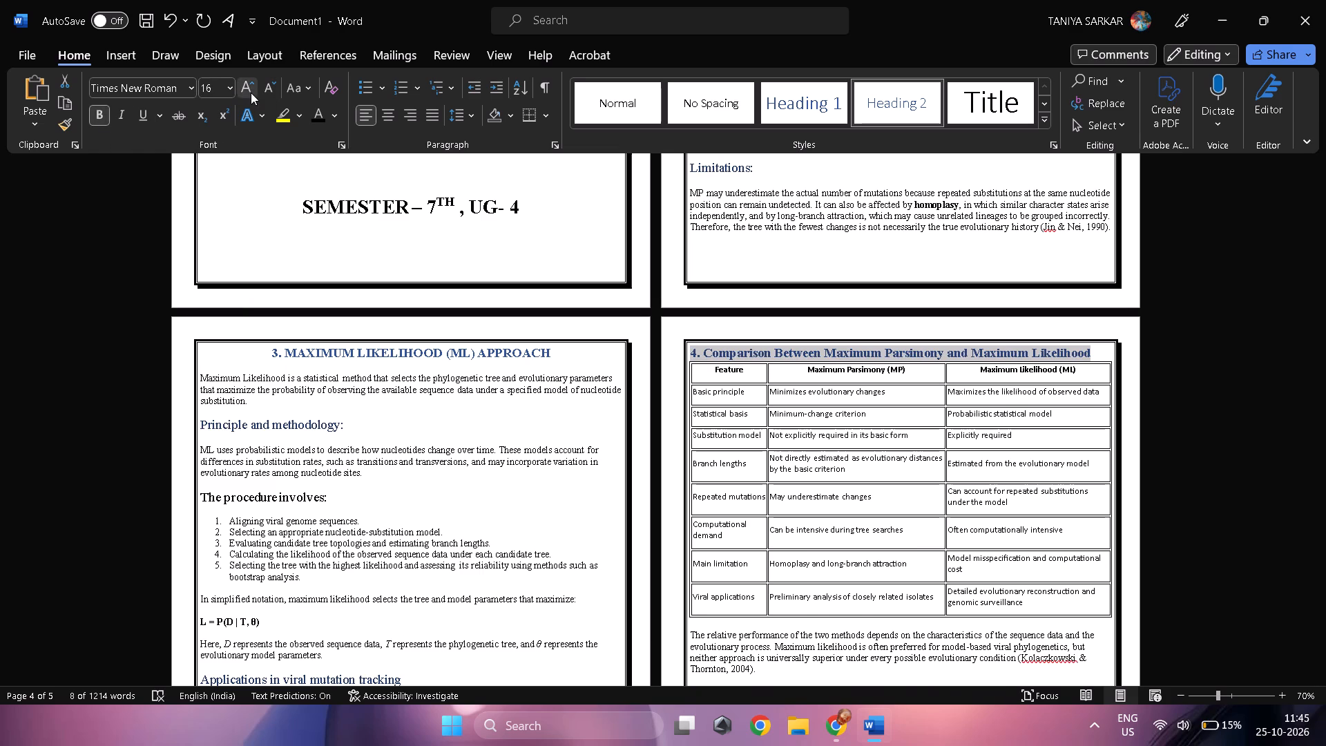
click(310, 93)
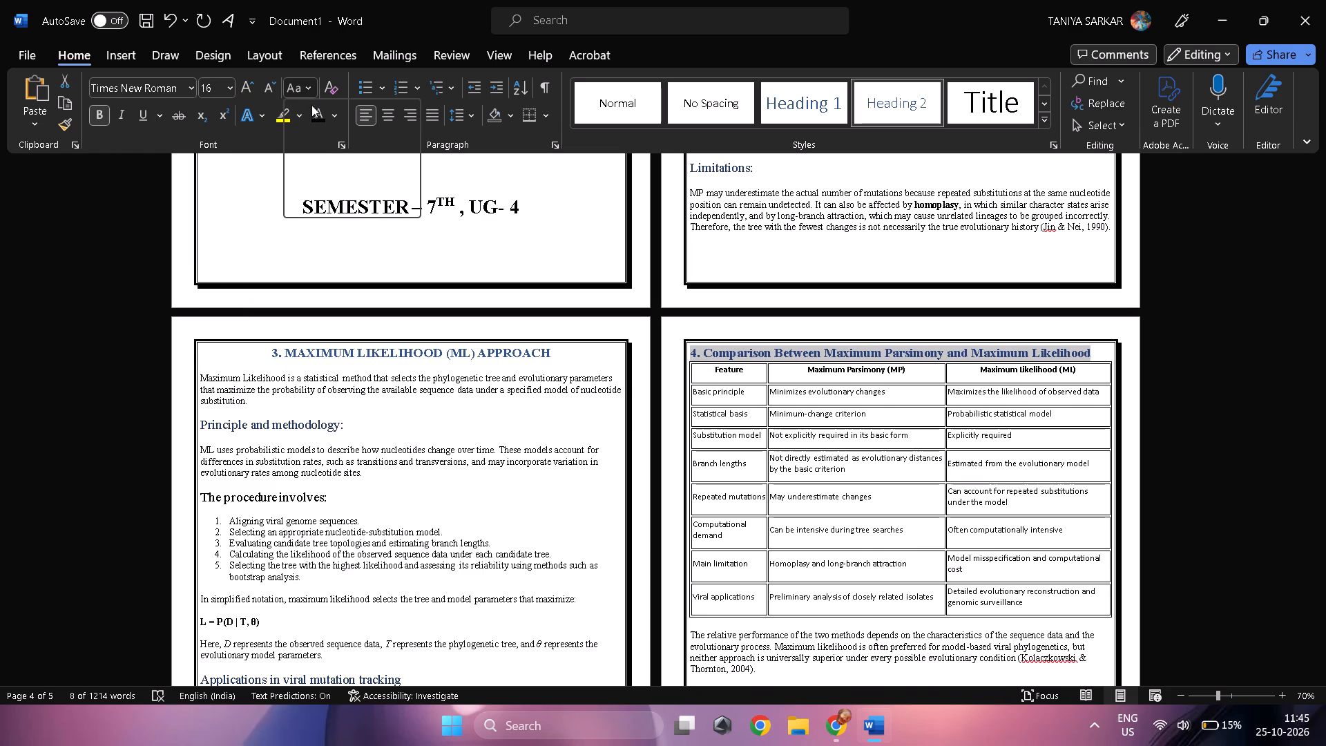
click(323, 157)
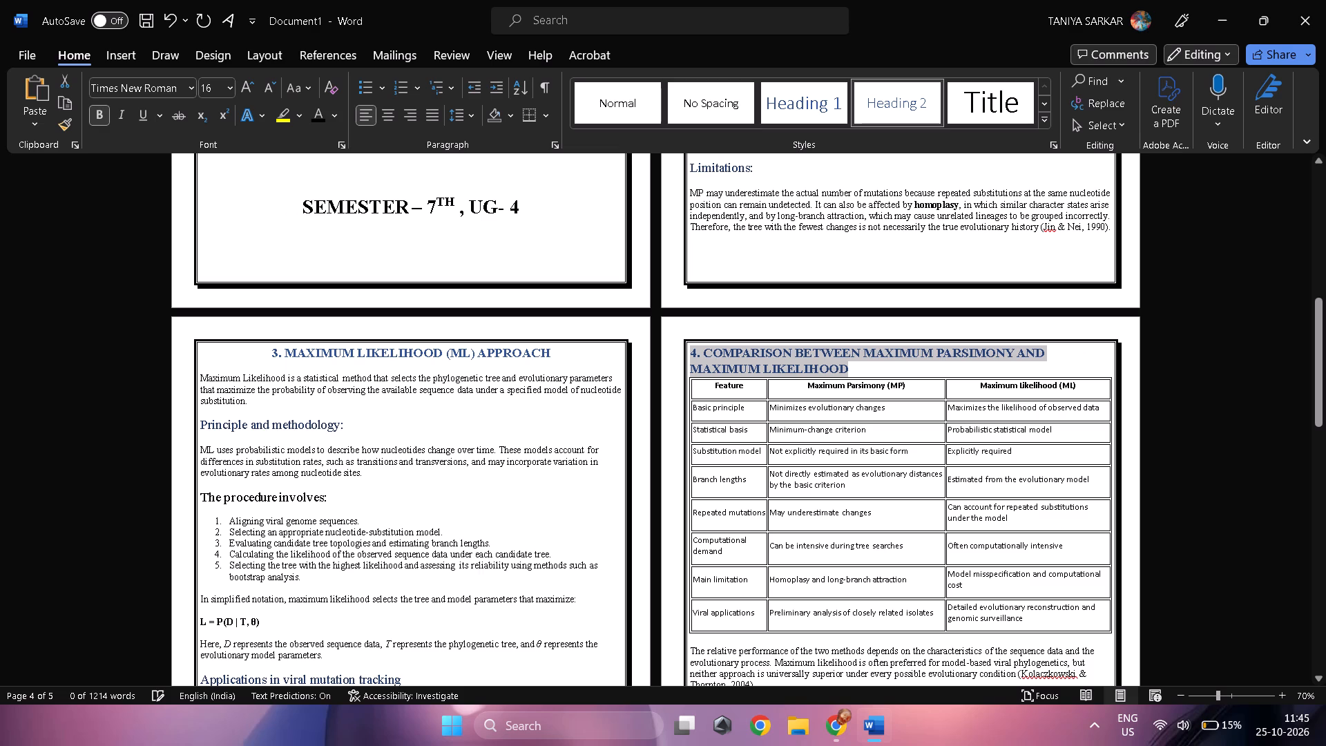
click(385, 113)
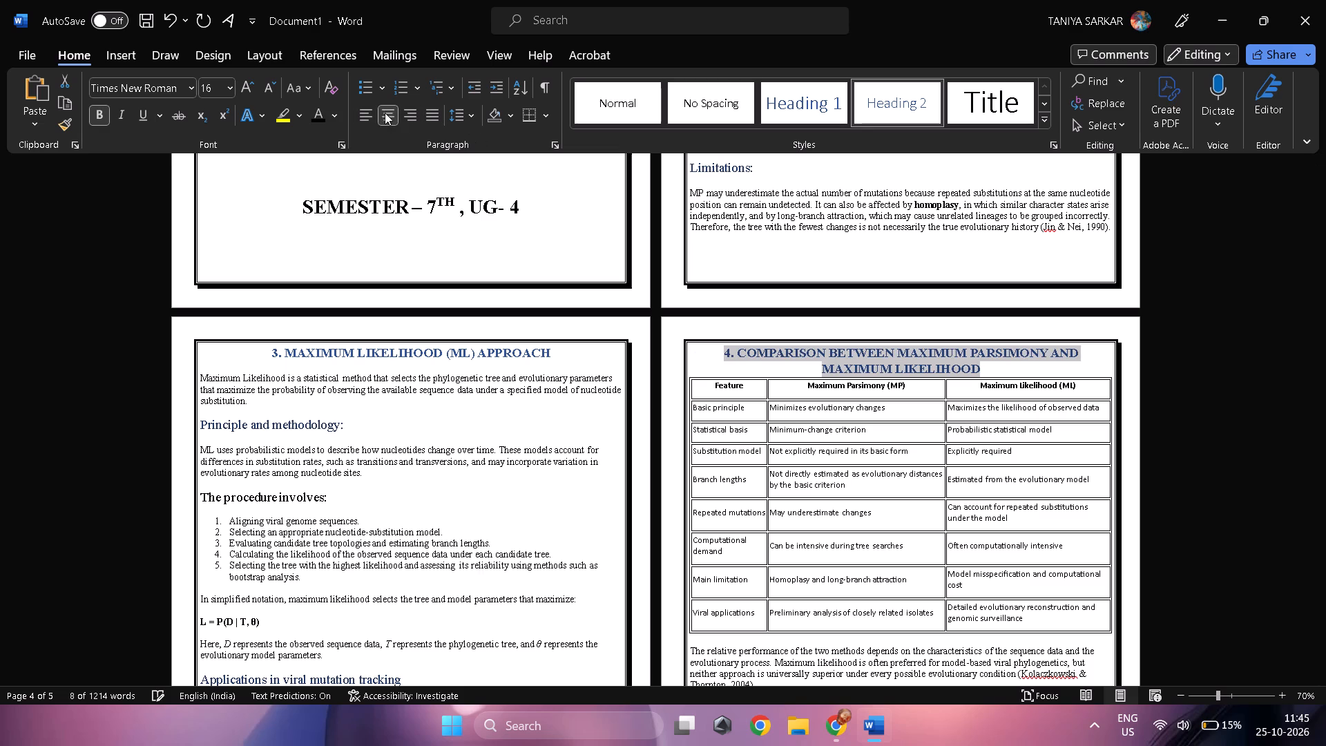
Insert a blank line between the section 4 heading and the comparison table.
click(1199, 372)
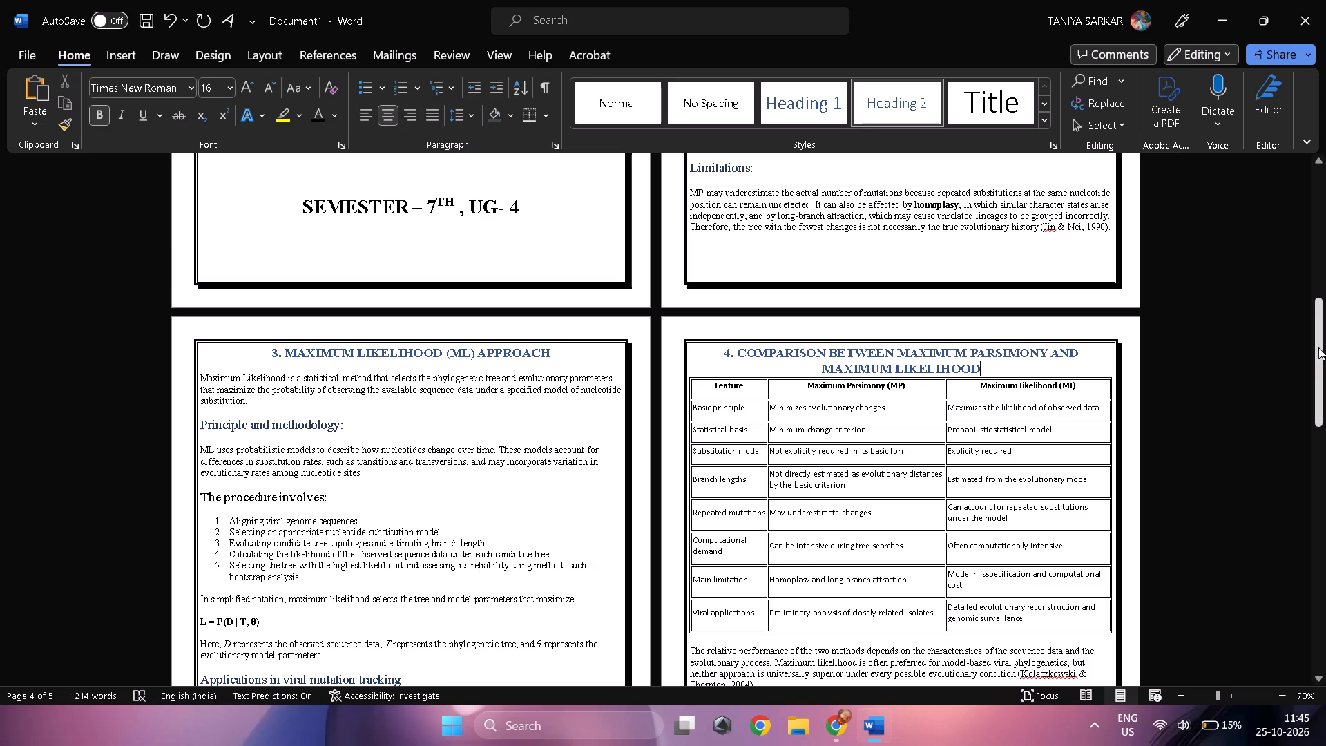
drag(1319, 347, 1325, 468)
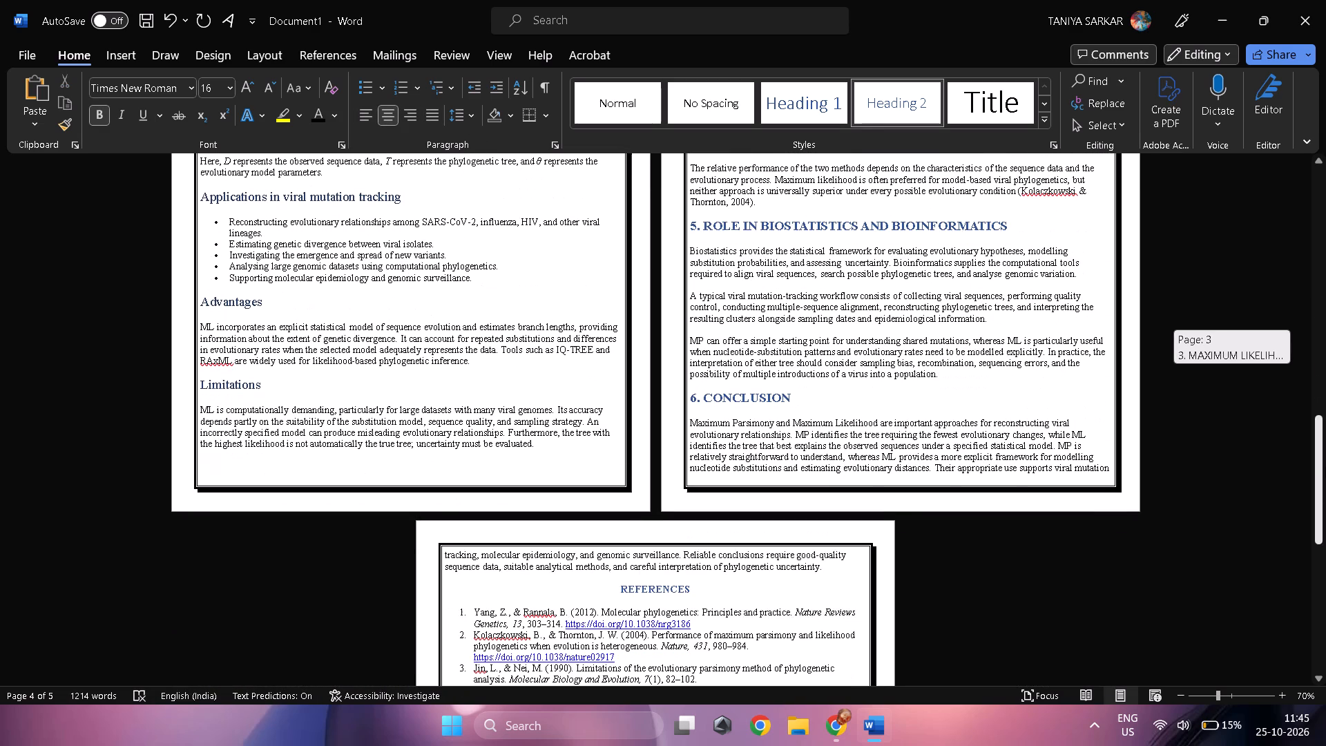
drag(1325, 468, 1319, 377)
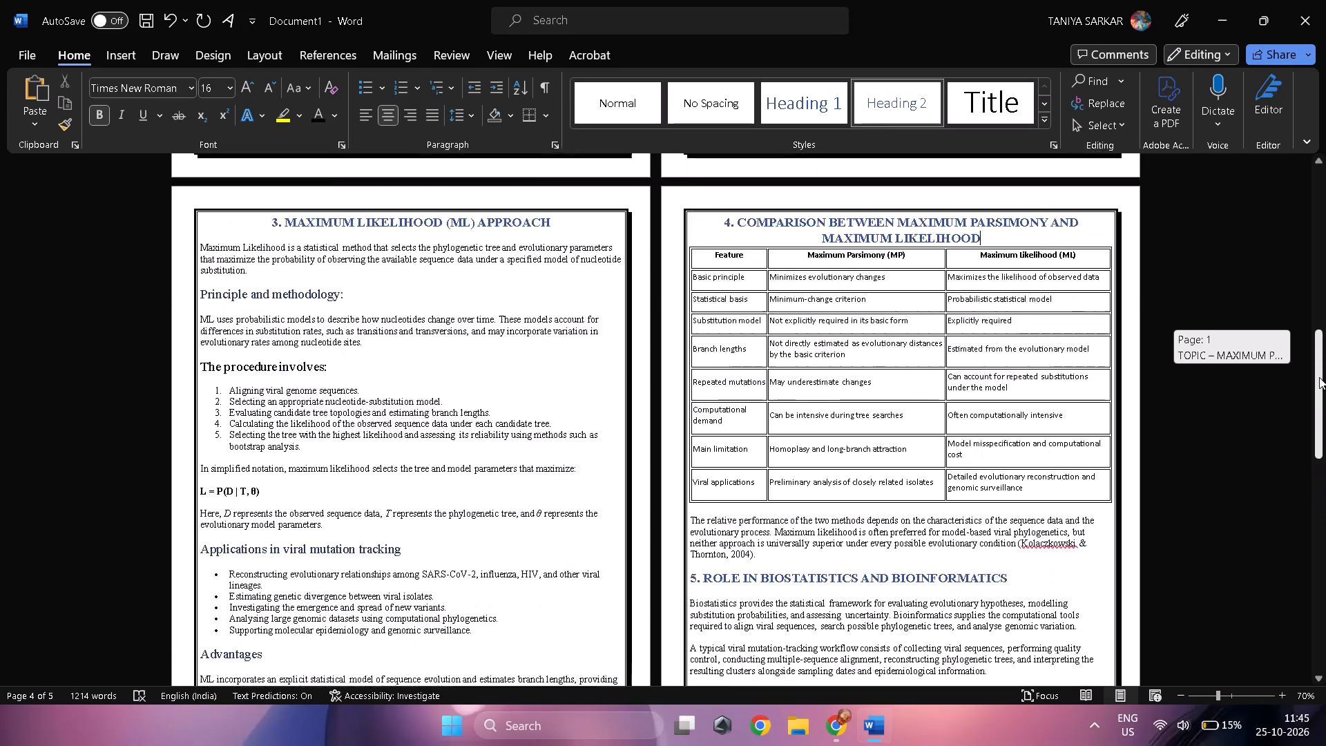
drag(1319, 377, 1313, 232)
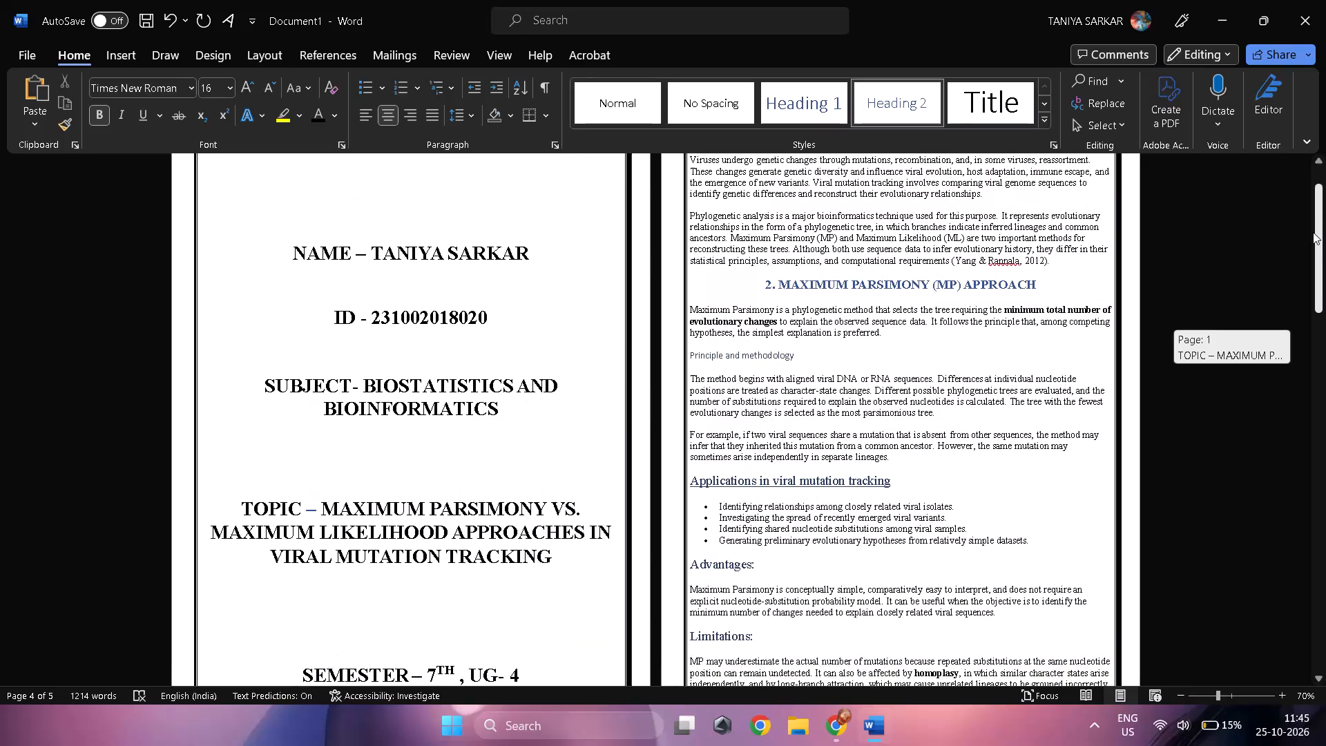
drag(1313, 232, 1315, 289)
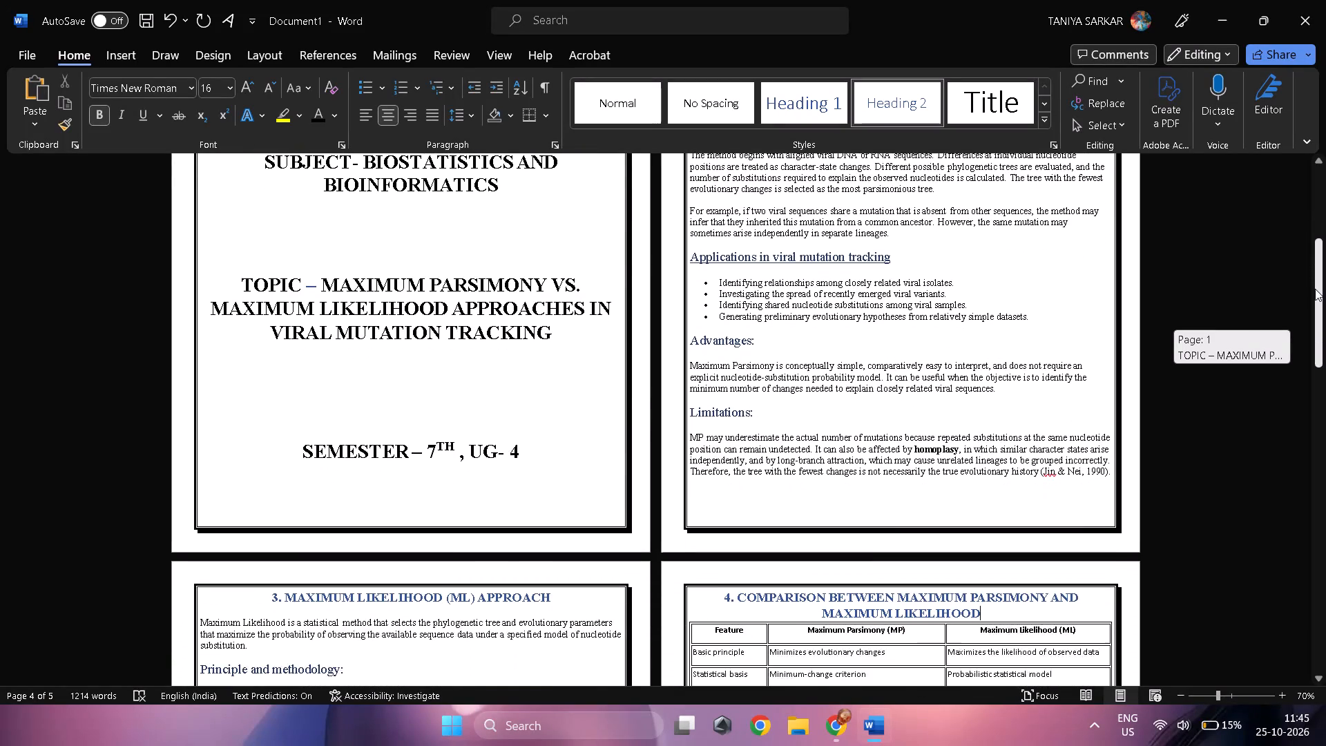
drag(1315, 289, 1323, 359)
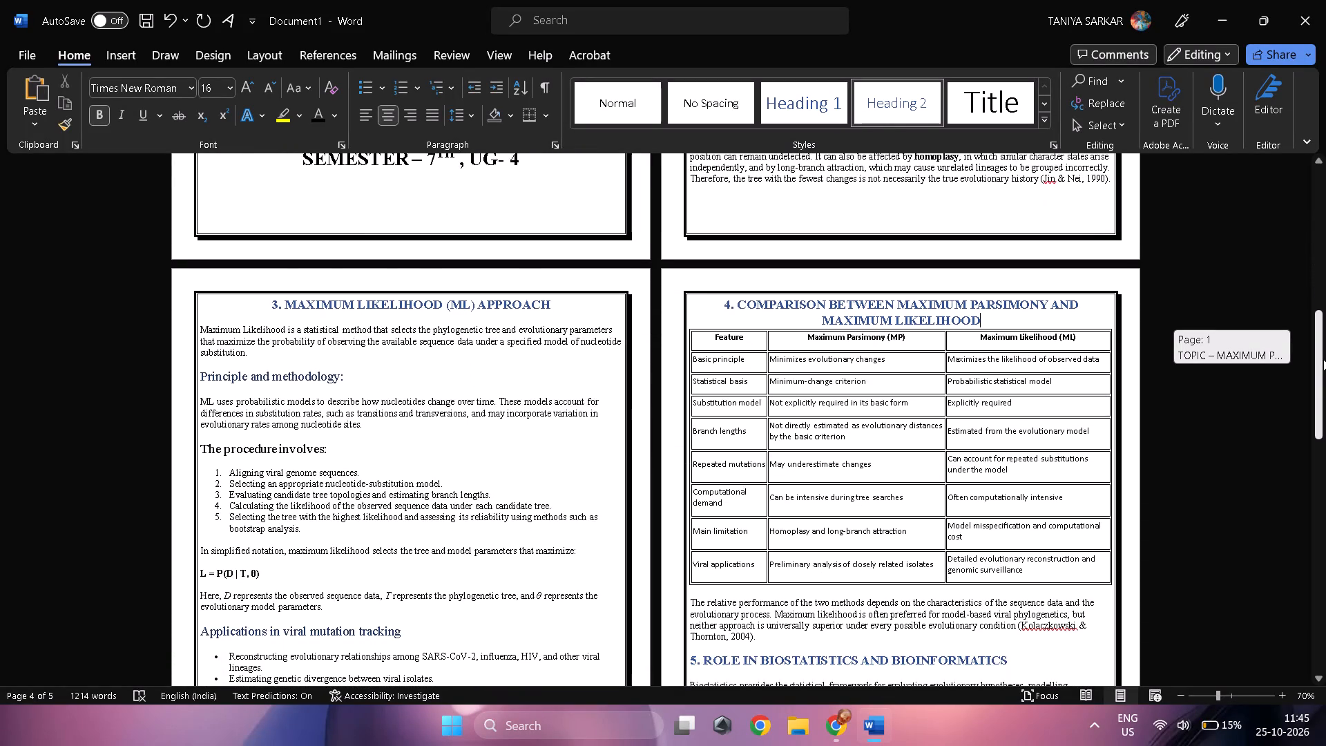
drag(1323, 359, 1325, 367)
key(Return)
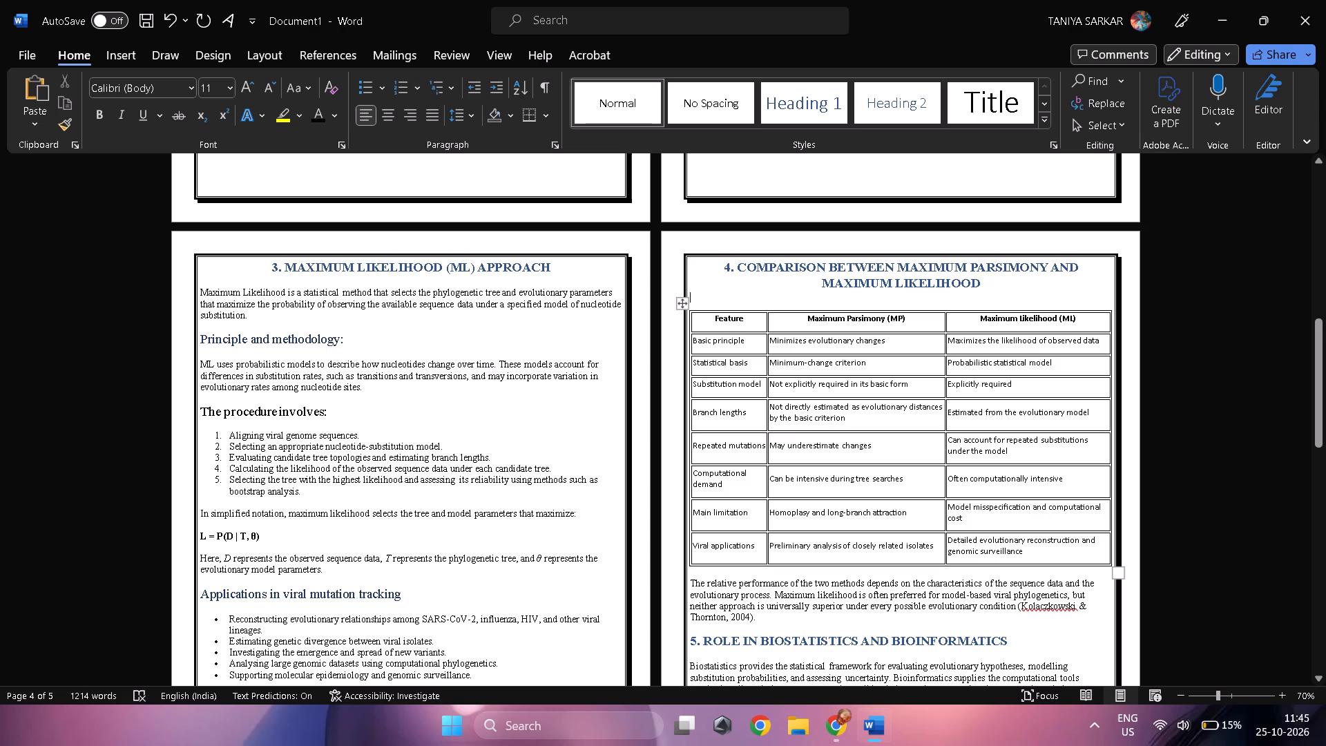
Format all the text in the comparison table as Times New Roman, size 12.
drag(713, 318, 1077, 471)
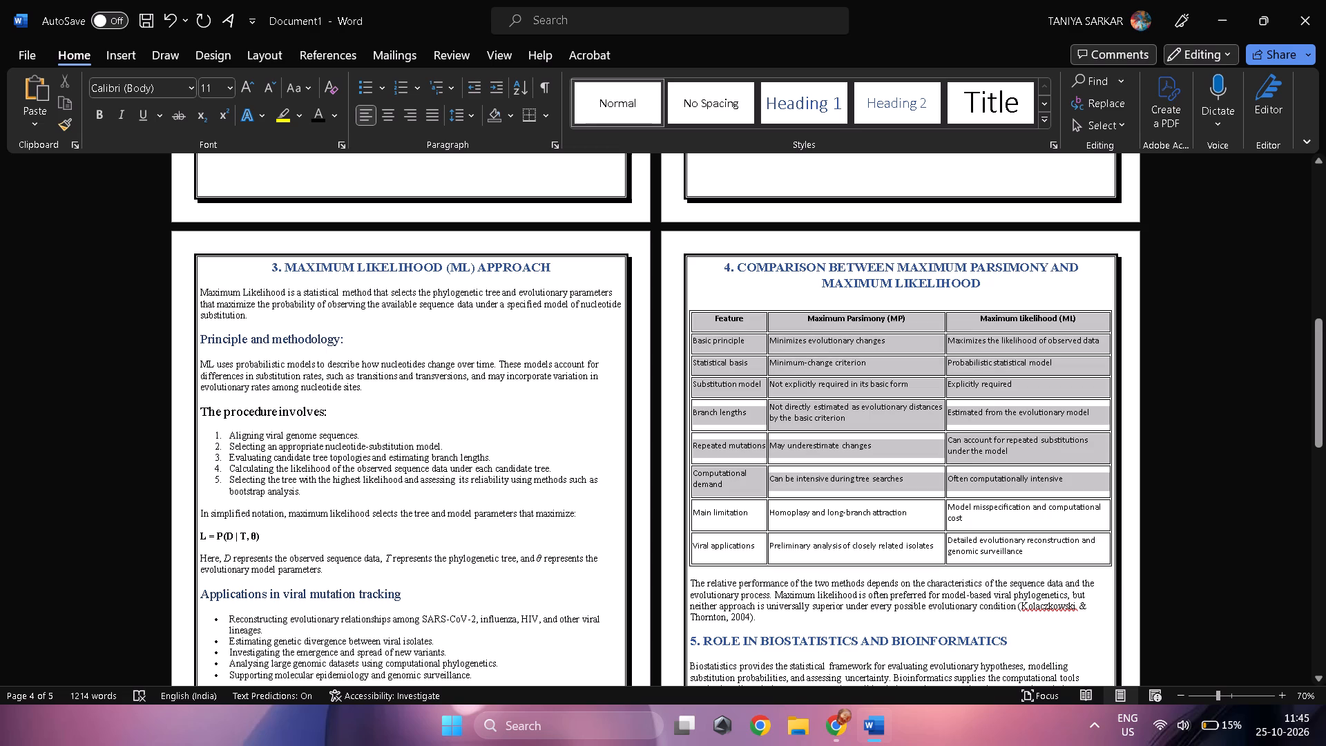
drag(1077, 471, 1084, 556)
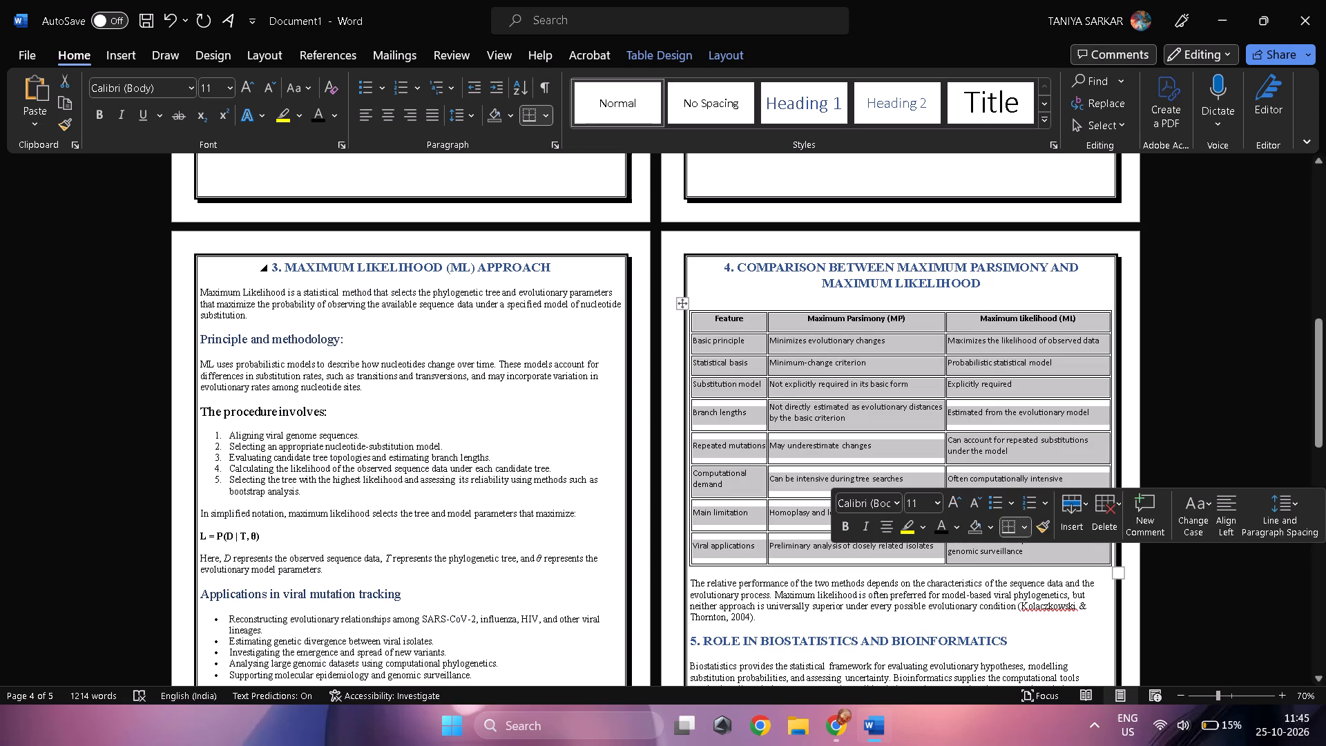
click(191, 88)
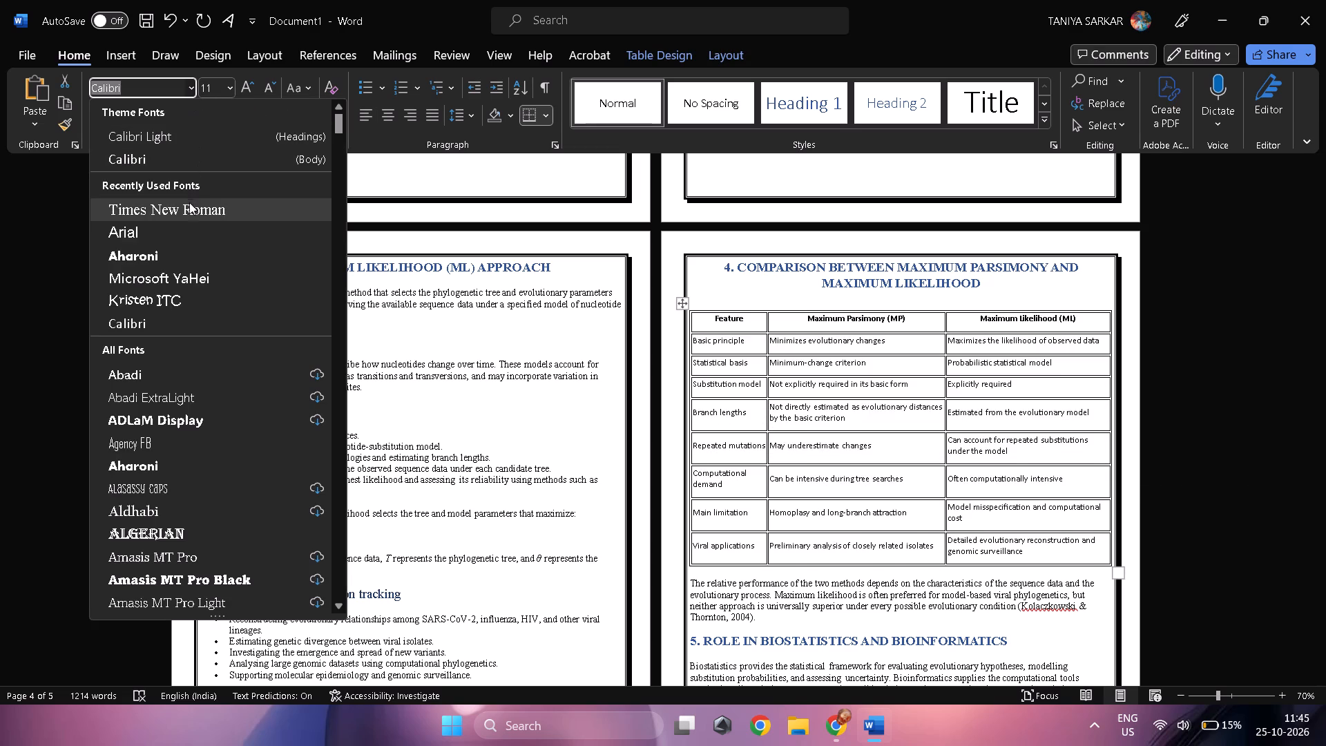
click(191, 207)
click(232, 88)
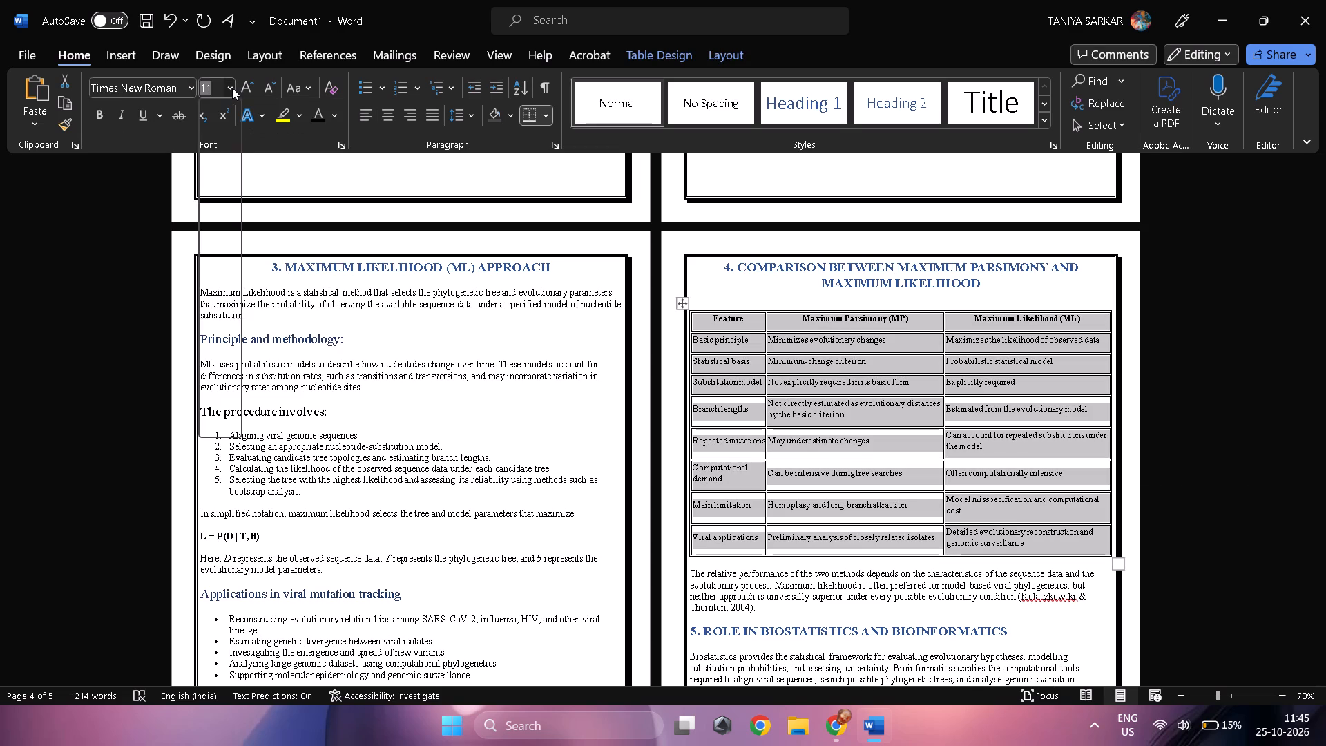
click(219, 200)
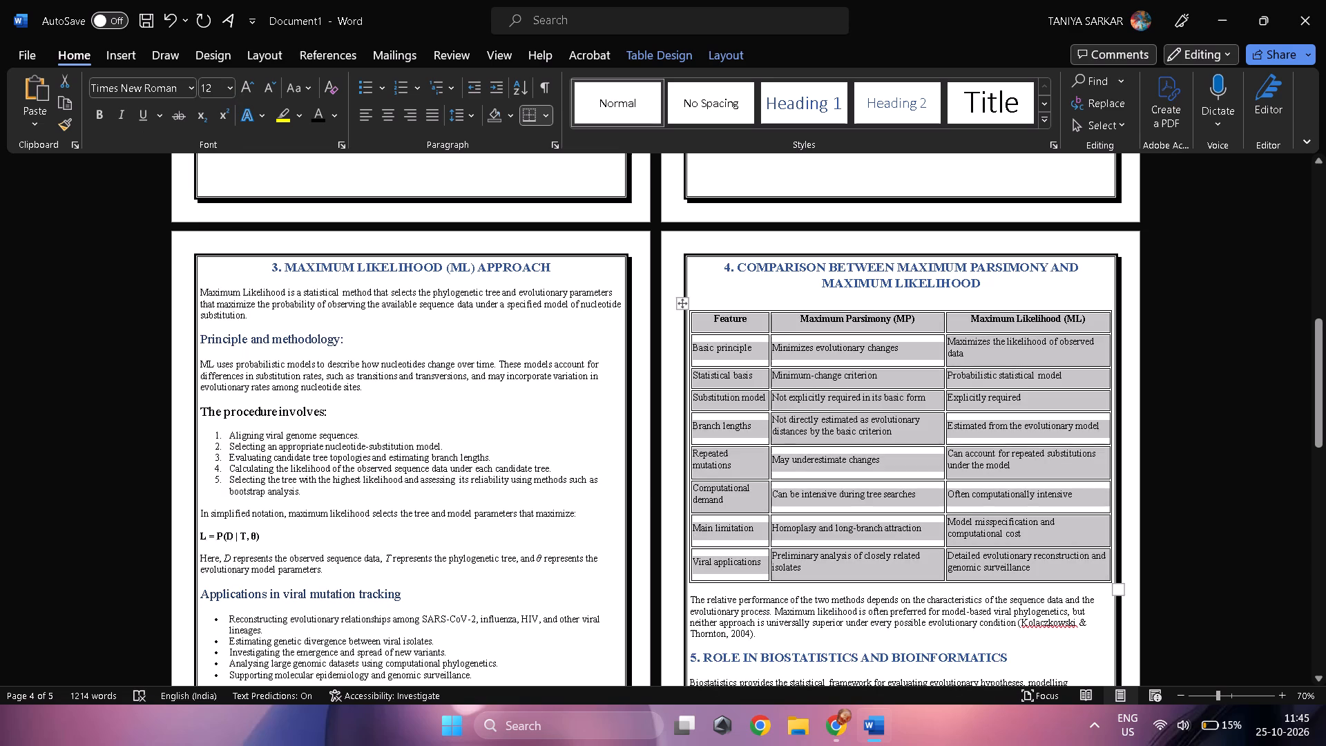
drag(200, 293, 232, 310)
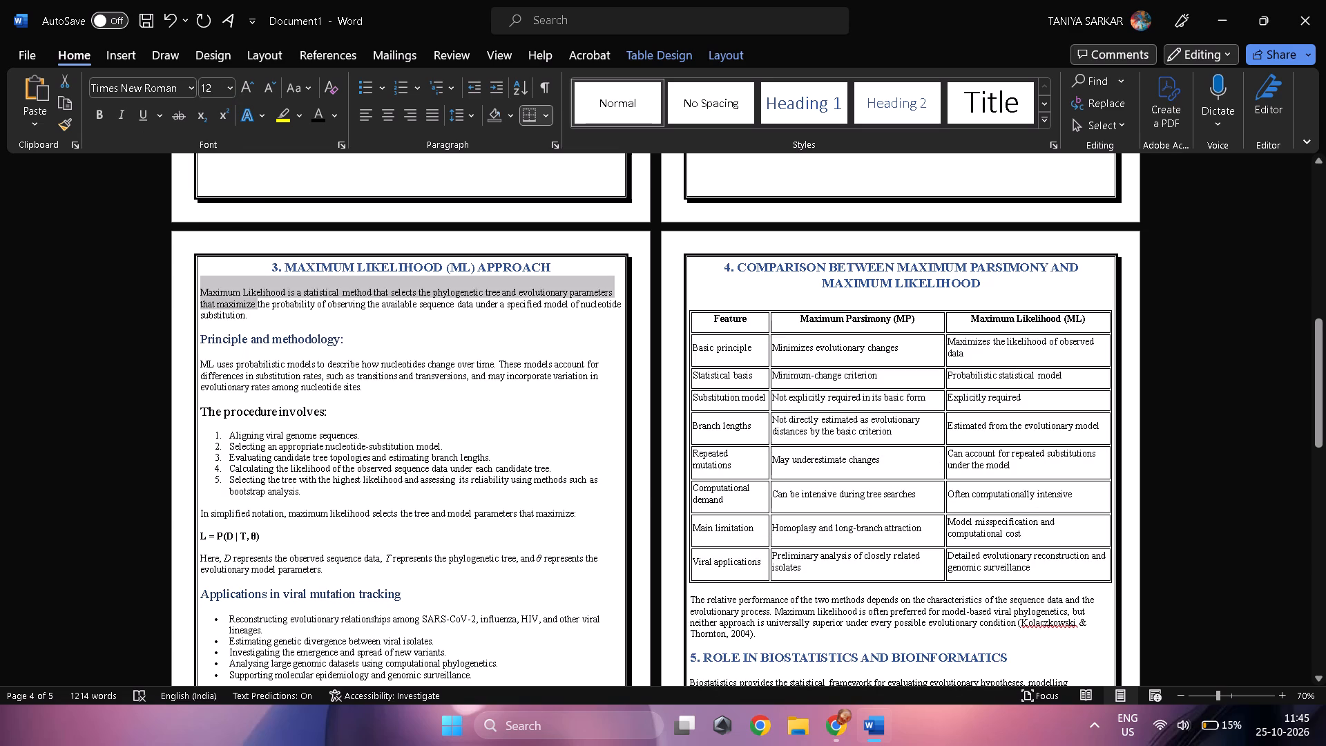
drag(232, 310, 244, 318)
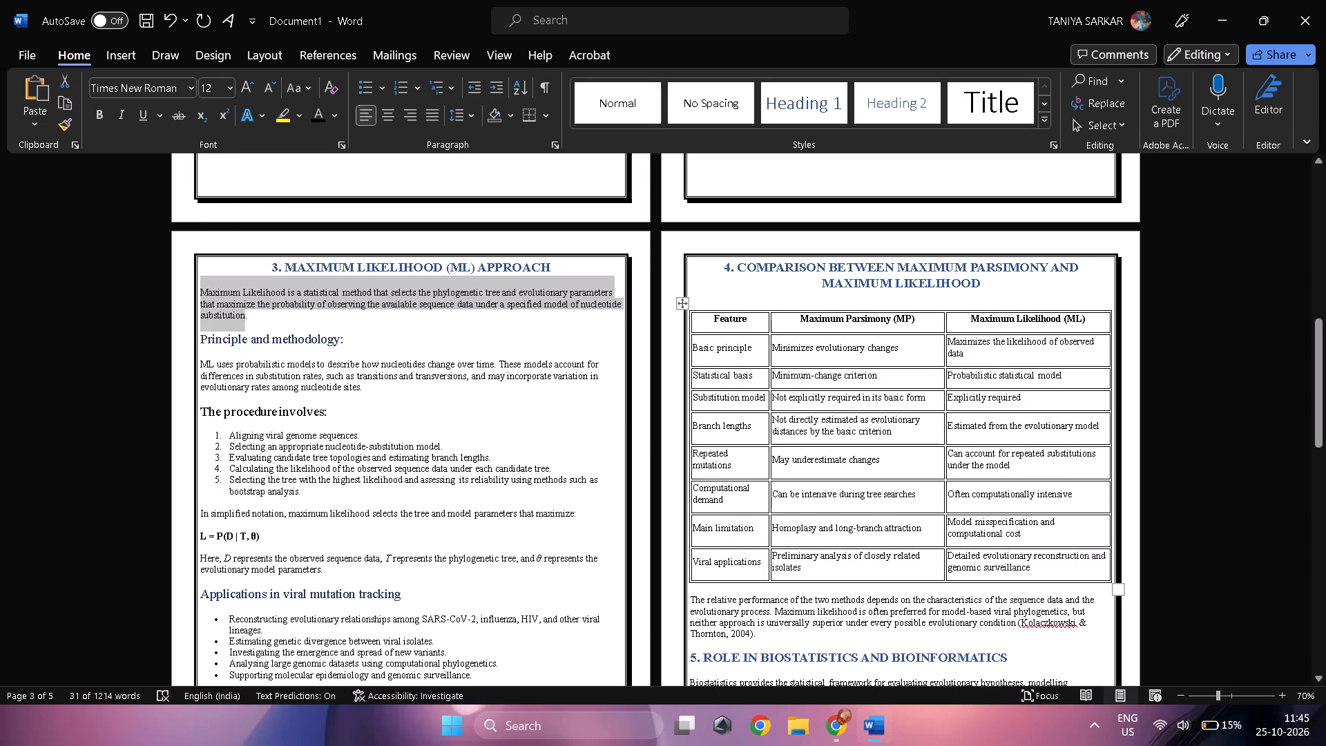
click(1304, 513)
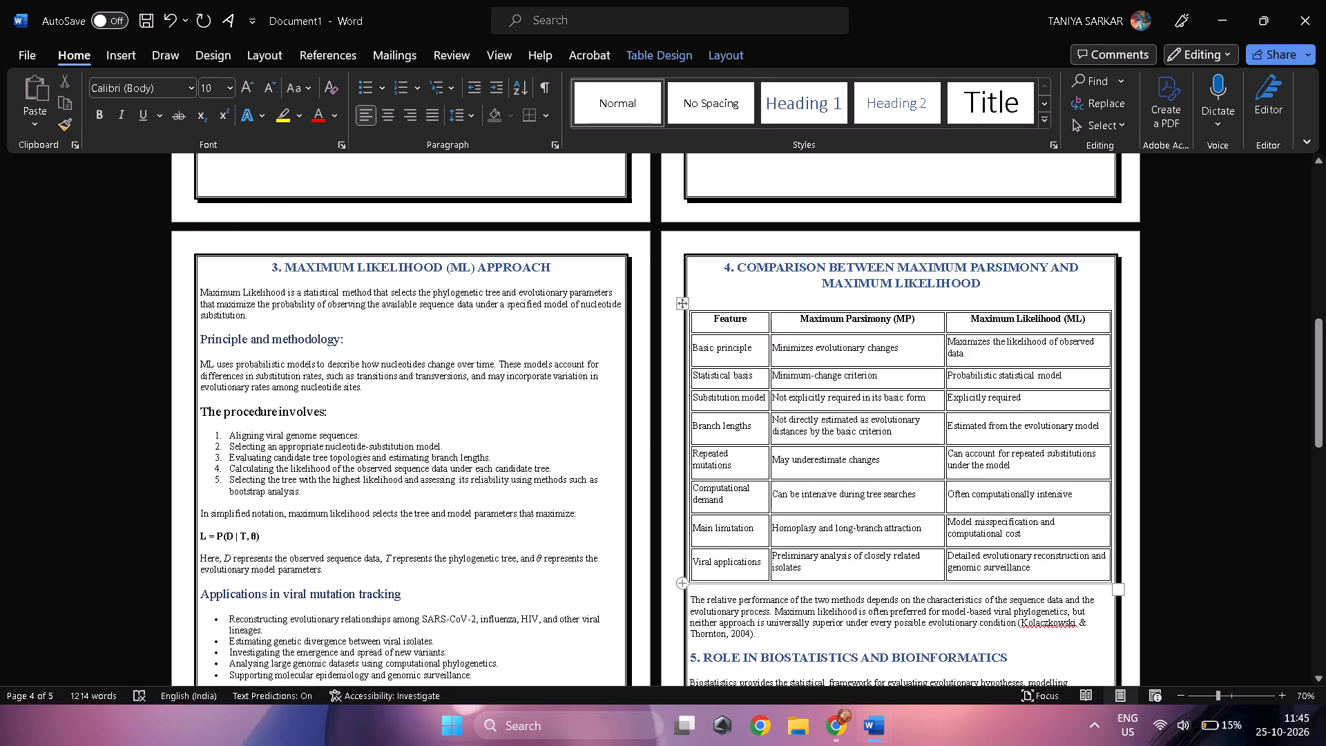
drag(691, 597, 760, 634)
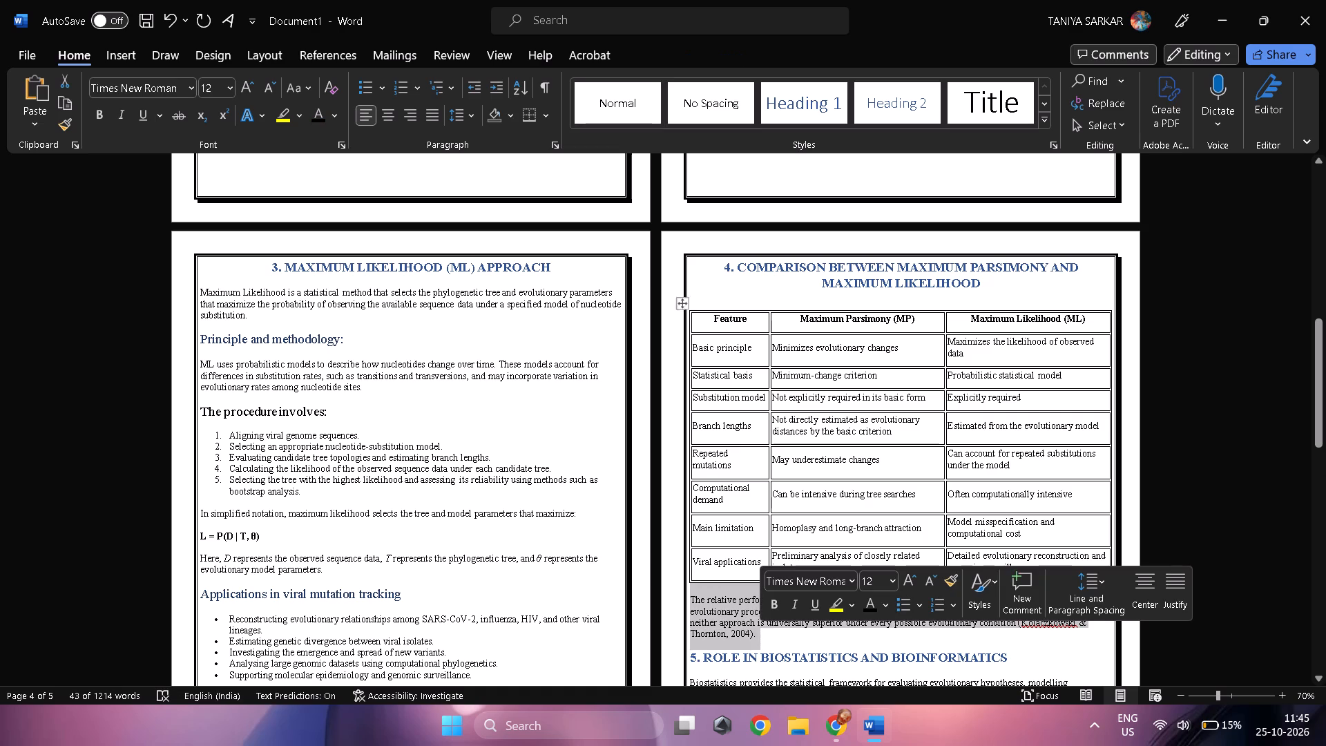
click(1279, 379)
Change the comparison table's header row text to uppercase.
drag(1087, 321, 1008, 321)
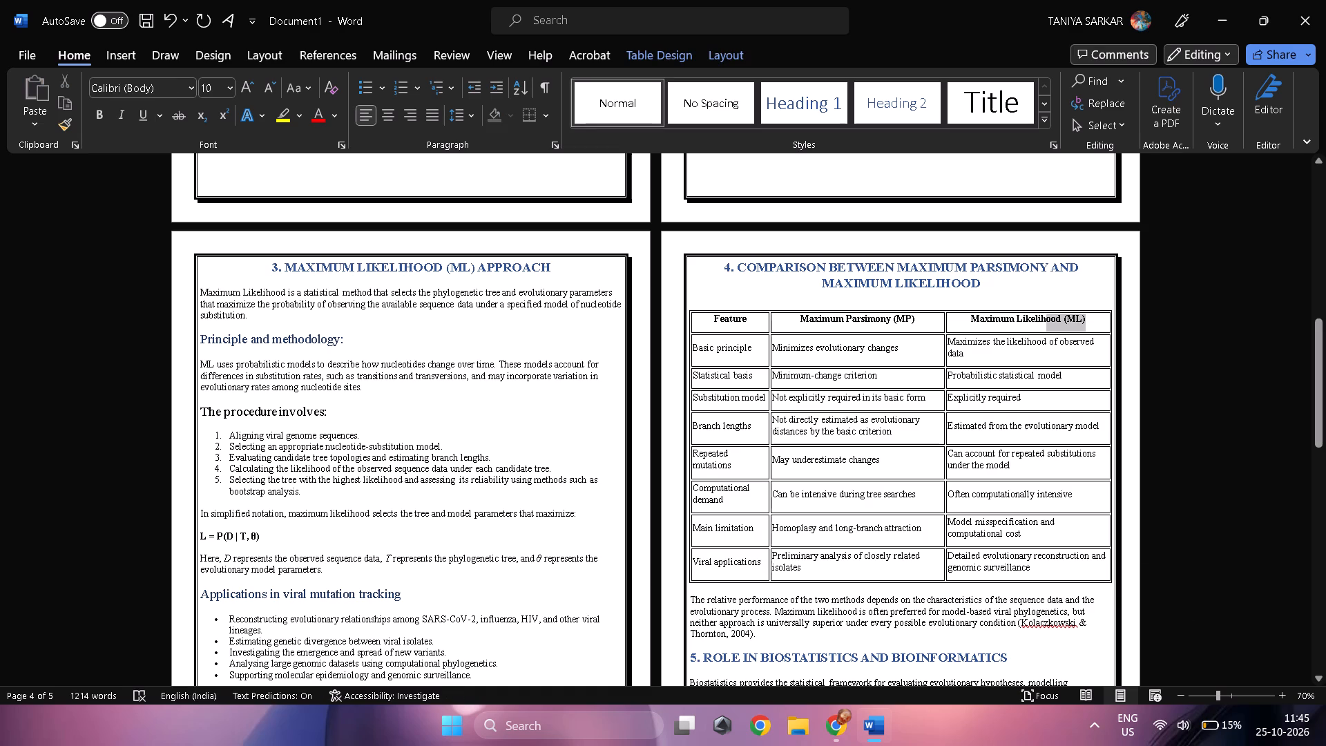
drag(1008, 321, 746, 329)
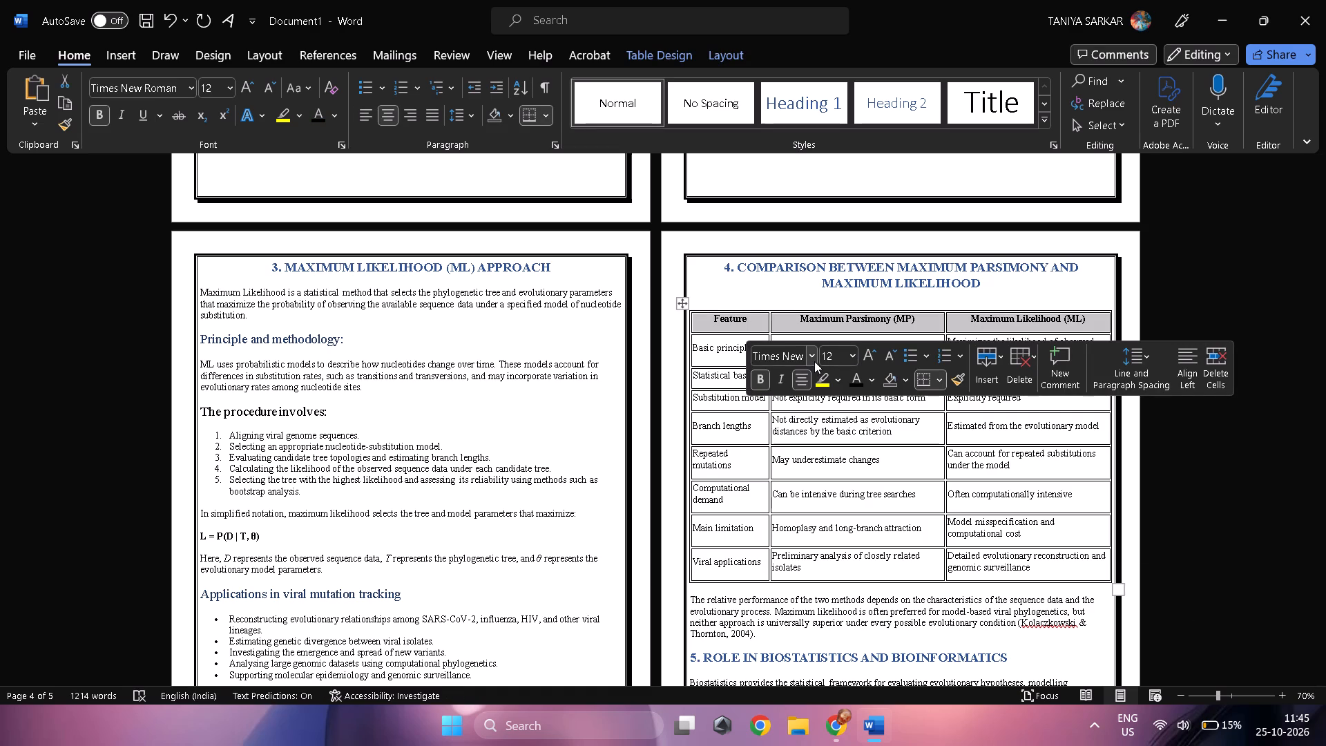
click(296, 85)
click(334, 156)
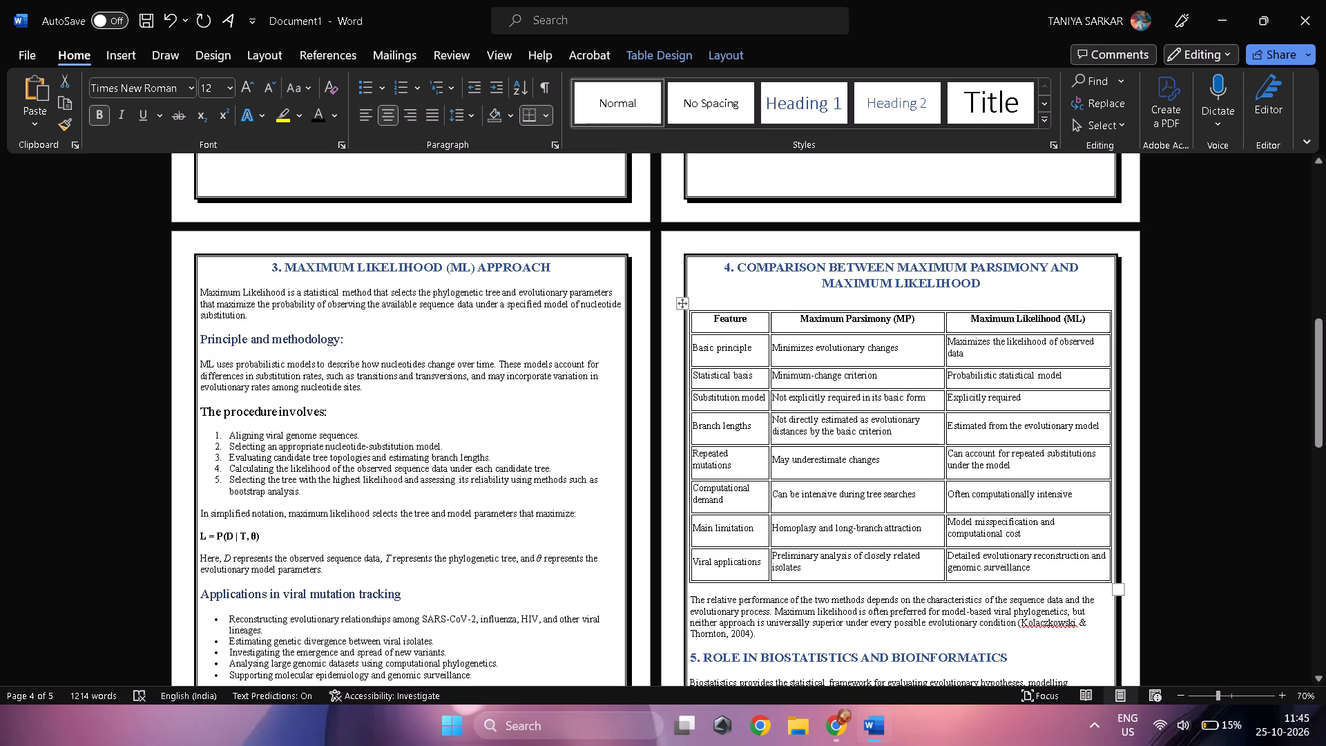
click(1162, 318)
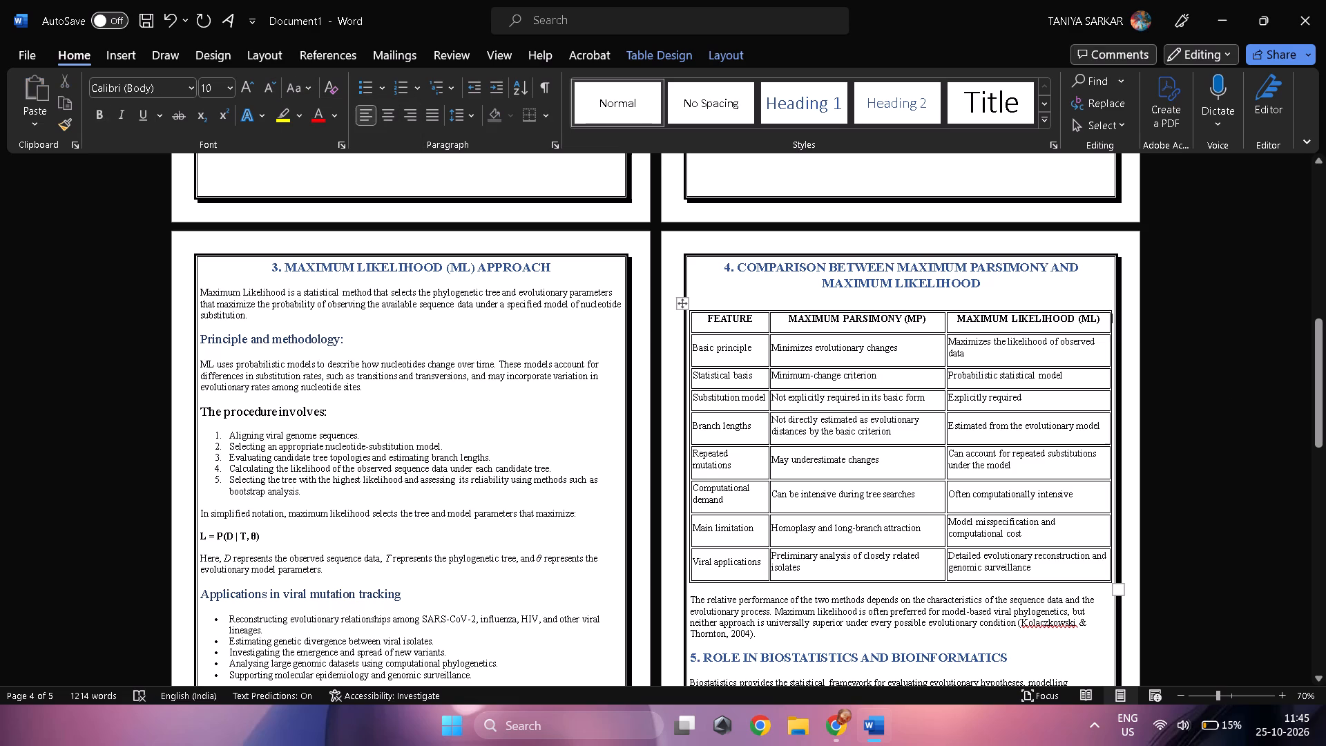
Add an empty line after the last paragraph of section 5 to push the "6. Conclusion" section onto a new page.
drag(1325, 398, 1325, 504)
click(941, 375)
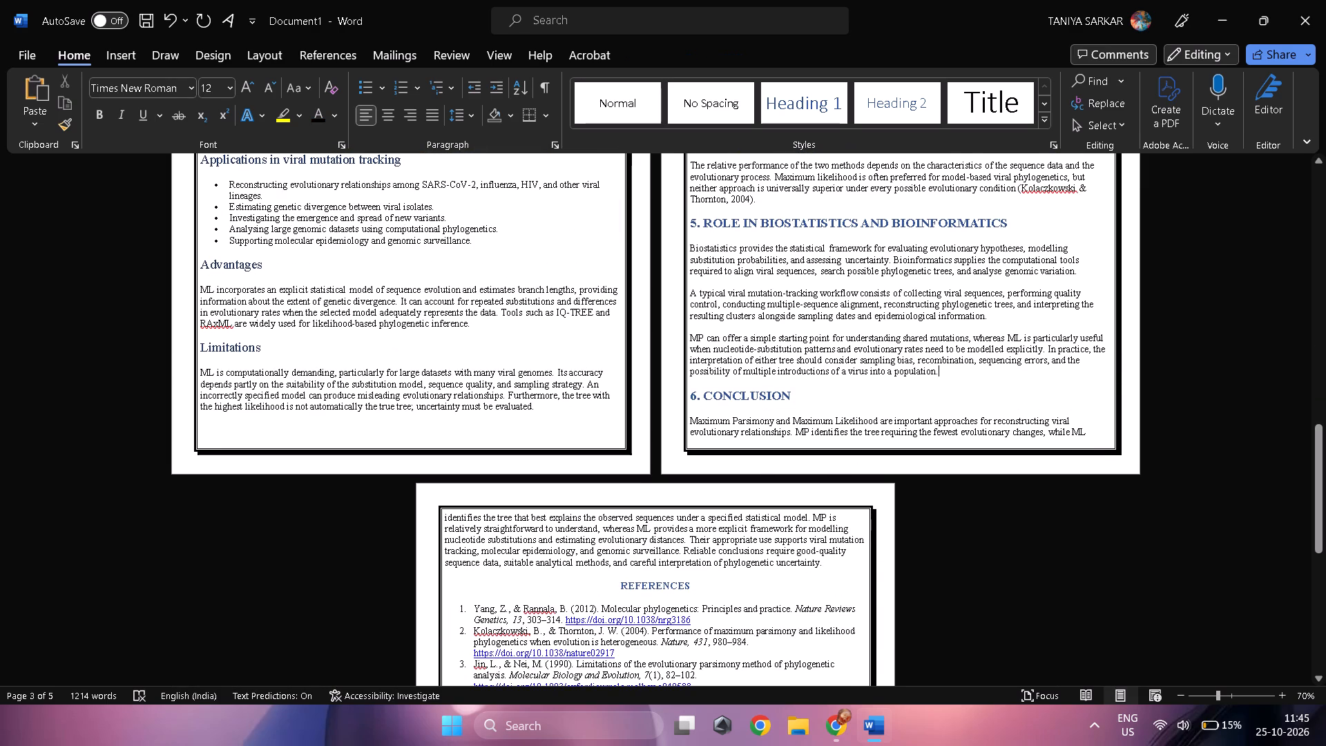
key(Return)
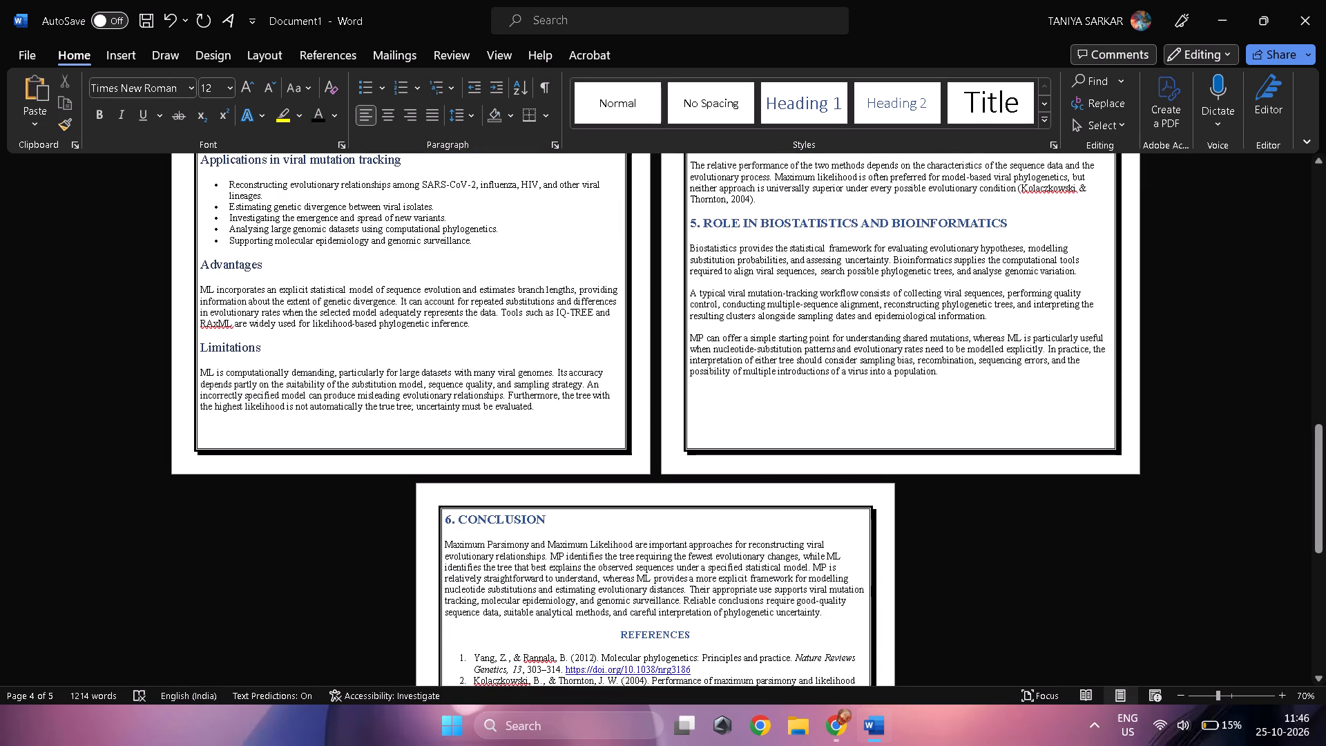
Centre the "6. Conclusion" heading on the last page.
drag(1325, 480, 1325, 515)
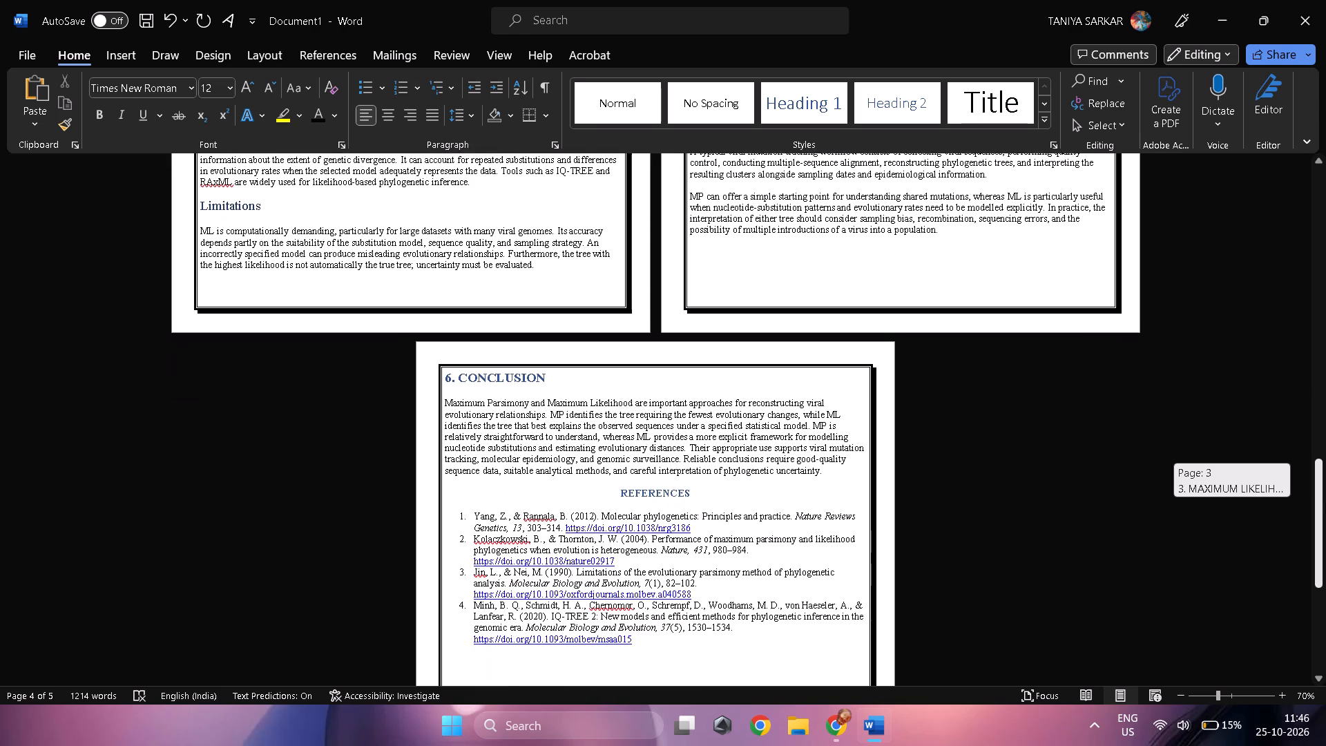
drag(1325, 515, 1325, 562)
drag(554, 190, 498, 186)
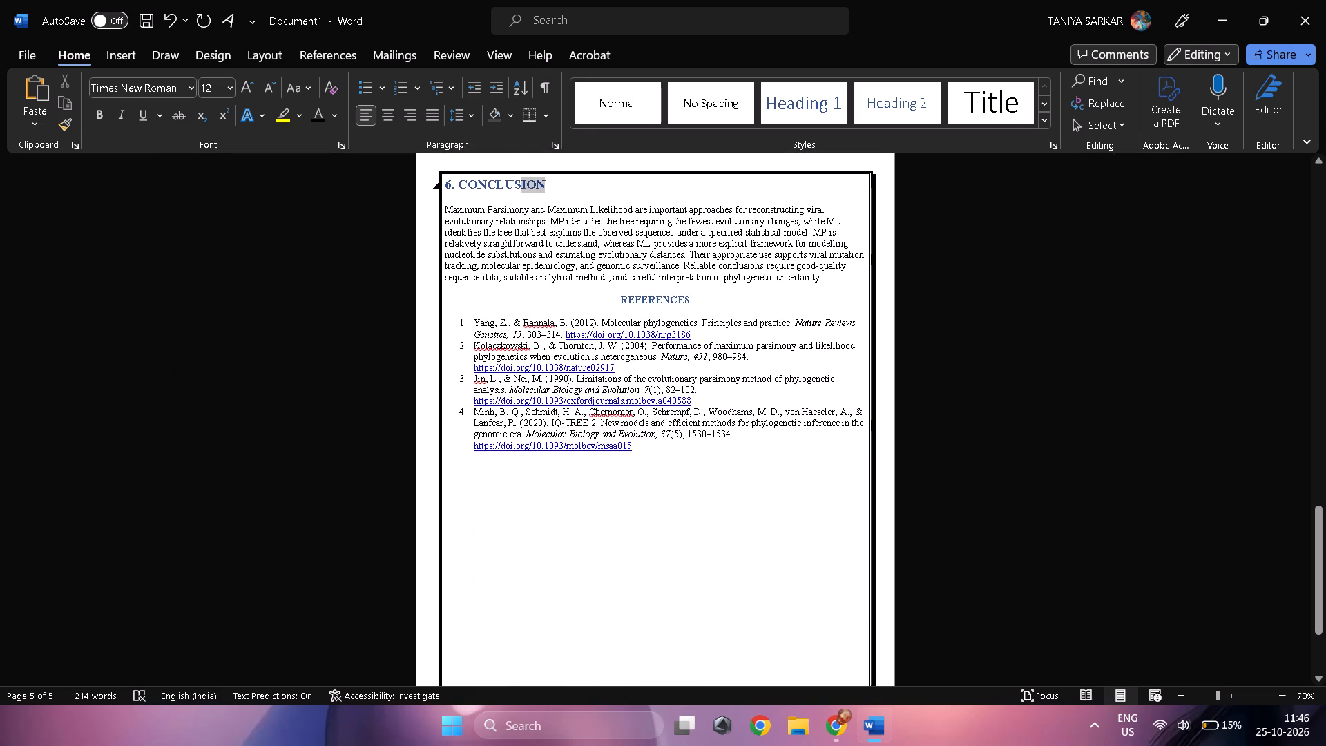
drag(498, 186, 436, 186)
click(394, 120)
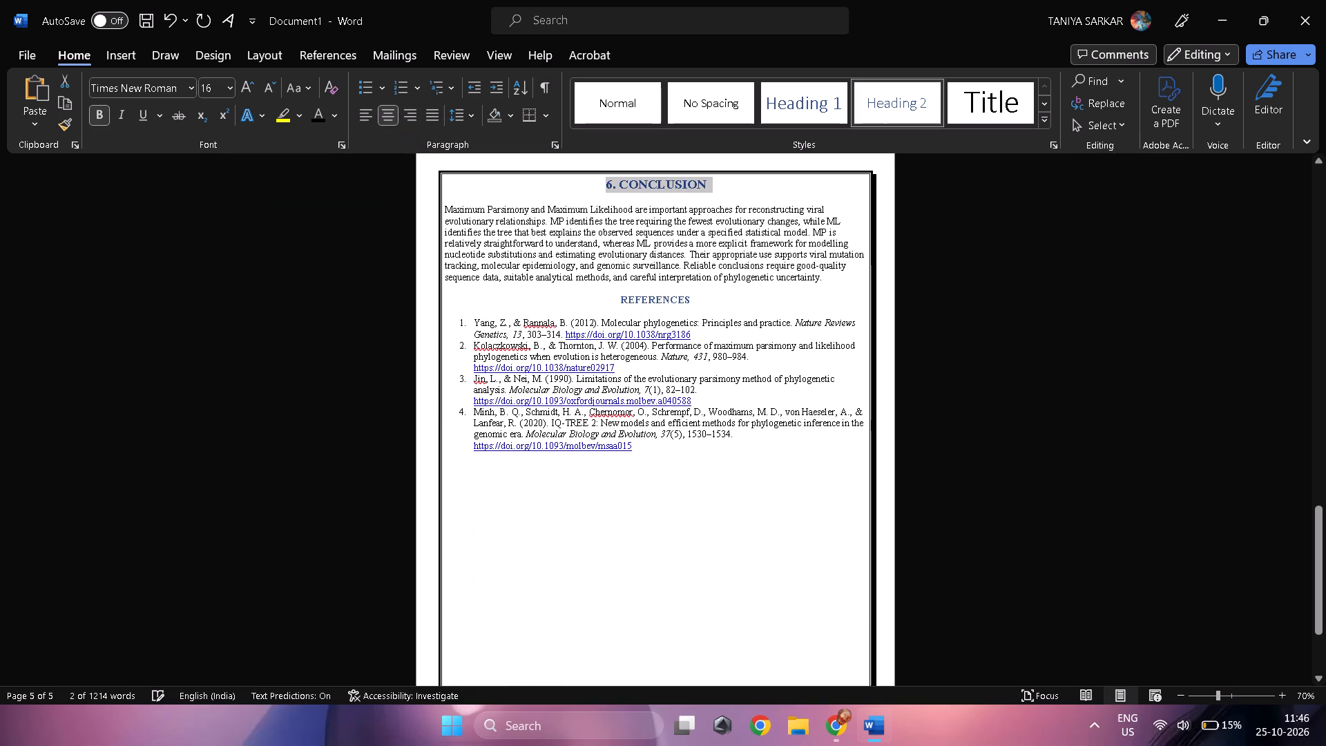
Set the "References" heading to font size 16.
drag(702, 298, 586, 301)
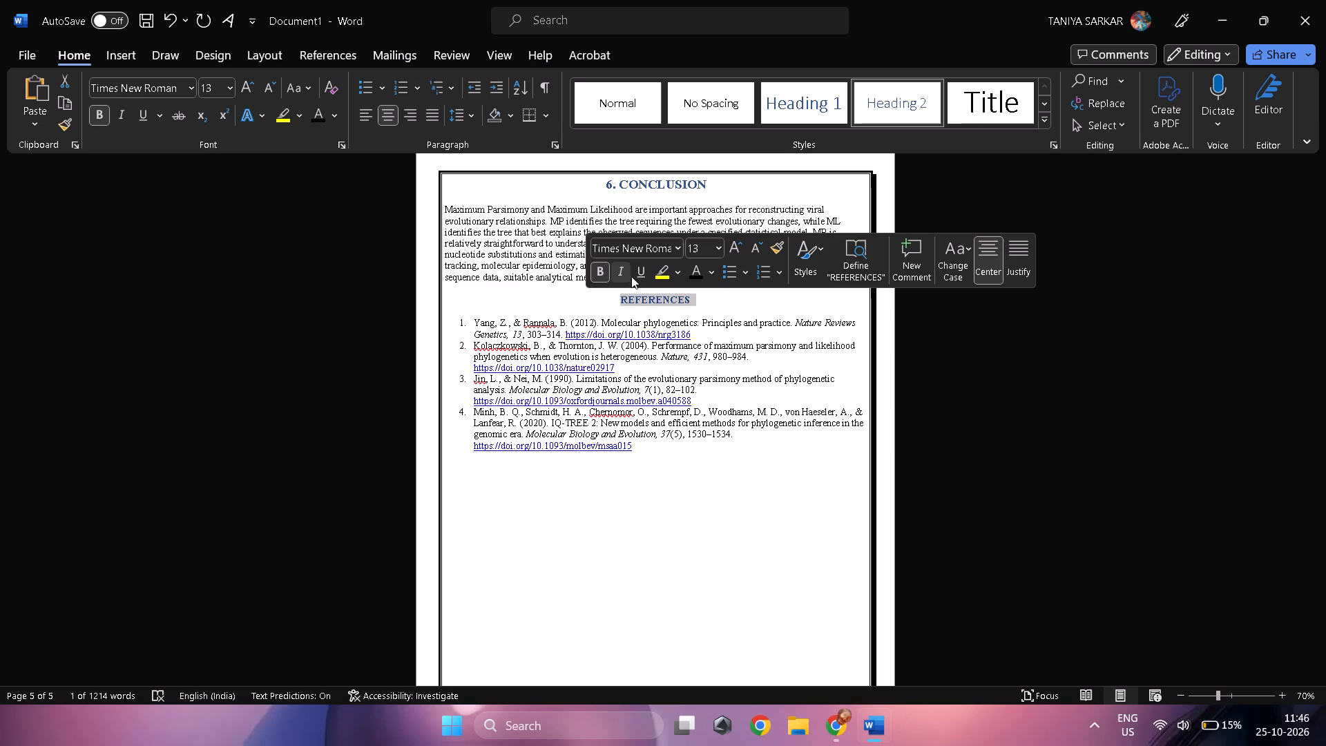
click(722, 250)
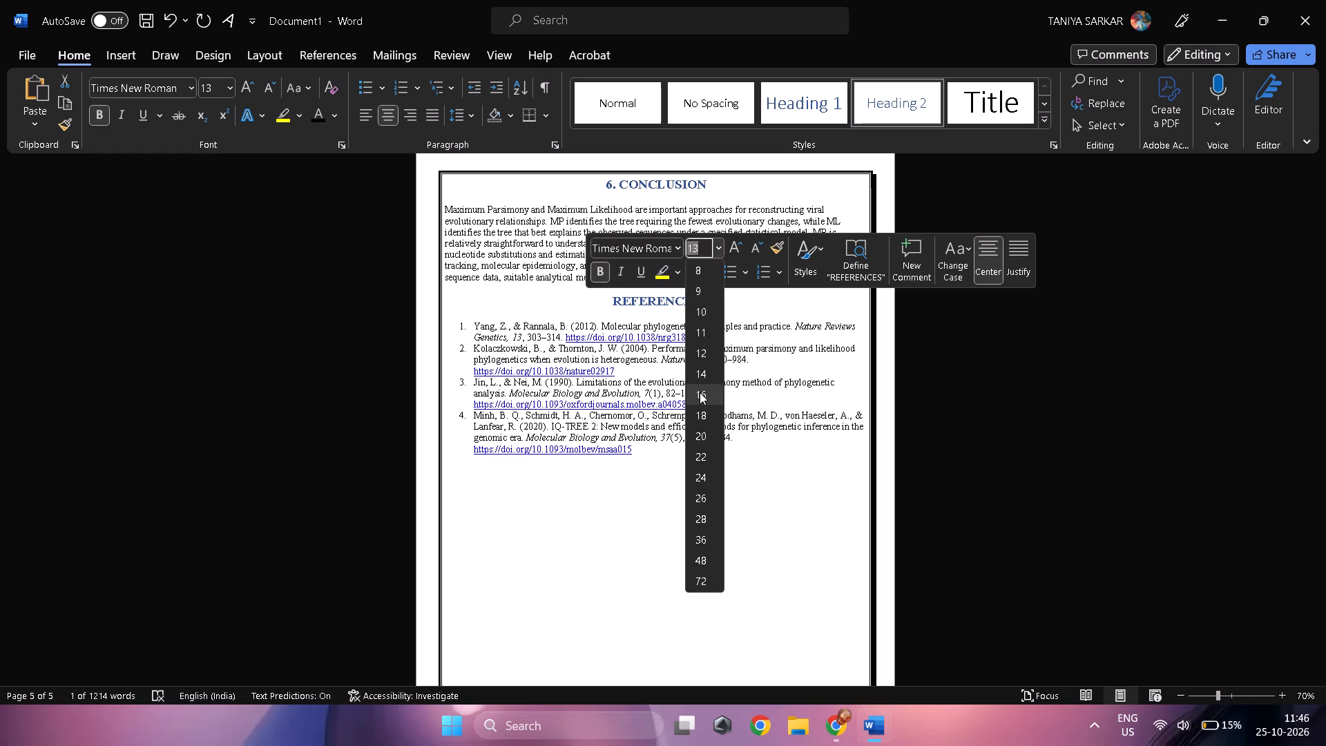
click(700, 392)
click(1077, 423)
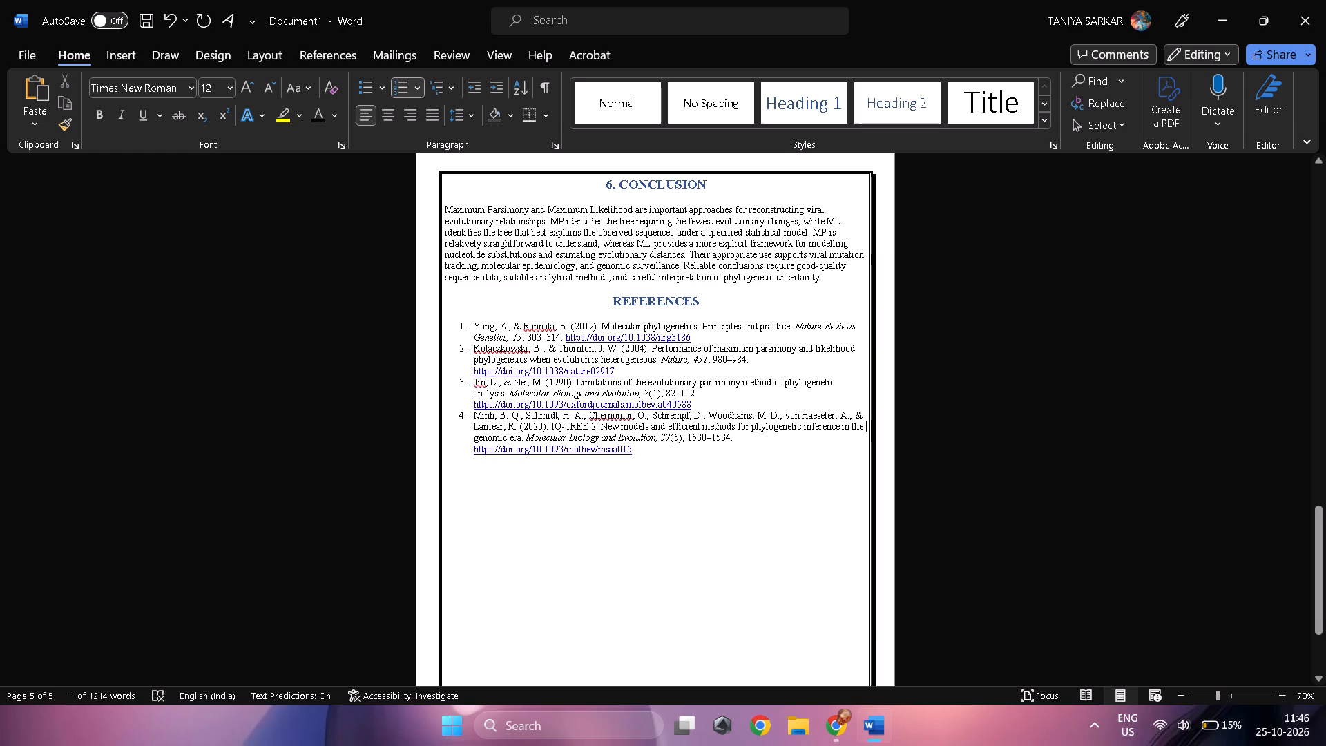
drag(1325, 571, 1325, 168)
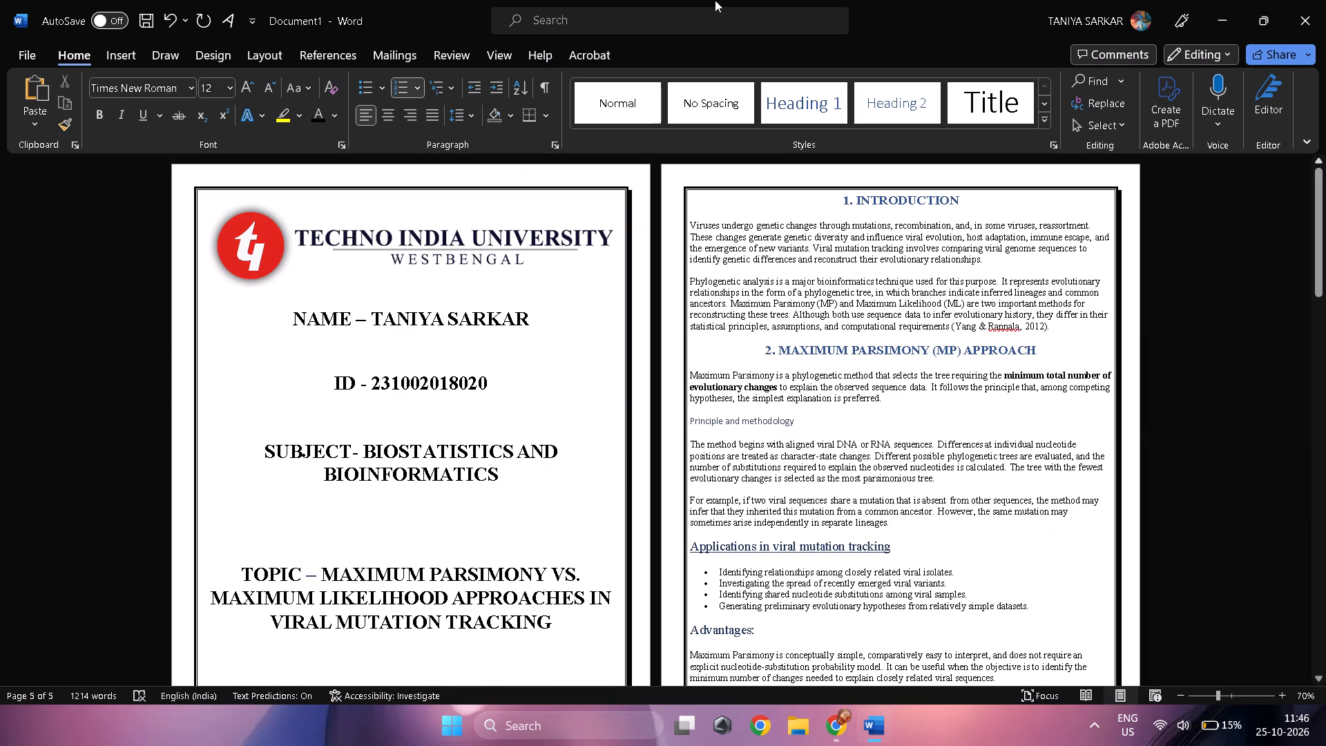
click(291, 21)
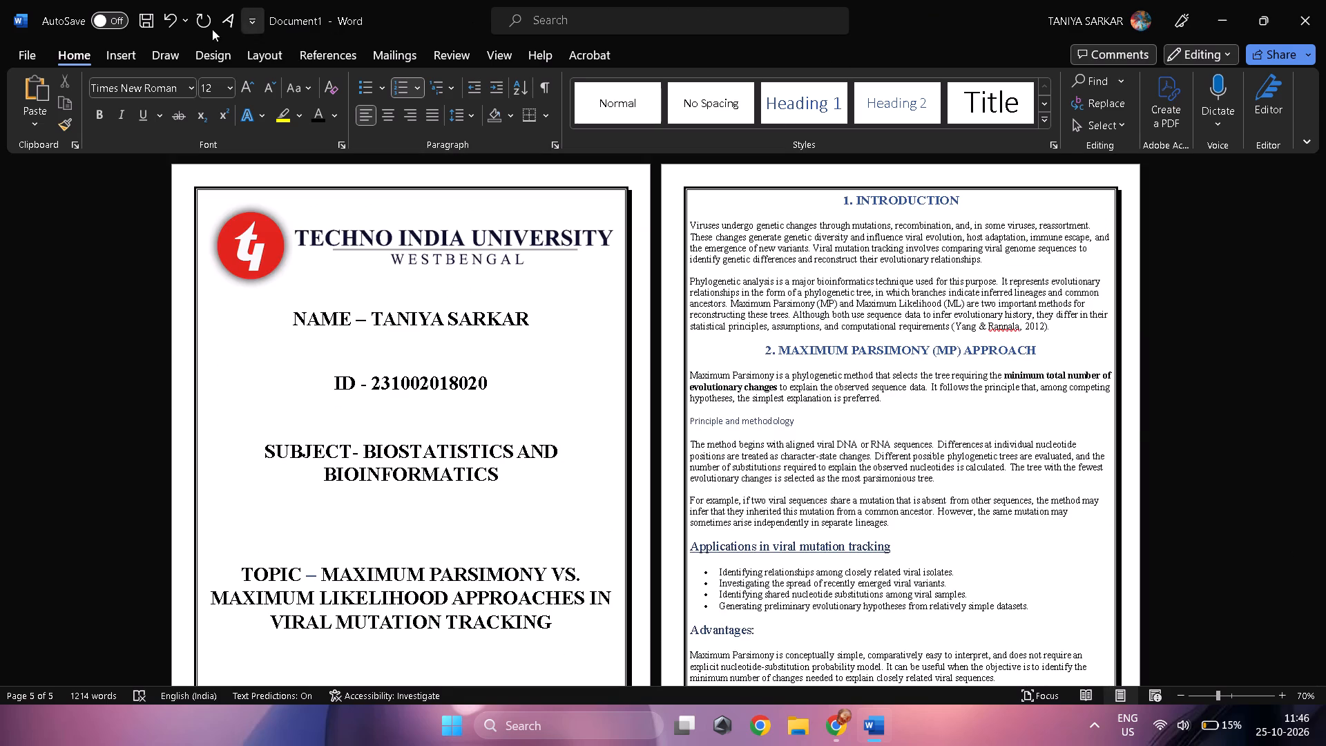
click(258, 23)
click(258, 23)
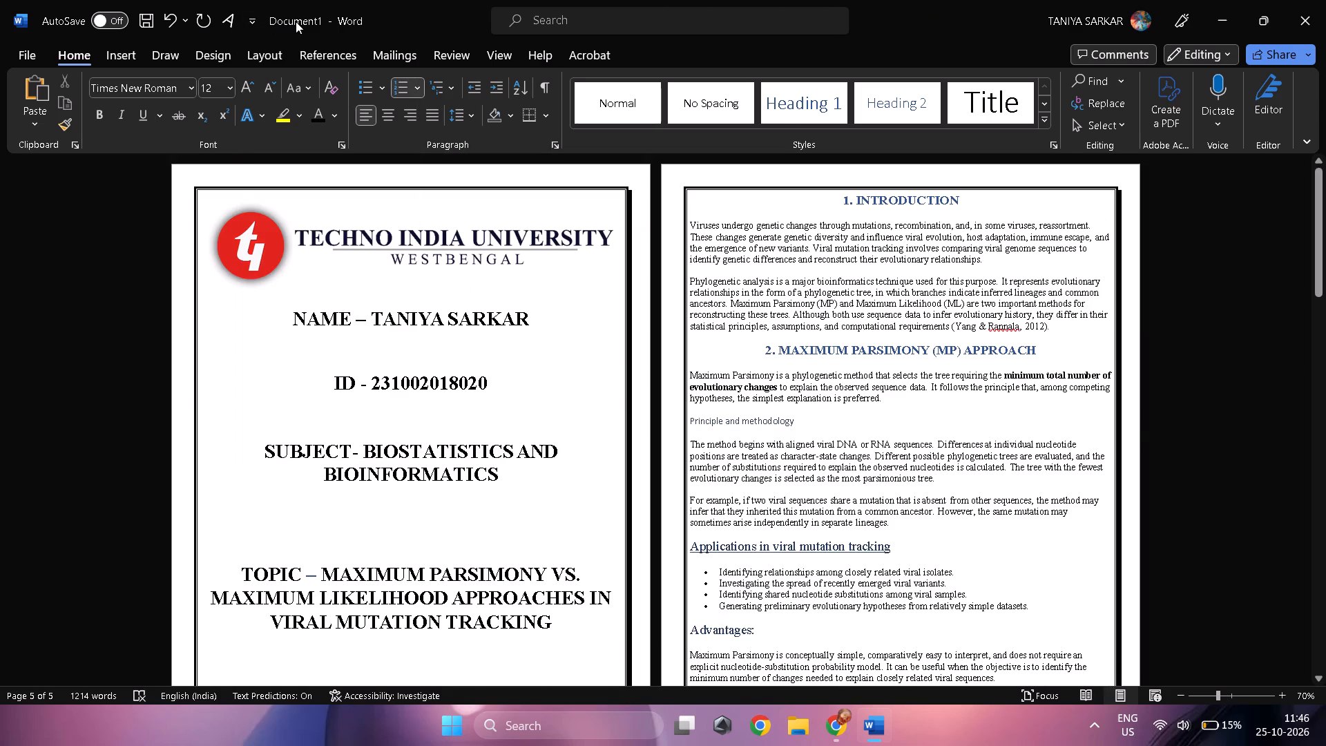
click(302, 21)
Save the assignment document as BIOINFORMATIC in the OneDrive Documents folder and close it.
click(141, 21)
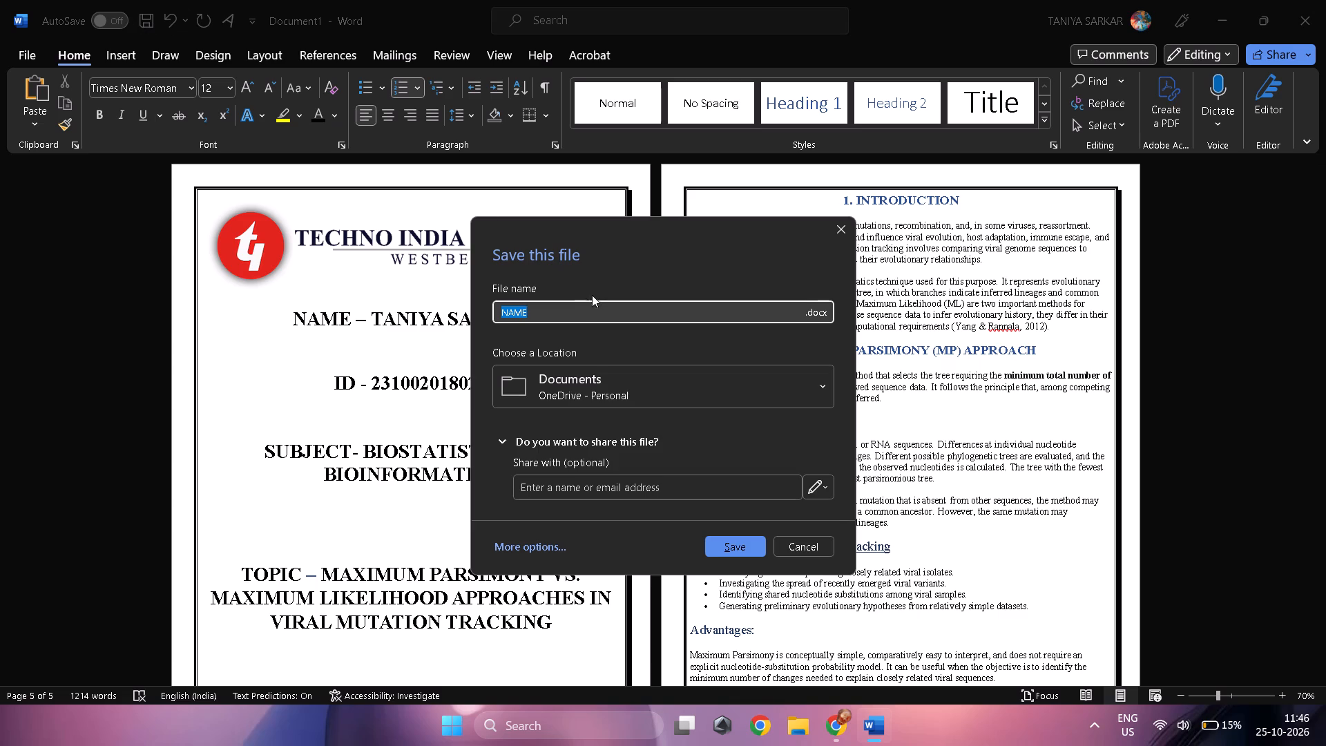
click(582, 310)
key(BackSpace)
key(BackSpace)
key(BackSpace)
key(BackSpace)
key(BackSpace)
key(BackSpace)
key(BackSpace)
key(BackSpace)
key(BackSpace)
key(BackSpace)
text(bio)
key(BackSpace)
key(BackSpace)
key(BackSpace)
text(BIOINFORMATIC)
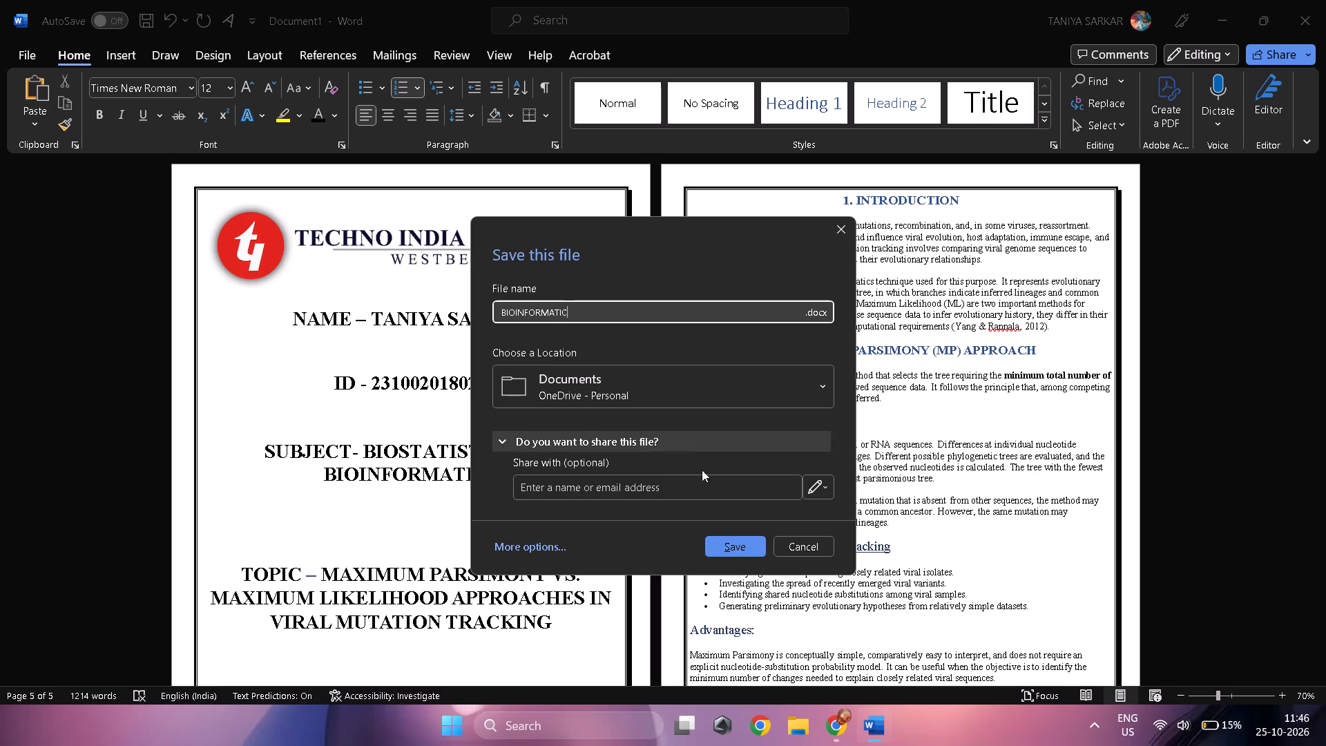
click(722, 544)
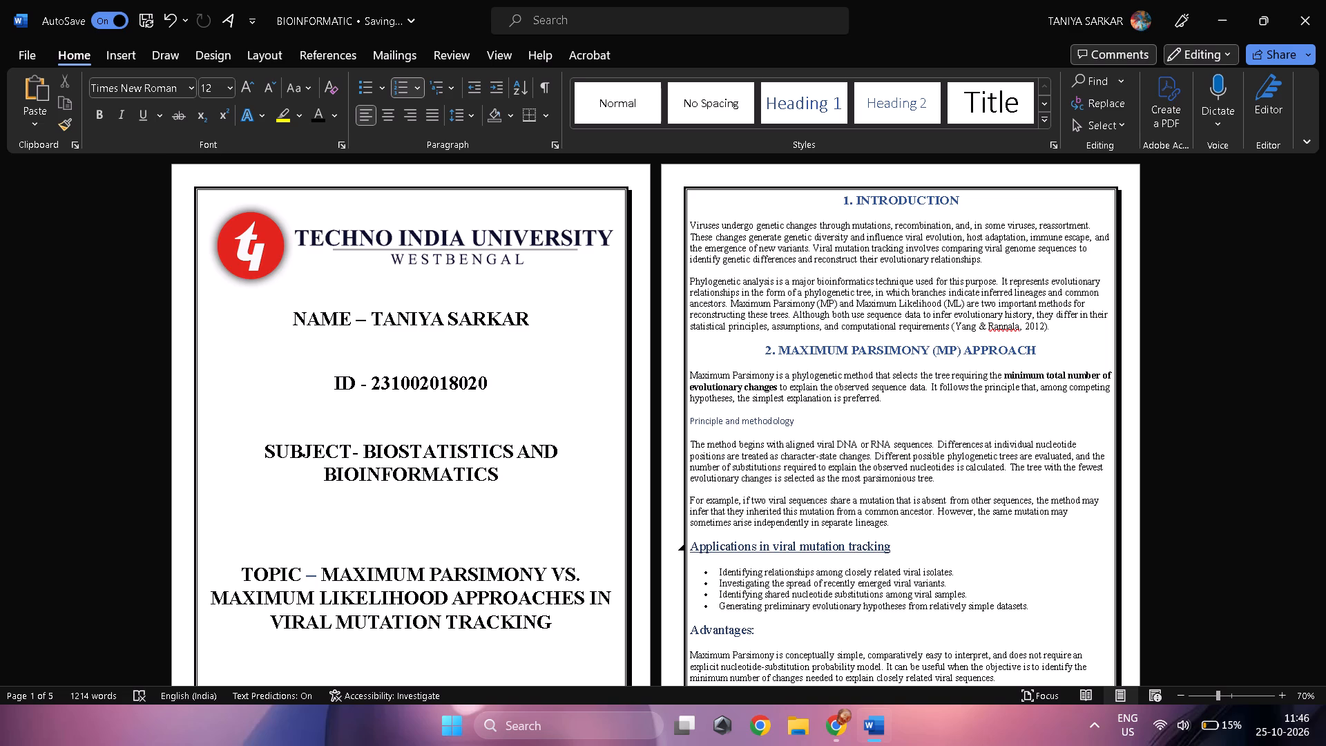
click(1304, 18)
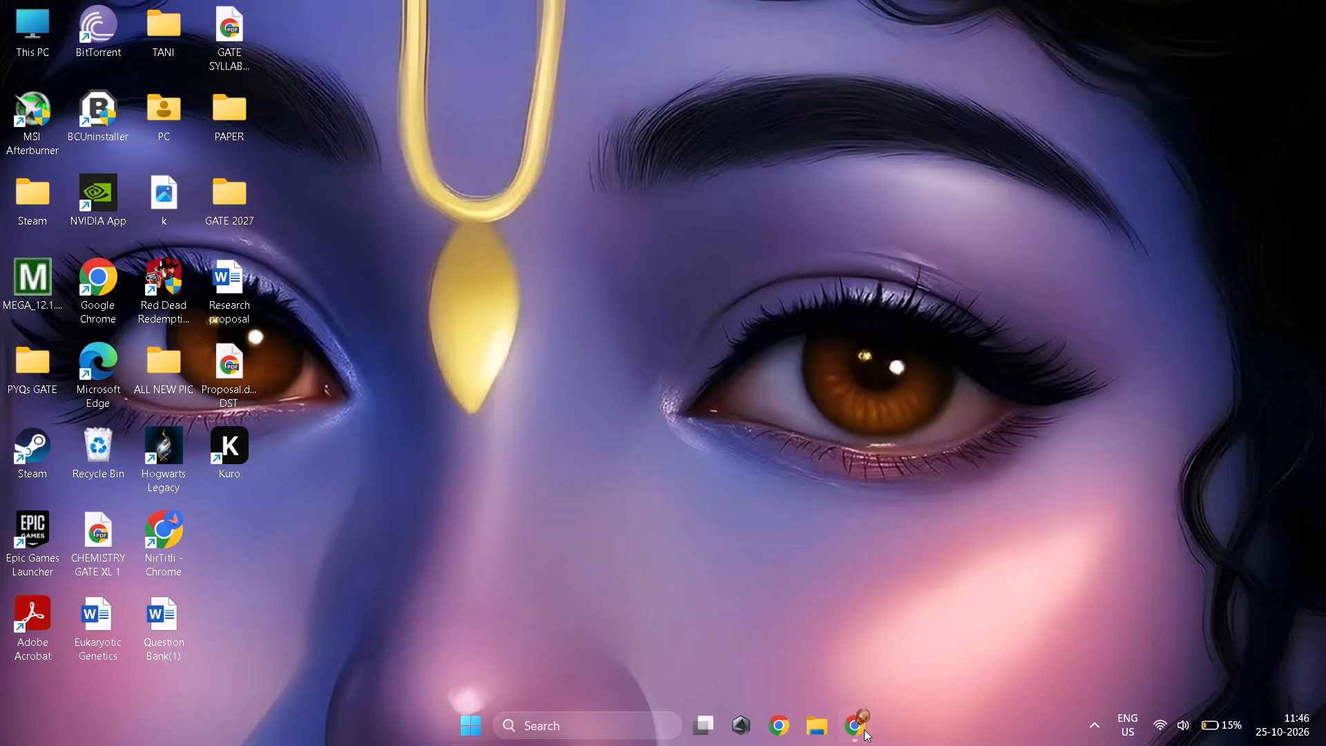
Switch to Chrome, replace the old assignment tab with a new one, search for WORD TO PDF and open iLovePDF's converter.
click(863, 730)
click(606, 20)
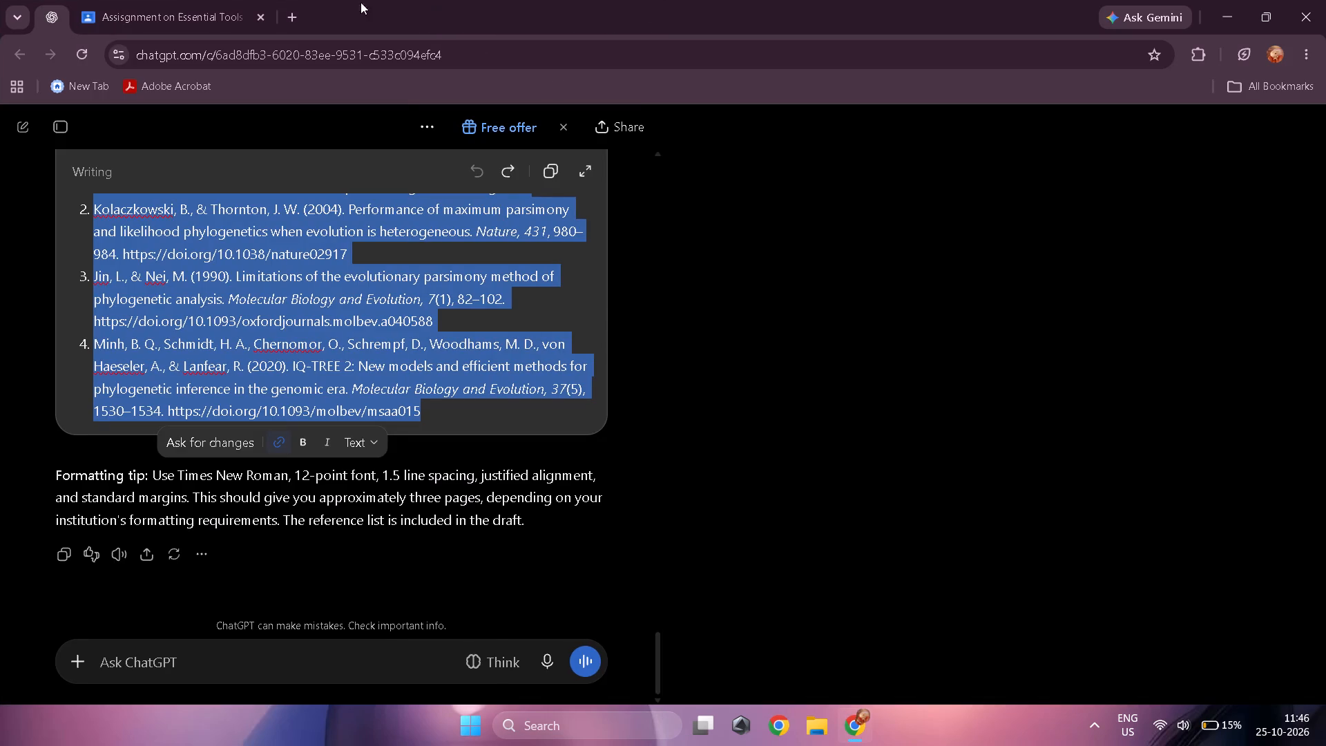
click(291, 13)
click(262, 14)
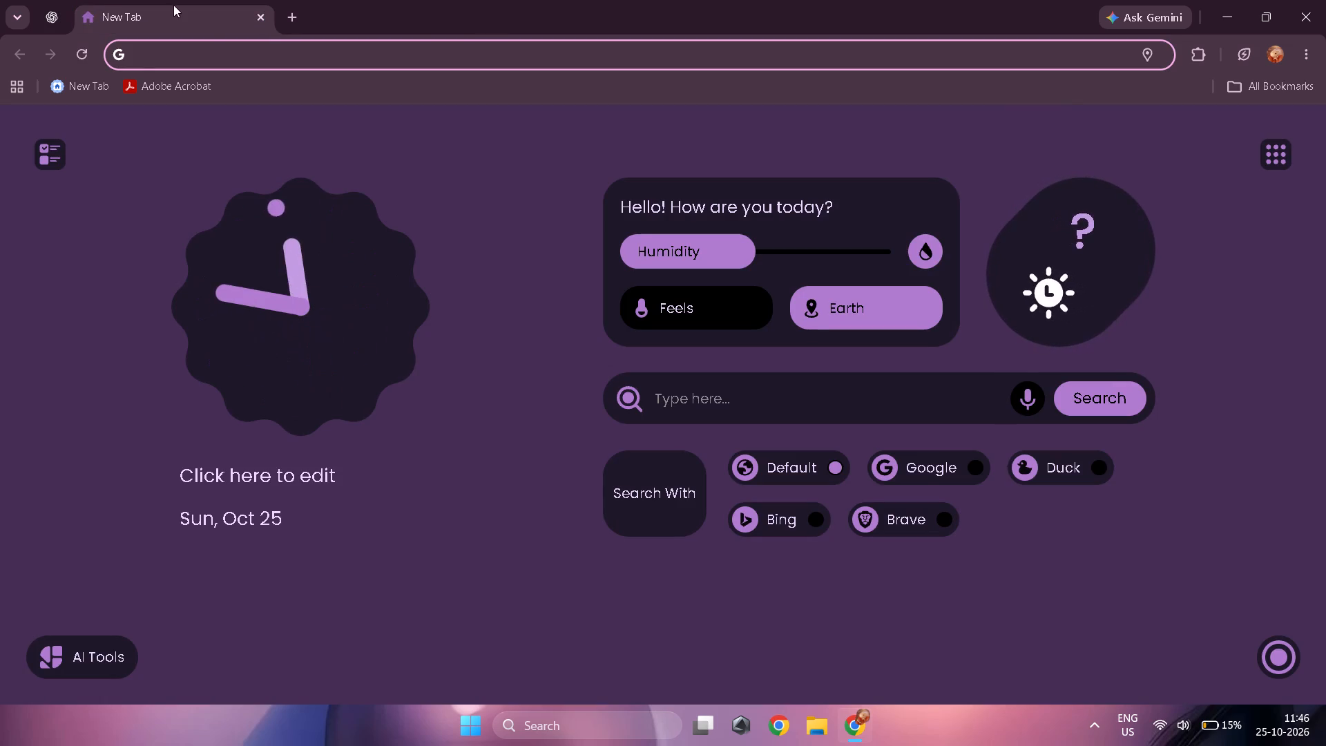
click(185, 57)
text(PDF TO)
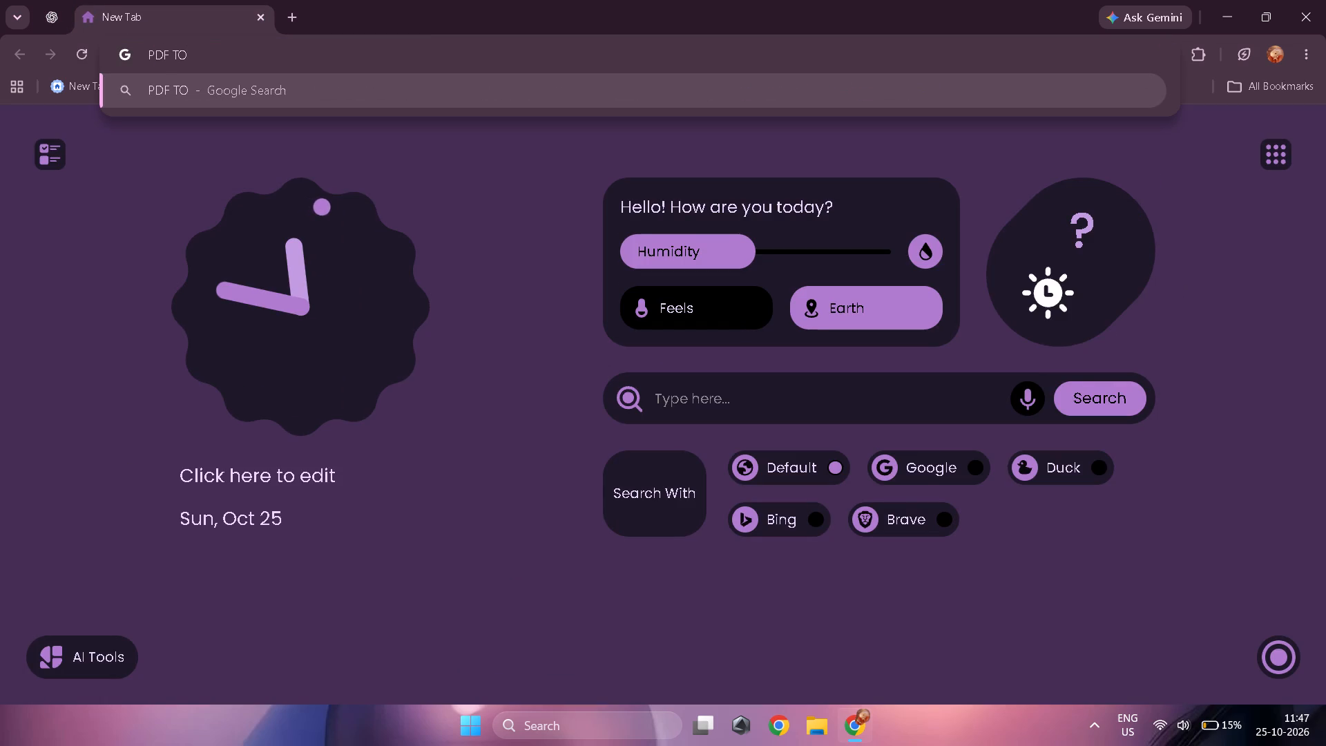
key(BackSpace)
key(BackSpace)
key(BackSpace)
key(BackSpace)
key(BackSpace)
key(BackSpace)
key(BackSpace)
key(BackSpace)
key(BackSpace)
key(BackSpace)
key(BackSpace)
text(WORD TO PDF)
key(Return)
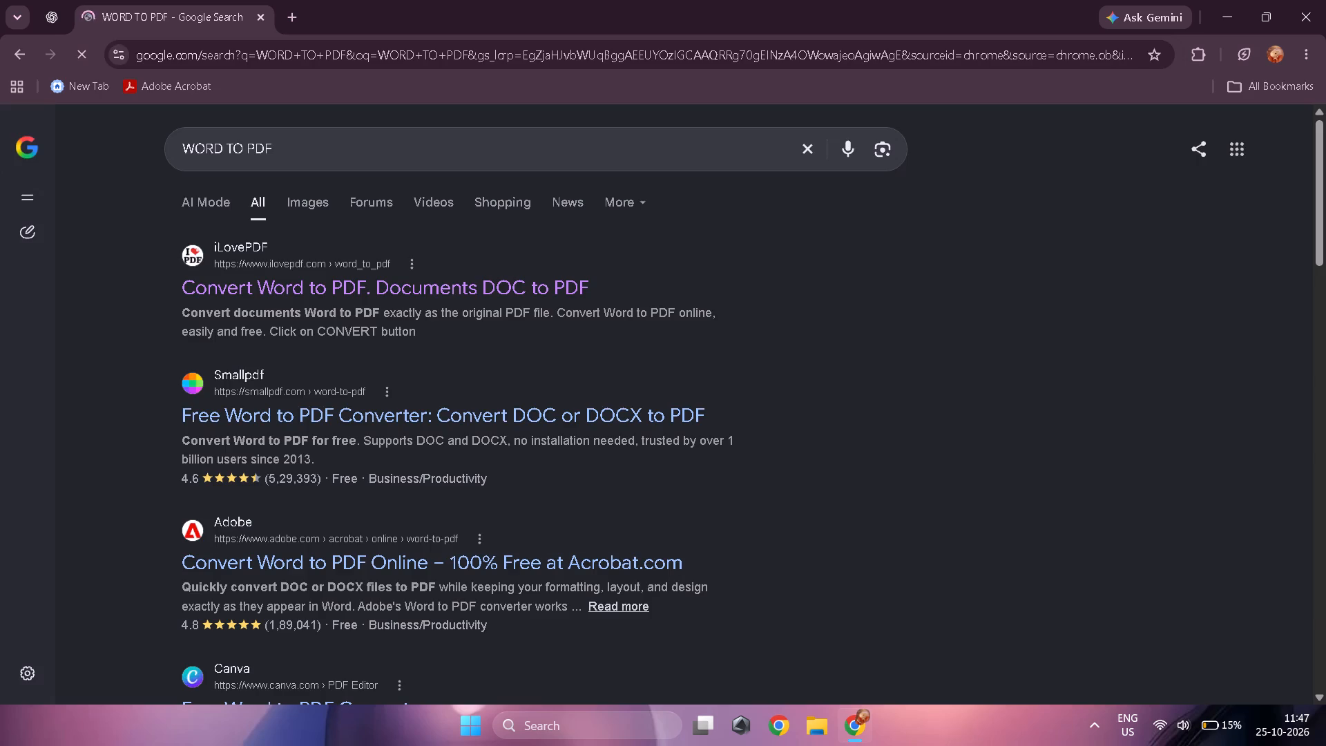
click(426, 283)
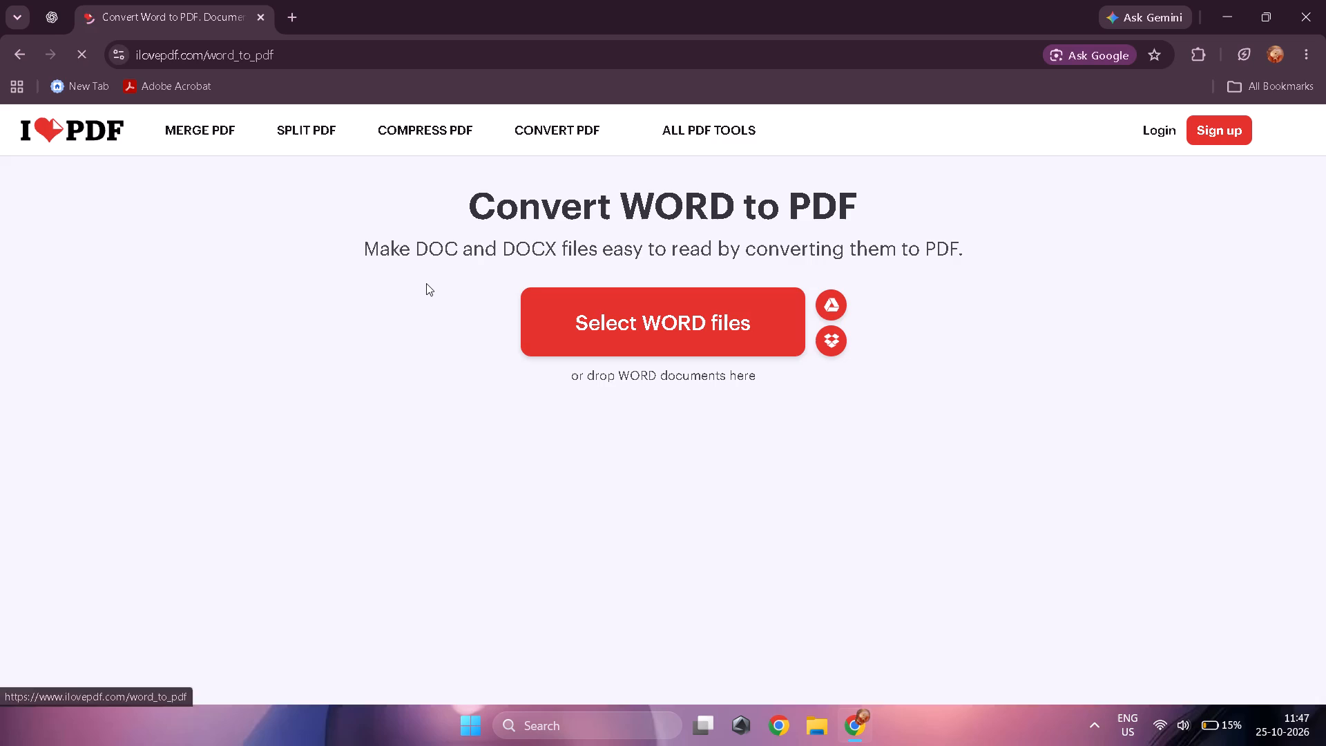
click(617, 319)
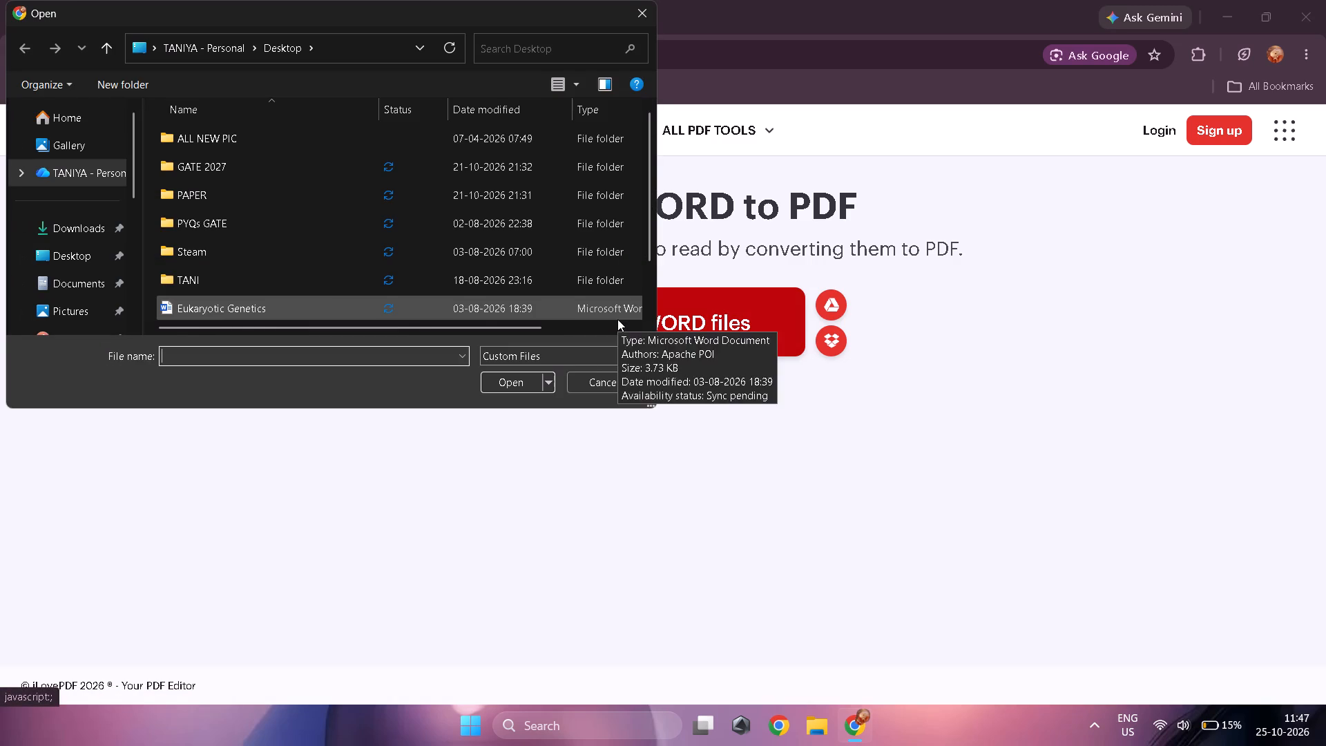
drag(649, 245, 659, 316)
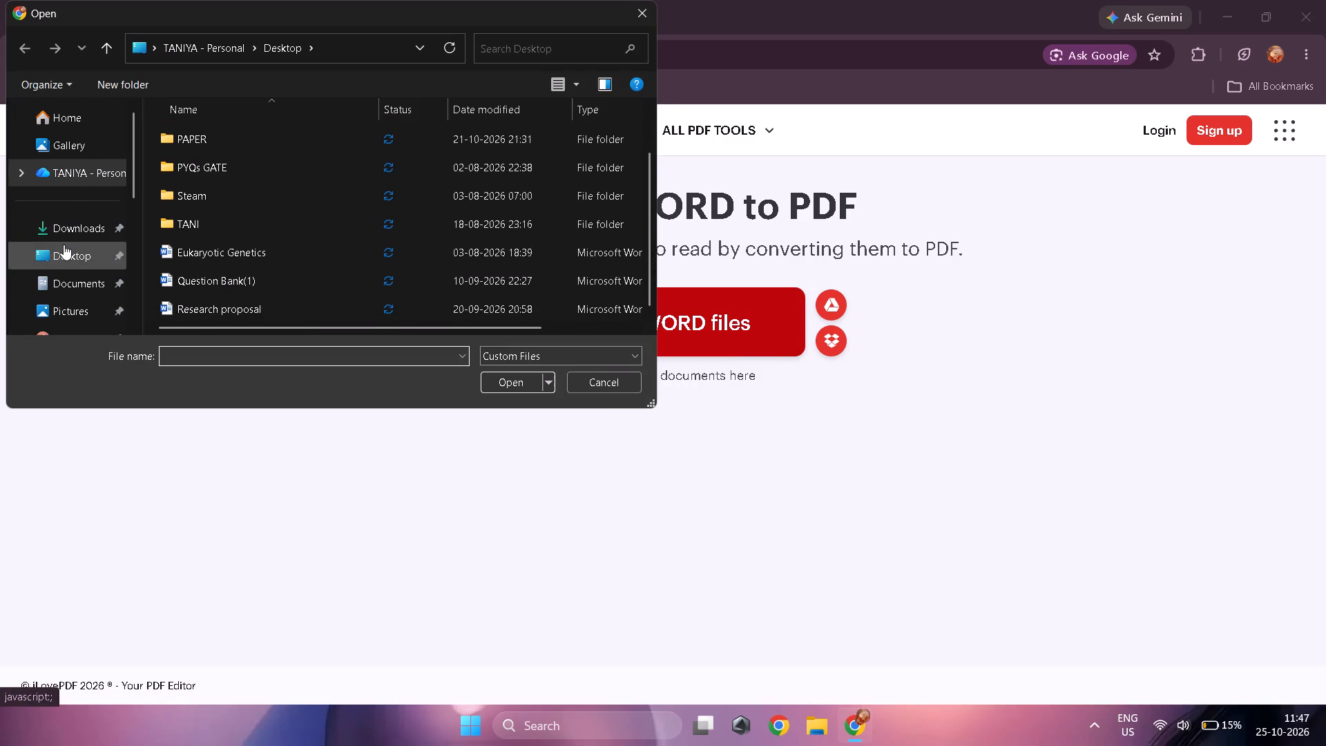
click(61, 277)
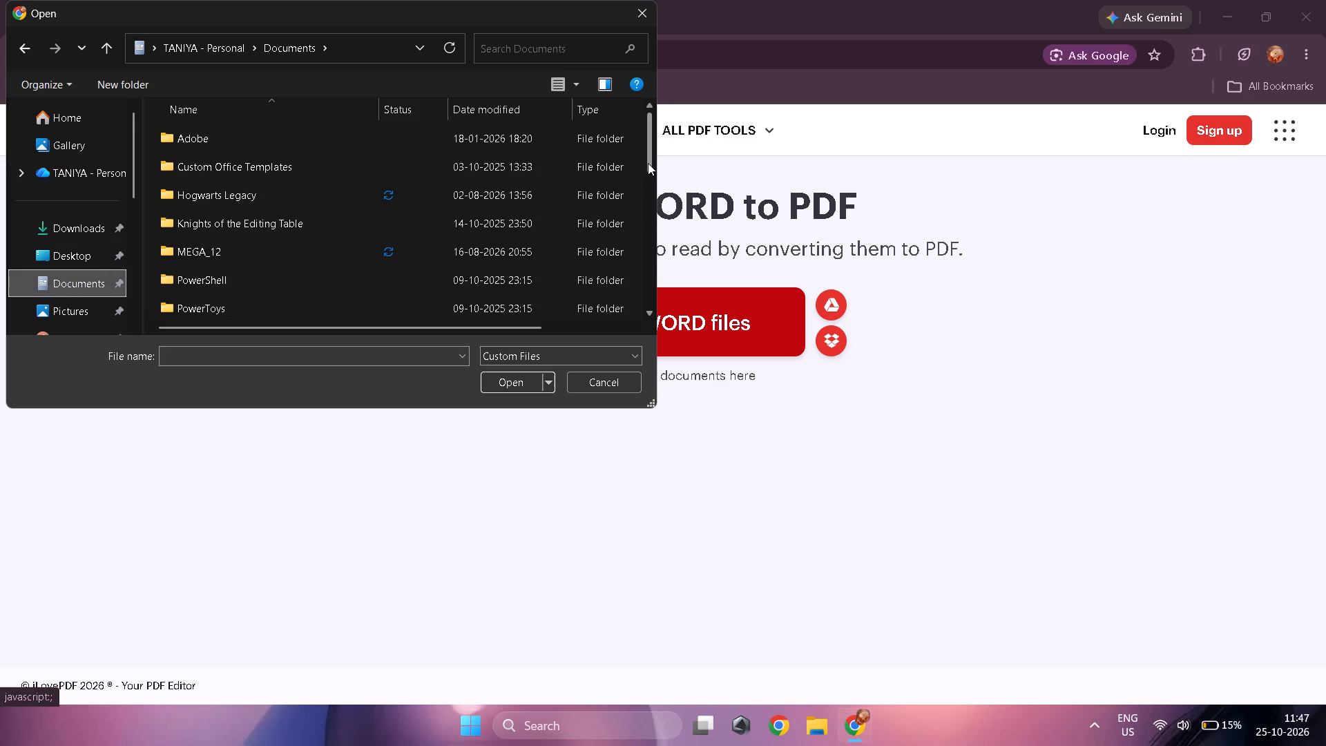
drag(647, 160, 646, 233)
click(465, 207)
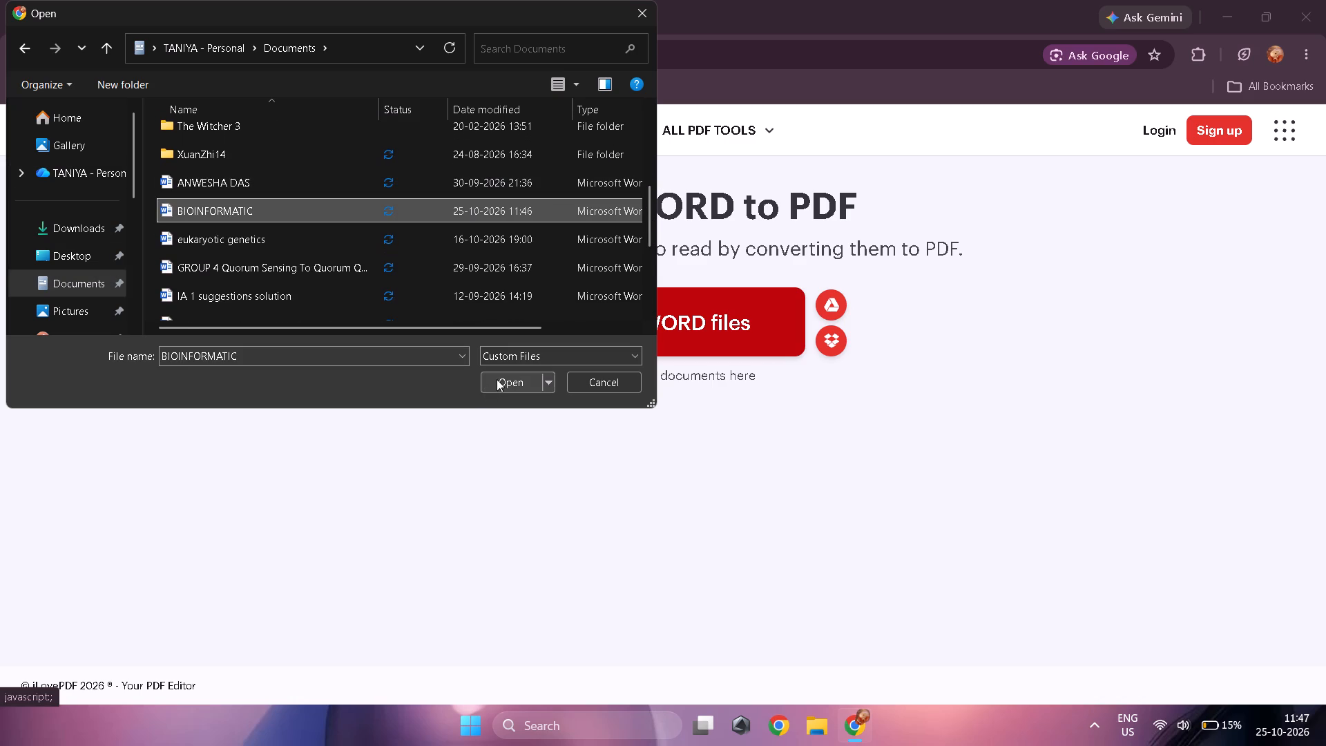
click(497, 379)
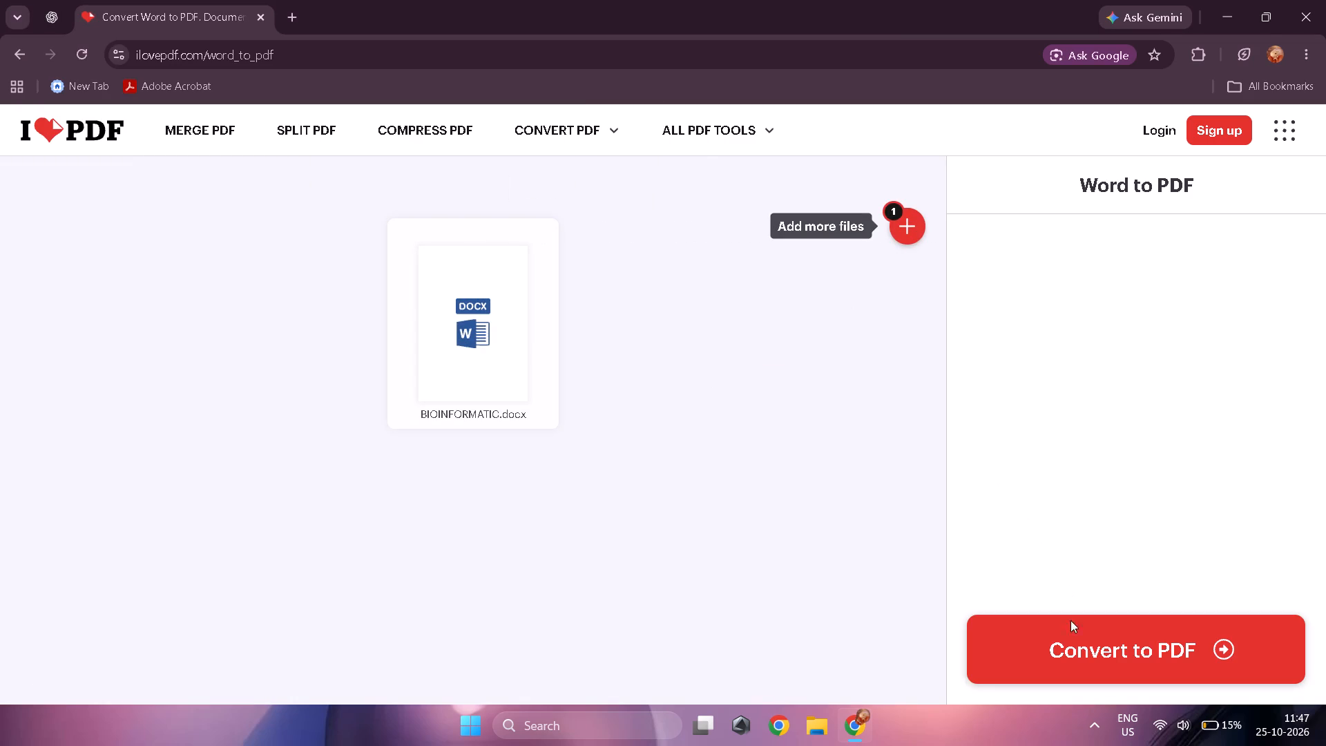
click(1071, 635)
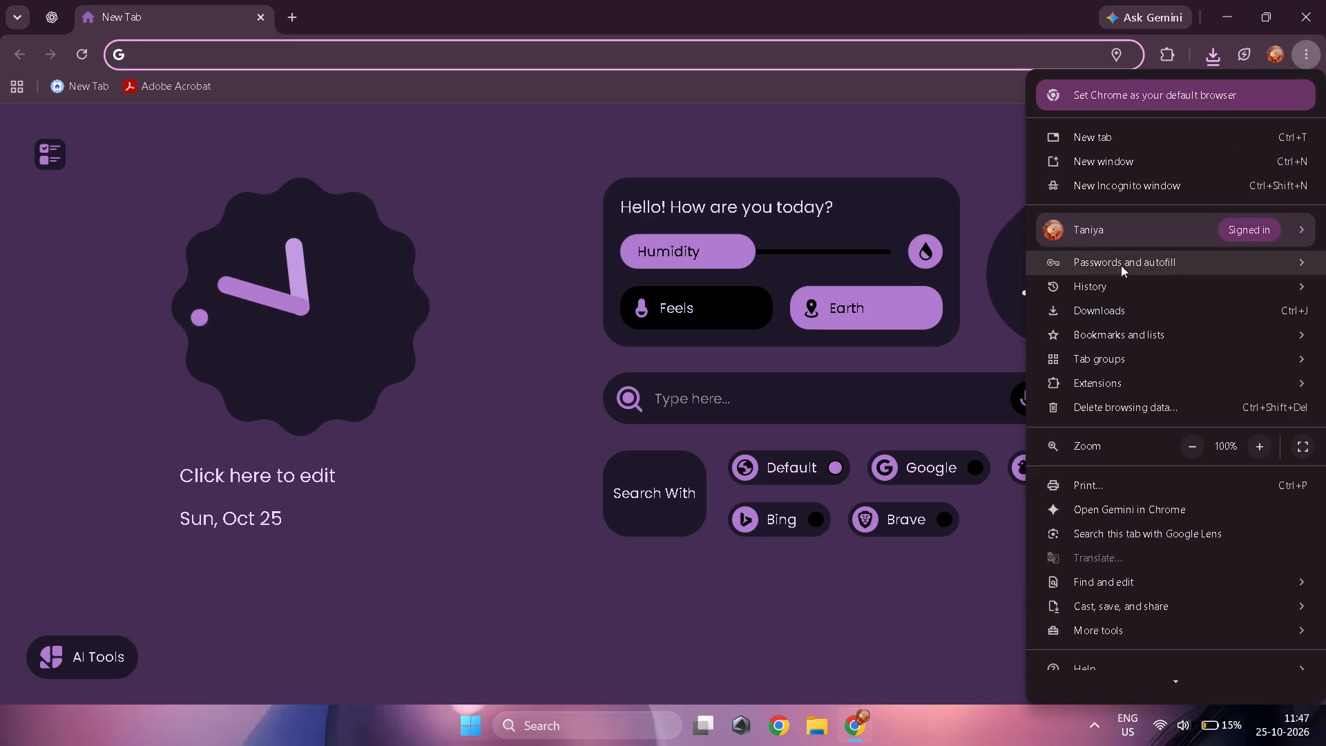
click(999, 336)
click(1267, 157)
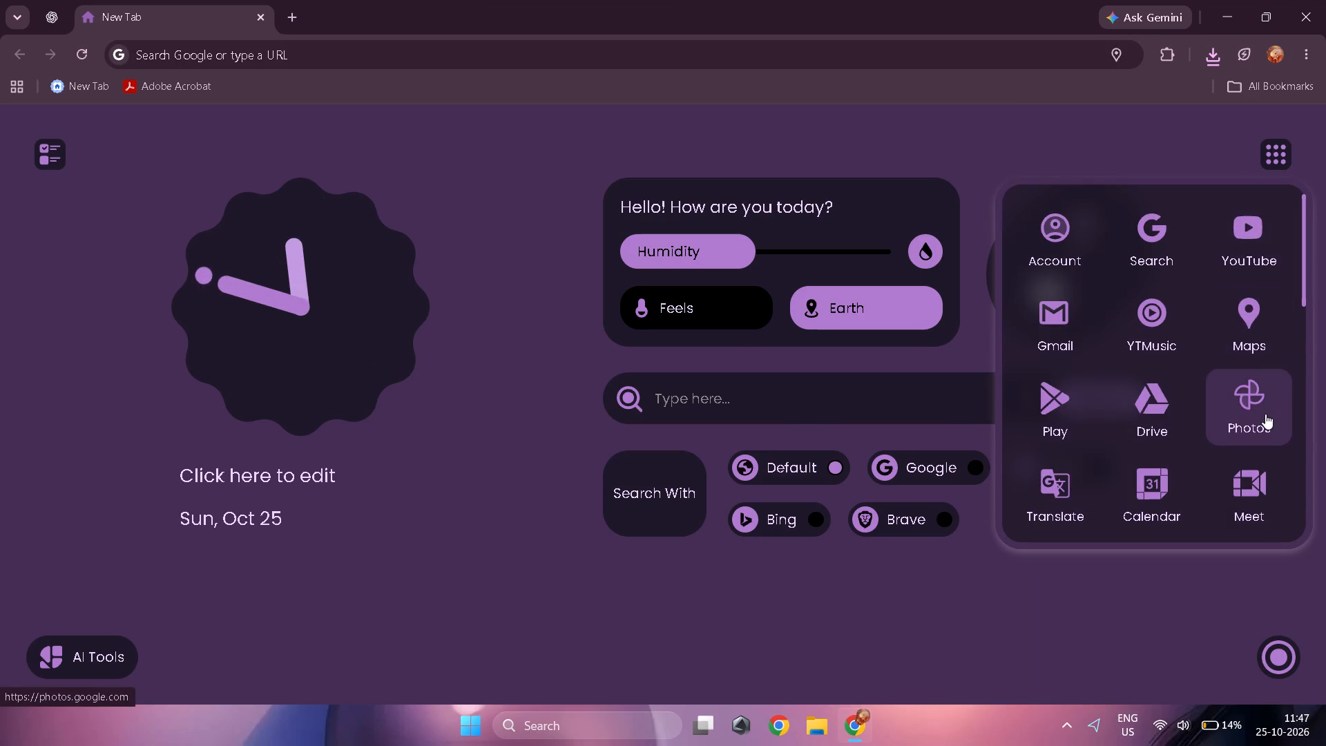
click(1297, 376)
click(1300, 370)
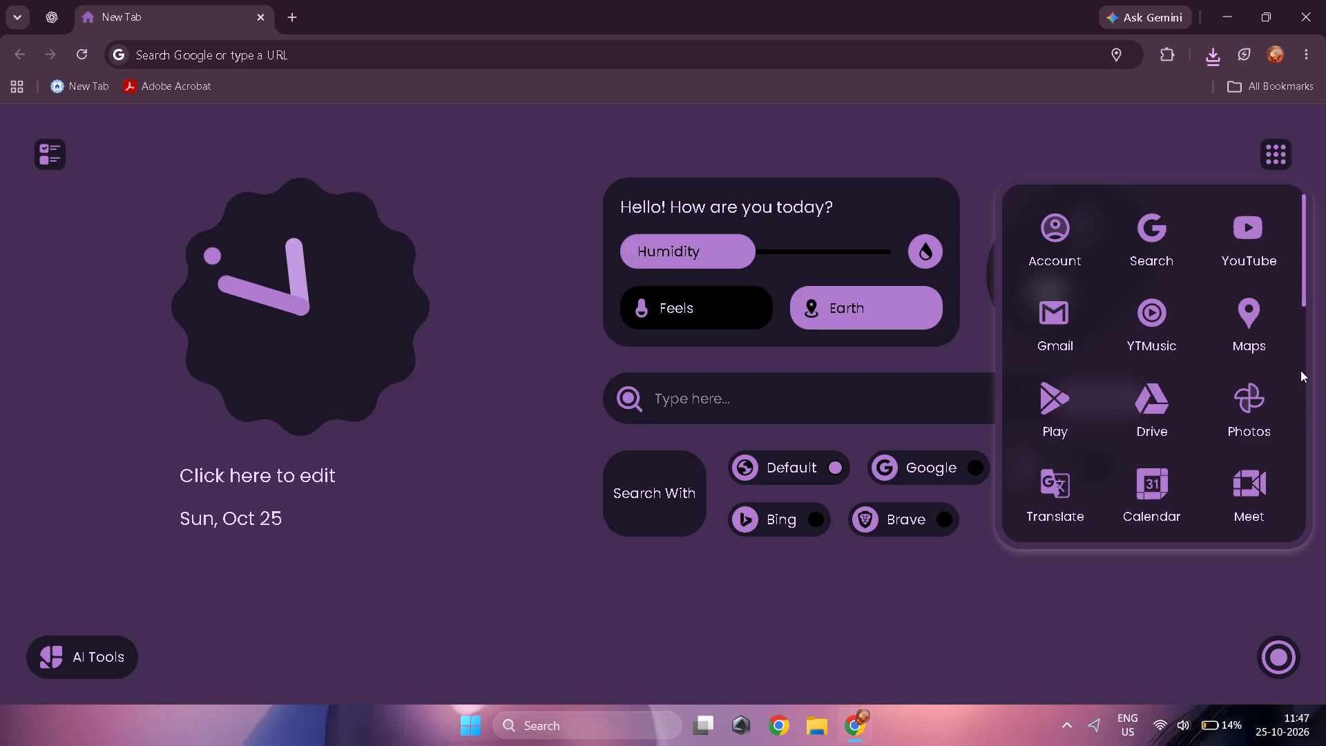
drag(1303, 291, 1307, 346)
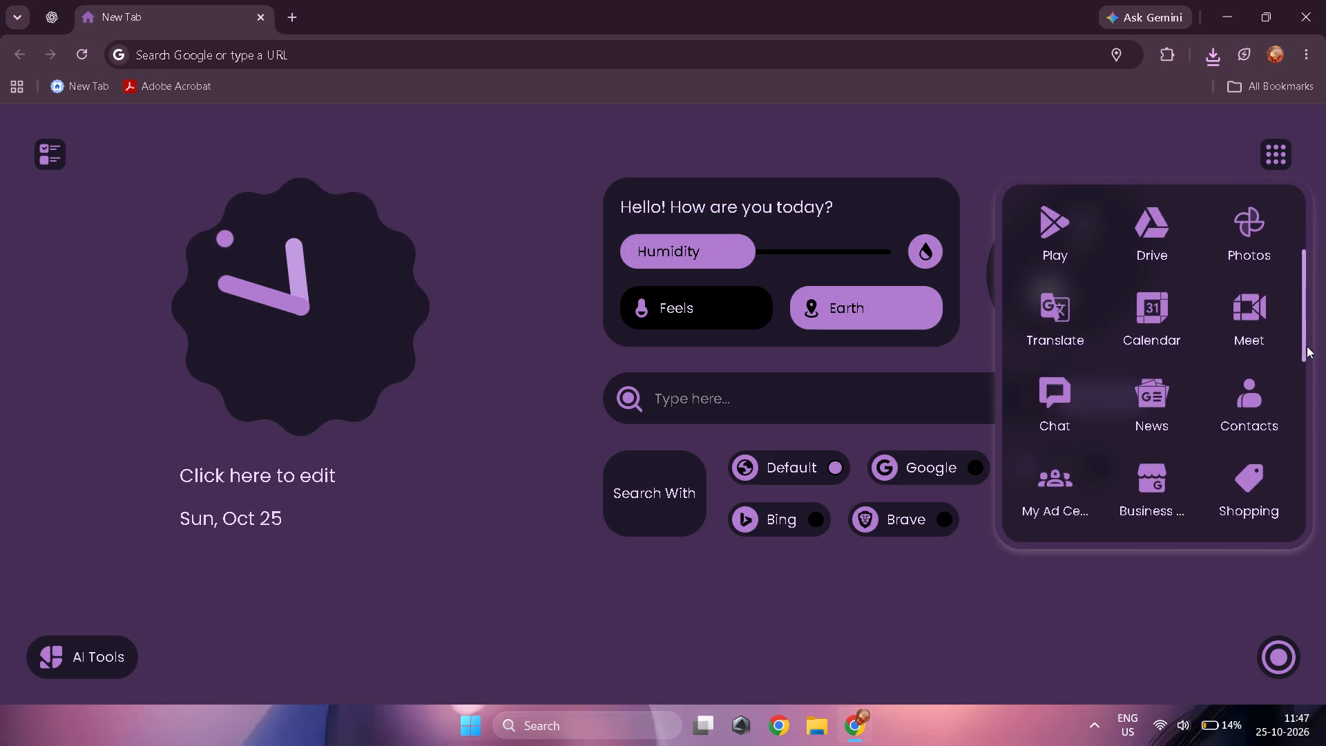
drag(1307, 346, 1325, 442)
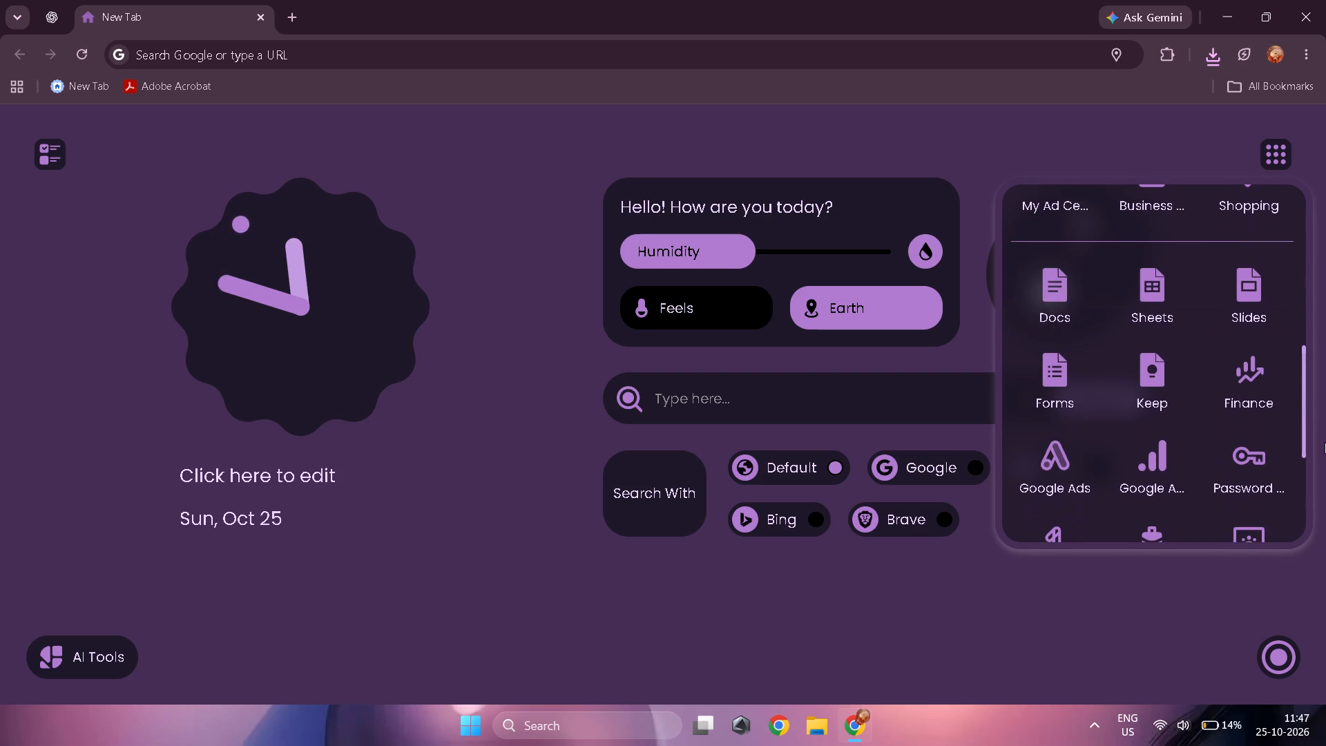
drag(1325, 442, 1325, 474)
click(1247, 453)
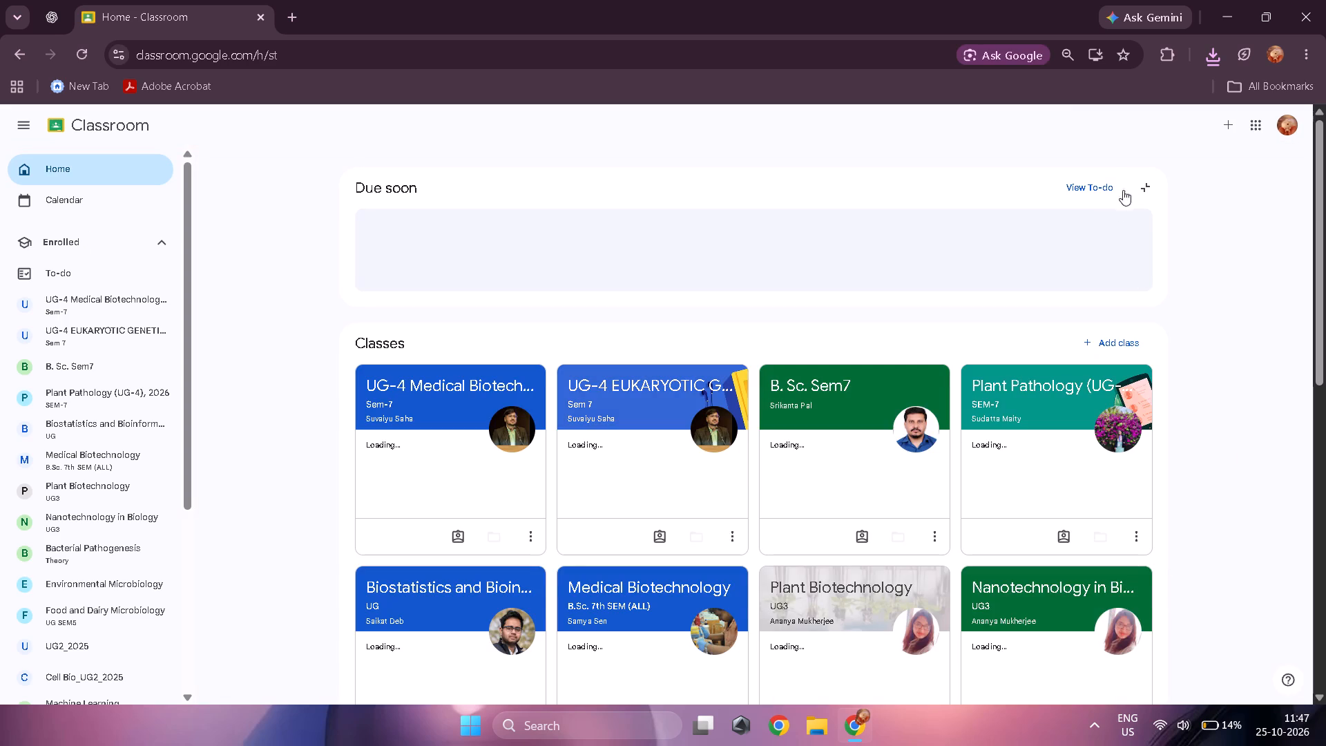
click(1097, 191)
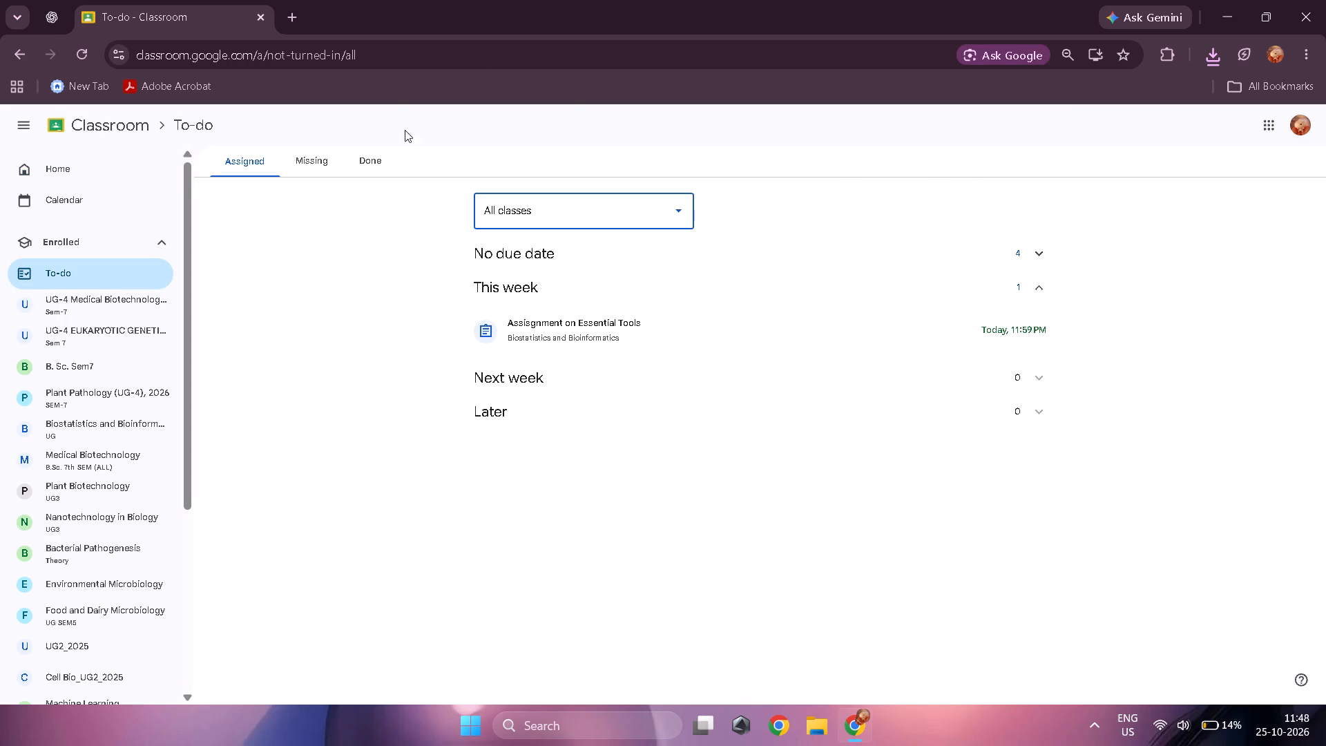
click(579, 333)
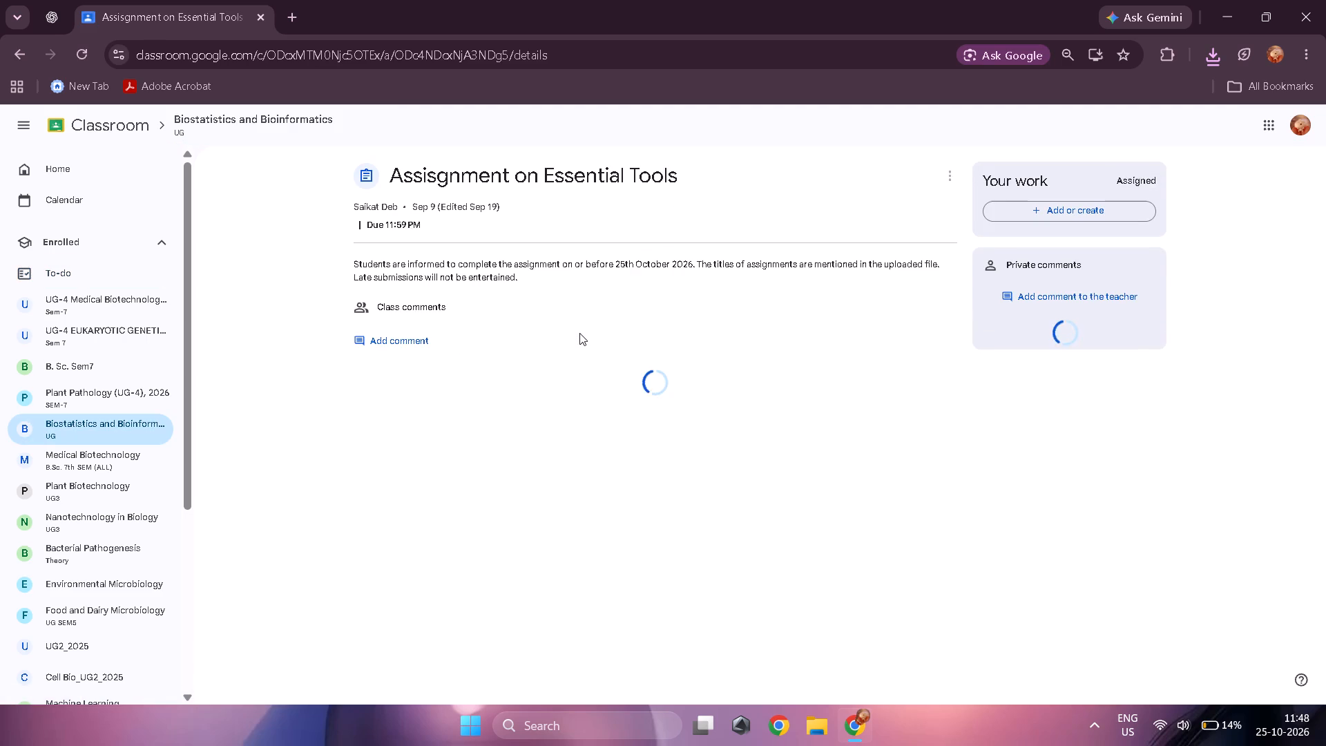
Upload the BIOINFORMATIC PDF from the Downloads folder as a file attachment to the assignment's work.
click(1088, 216)
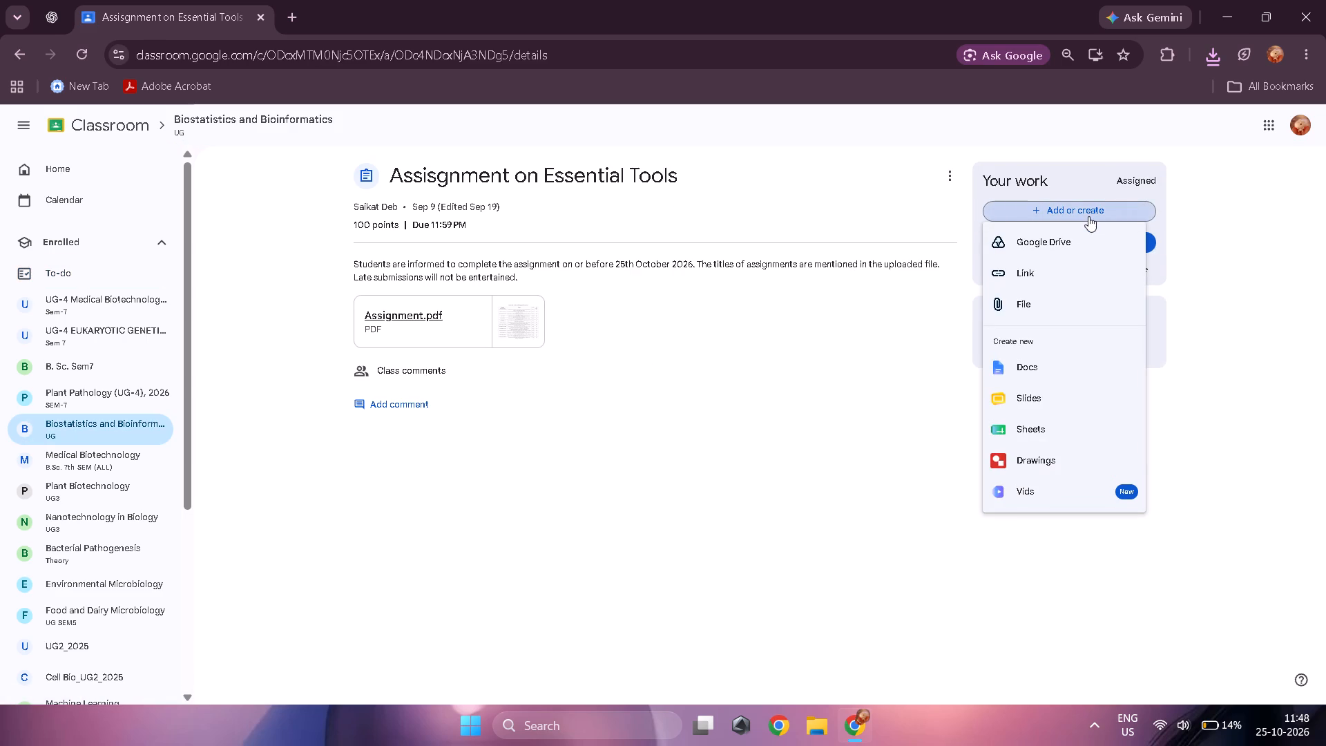
click(1034, 312)
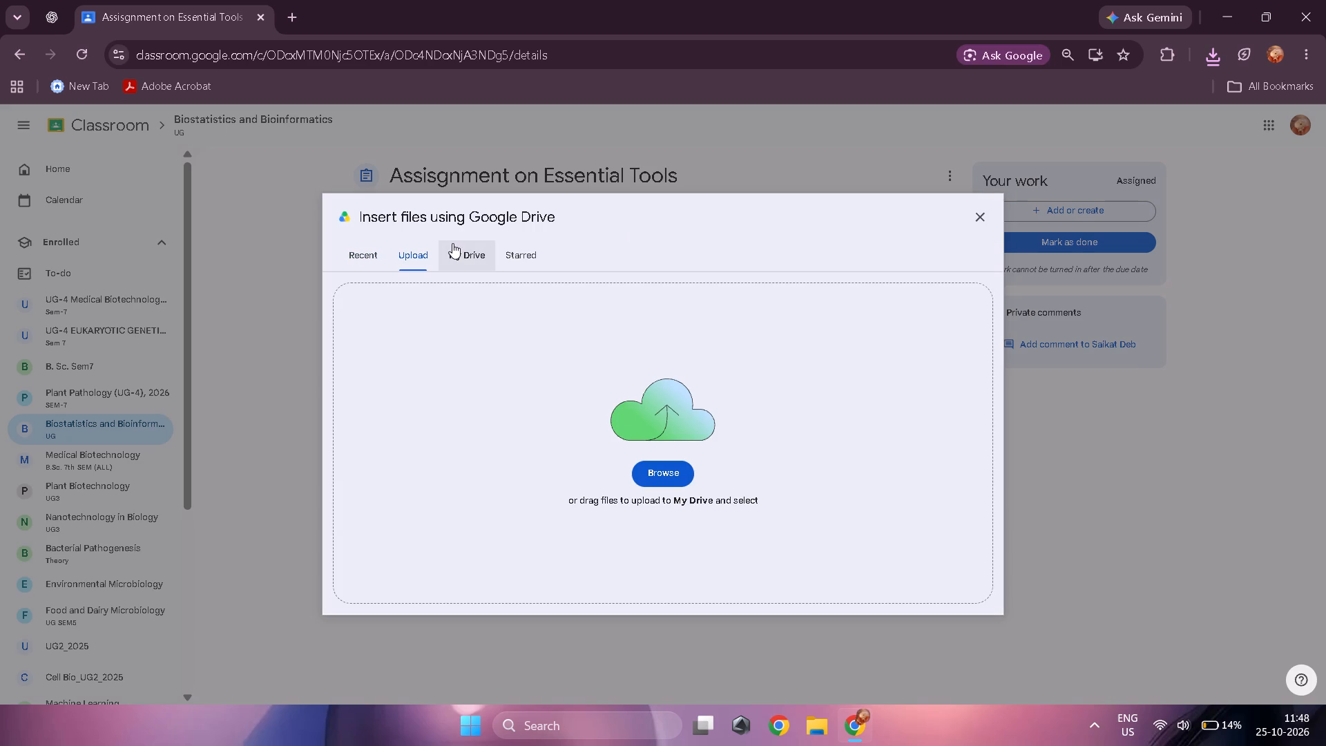
click(653, 474)
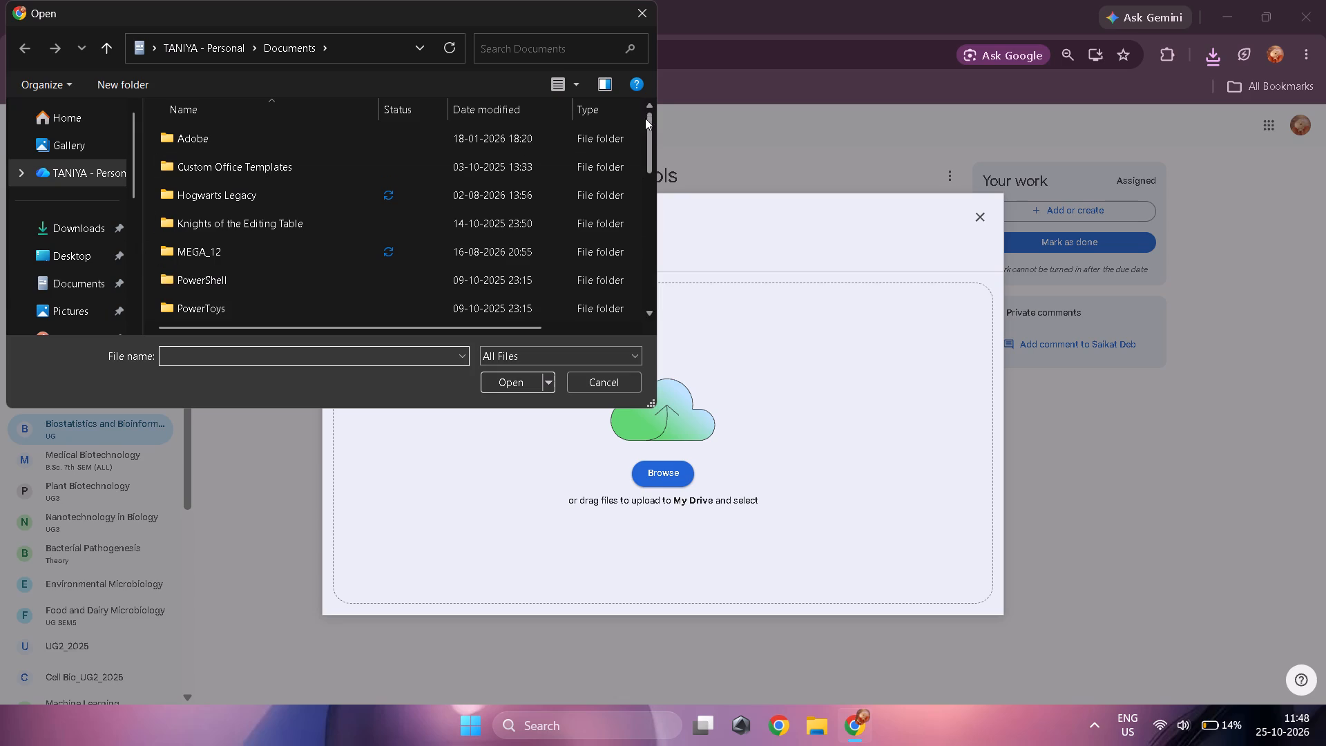
drag(648, 126, 650, 240)
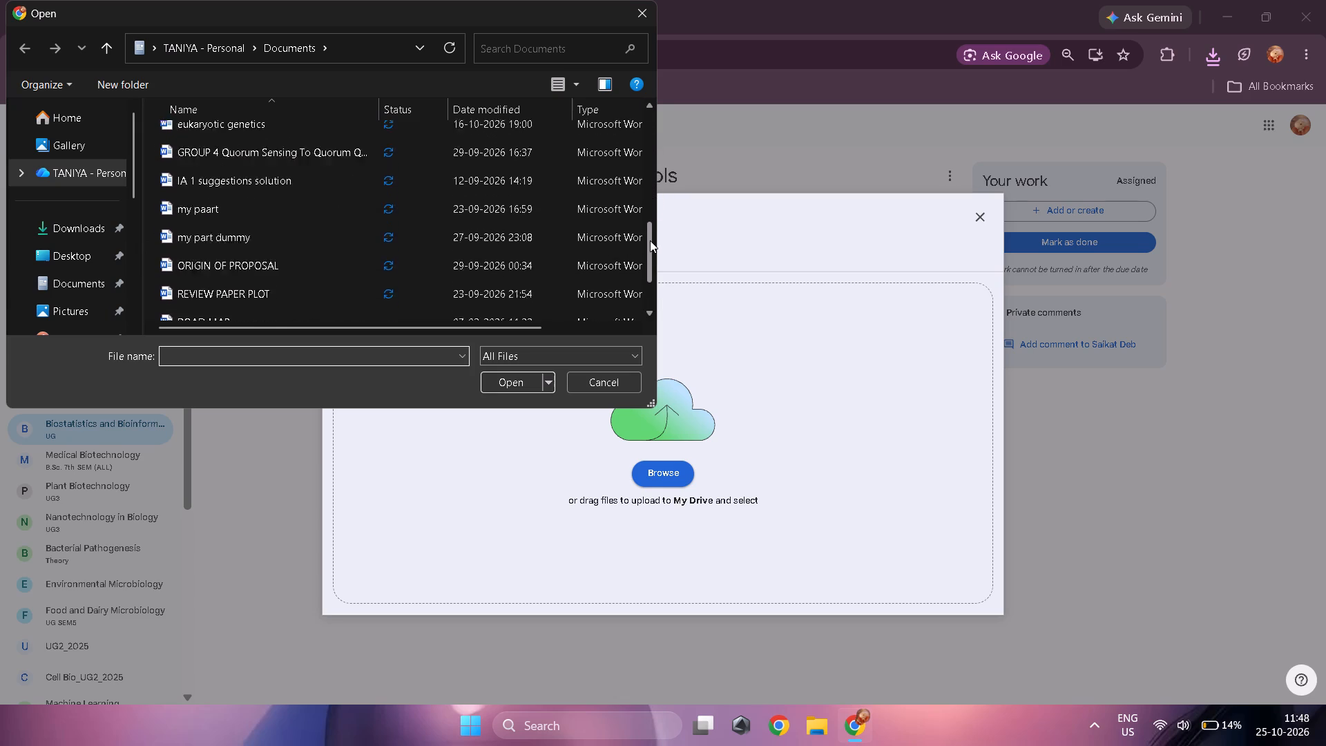
drag(650, 240, 650, 259)
click(88, 233)
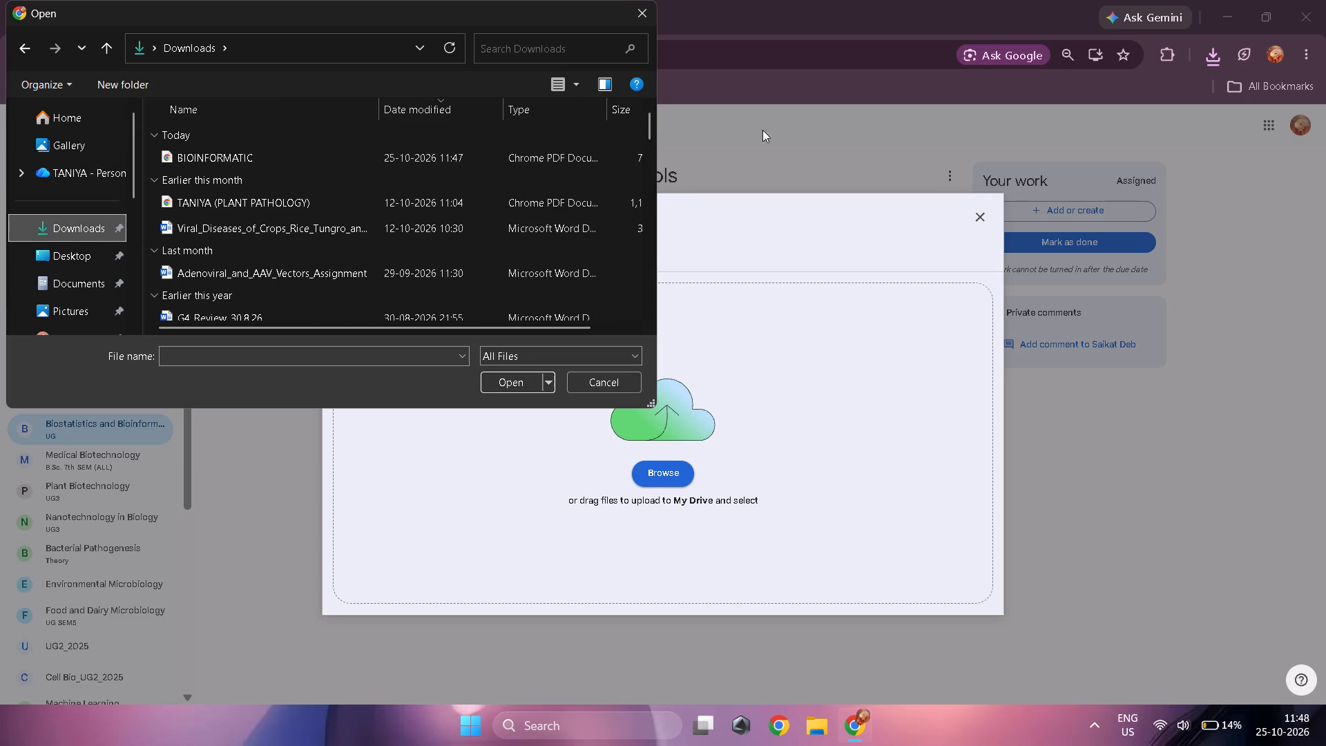
click(582, 165)
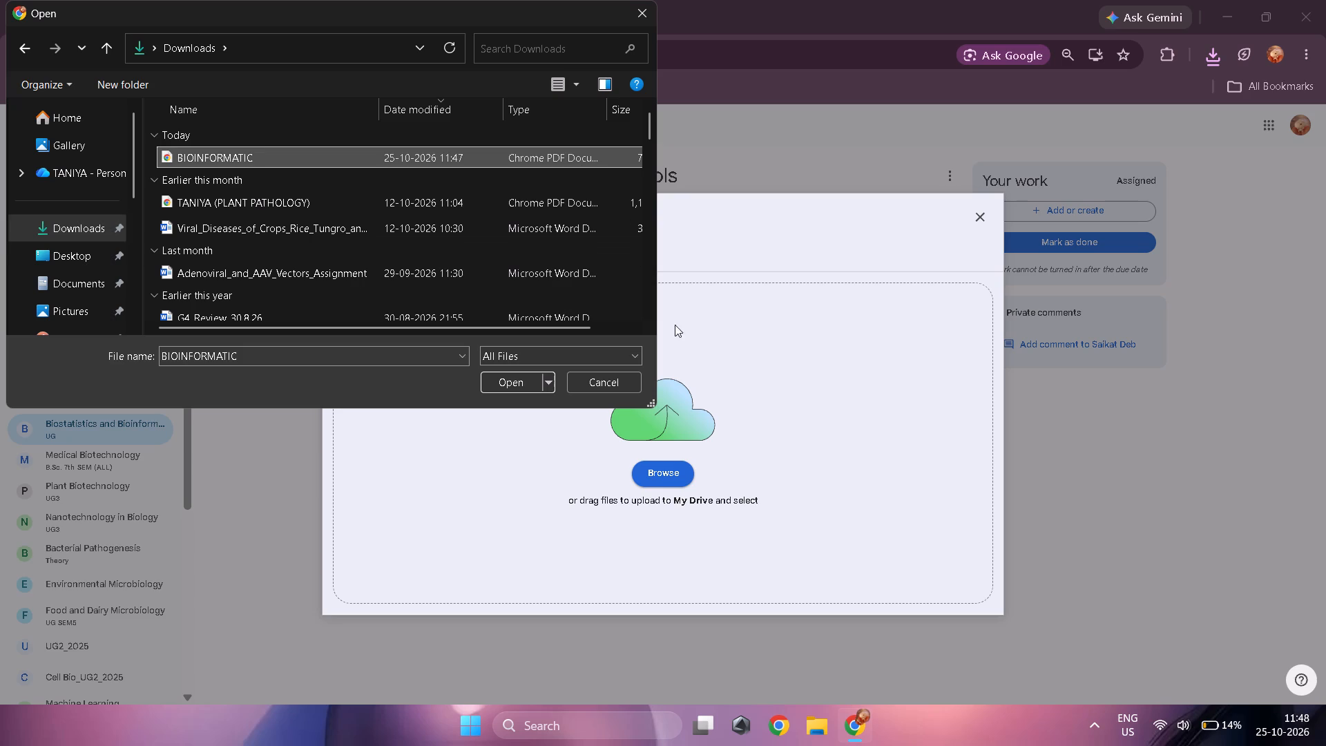
click(664, 476)
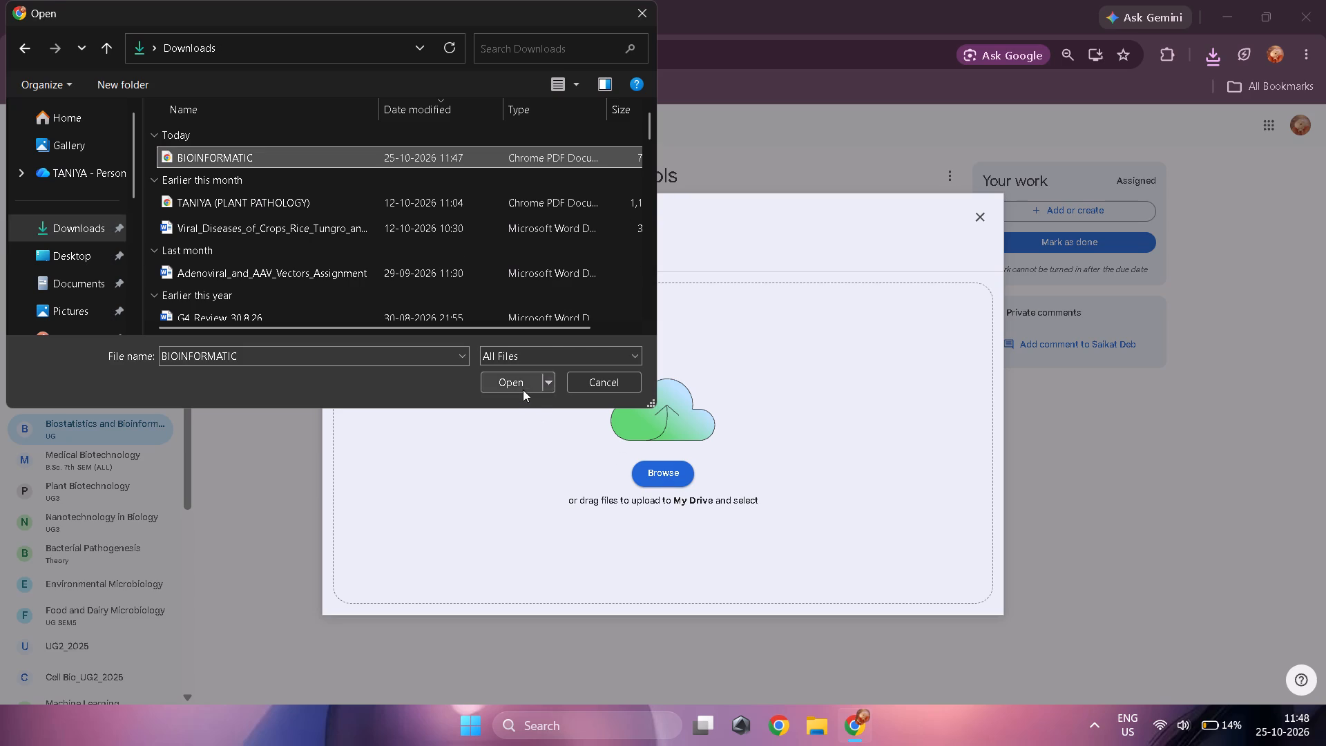
click(521, 389)
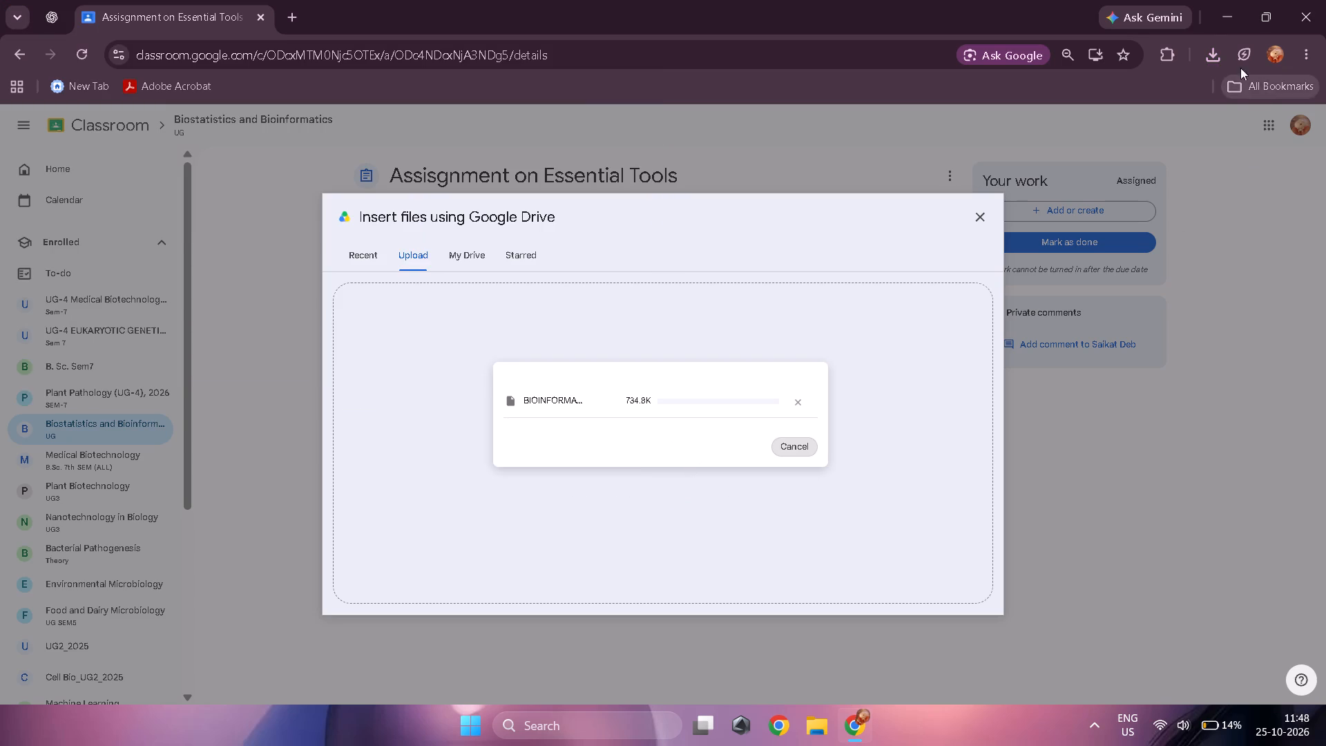
Open the downloaded BIOINFORMATIC.pdf from the Downloads folder, review it from cover page to references, and close the browser and folder windows.
click(1210, 53)
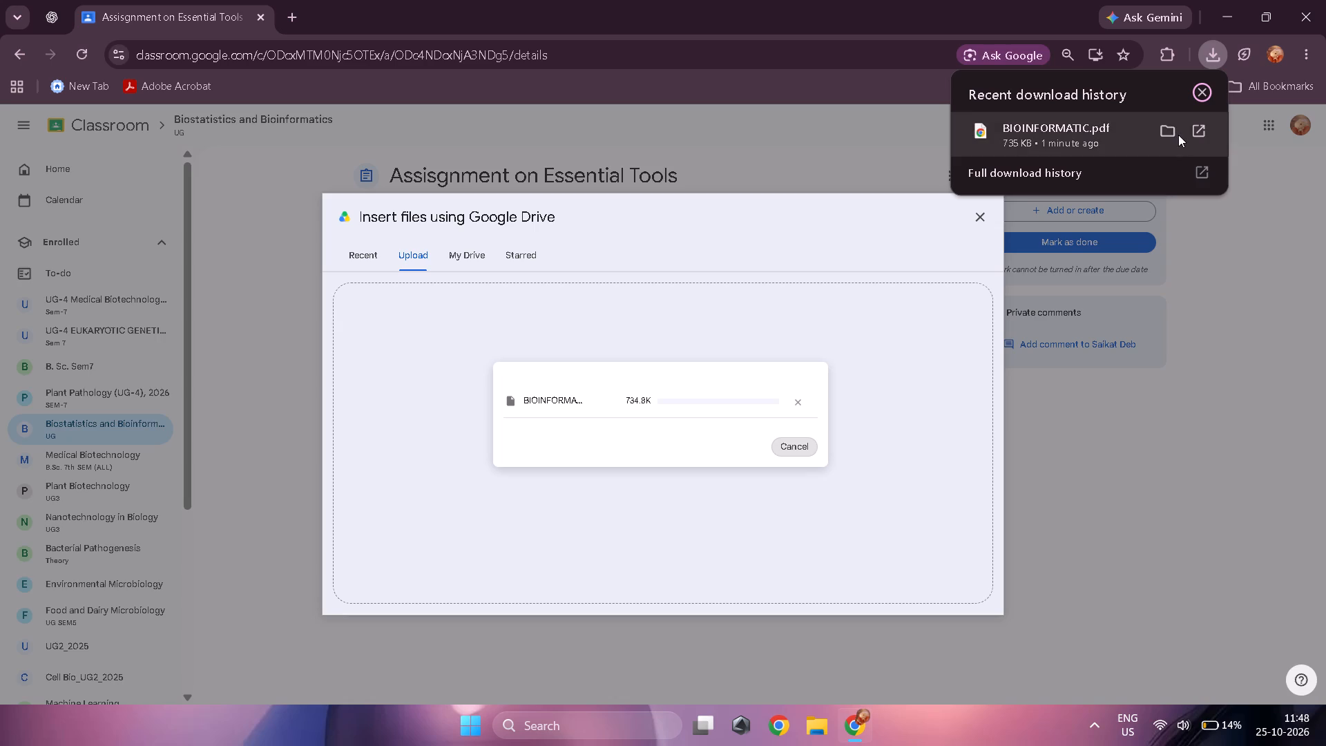
click(1178, 135)
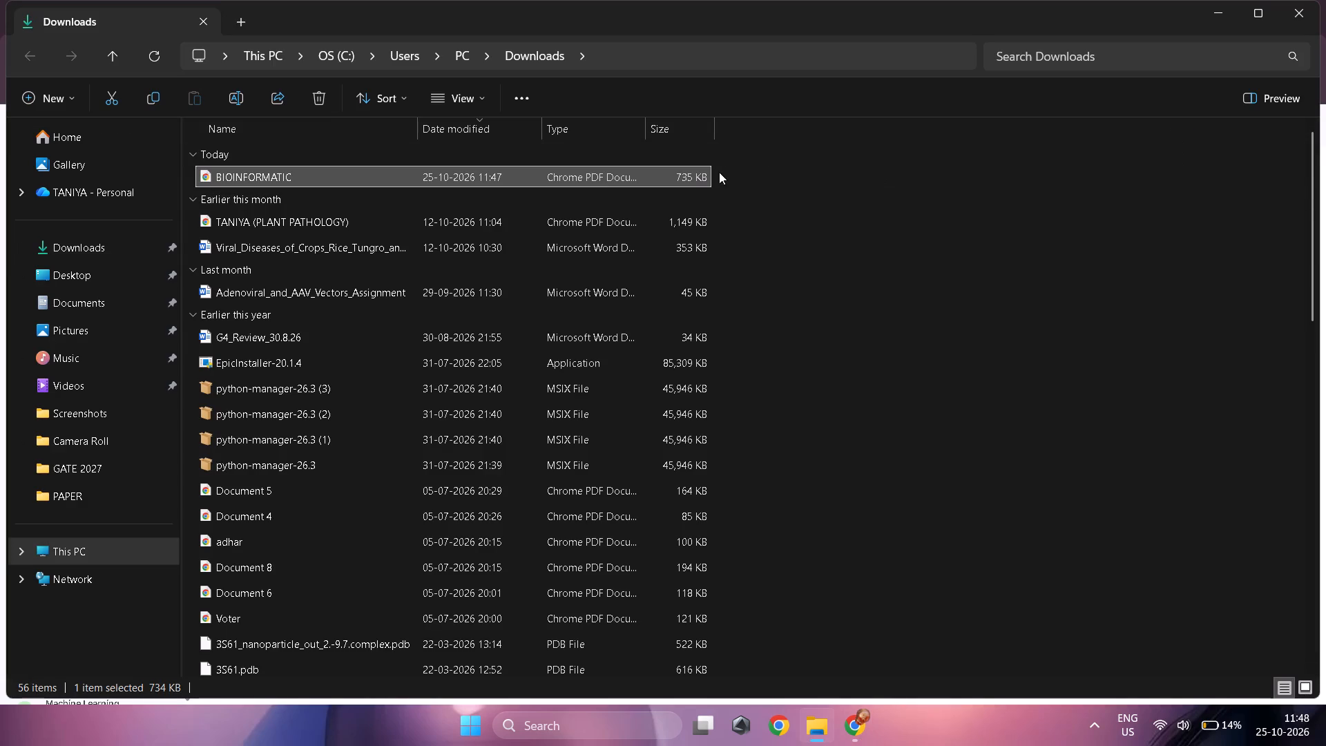
double_click(694, 175)
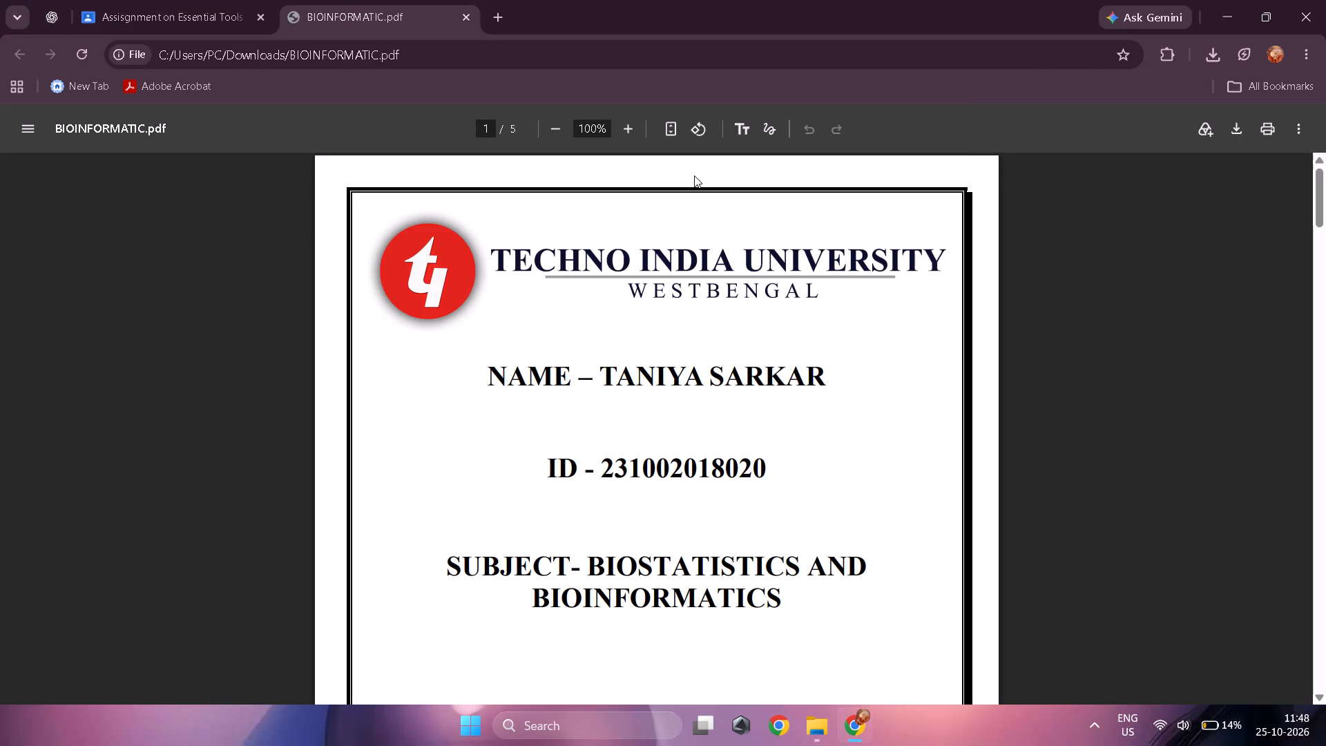
drag(1318, 202, 1325, 232)
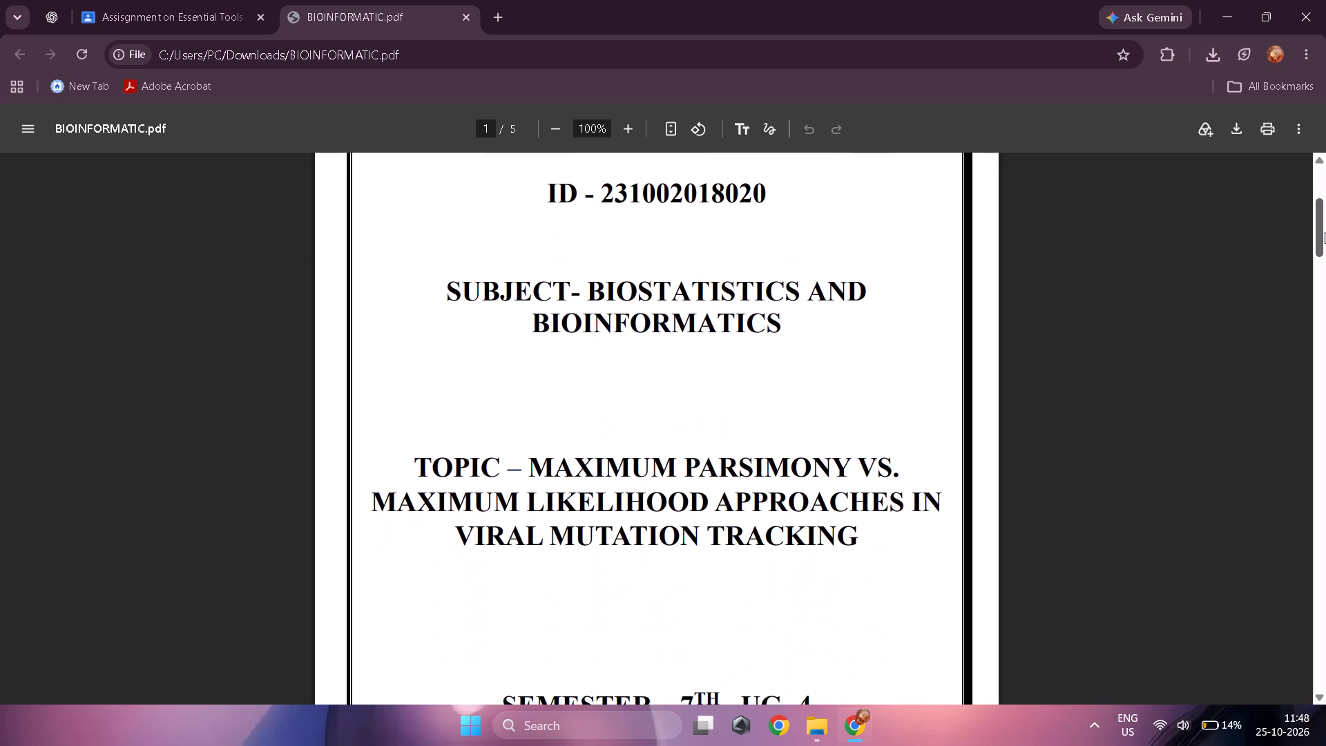
drag(1325, 232, 1325, 425)
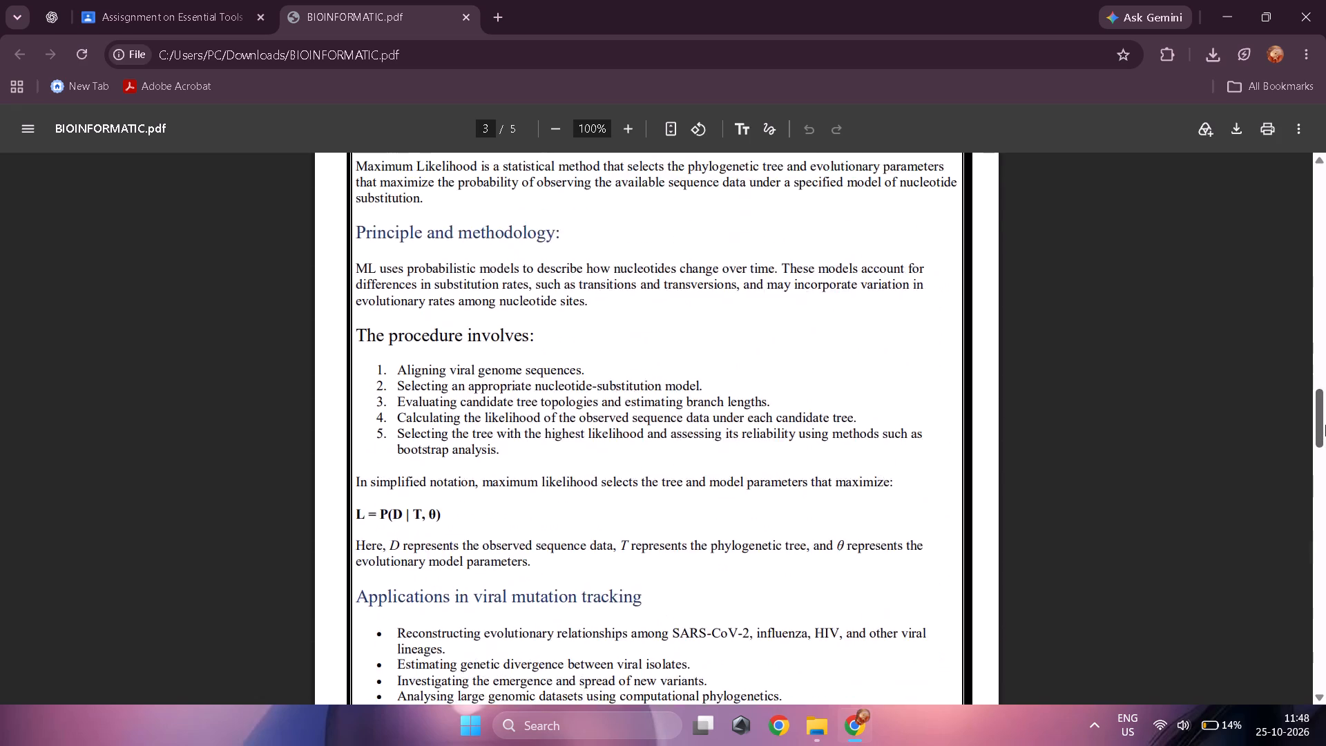
drag(1325, 425, 1325, 667)
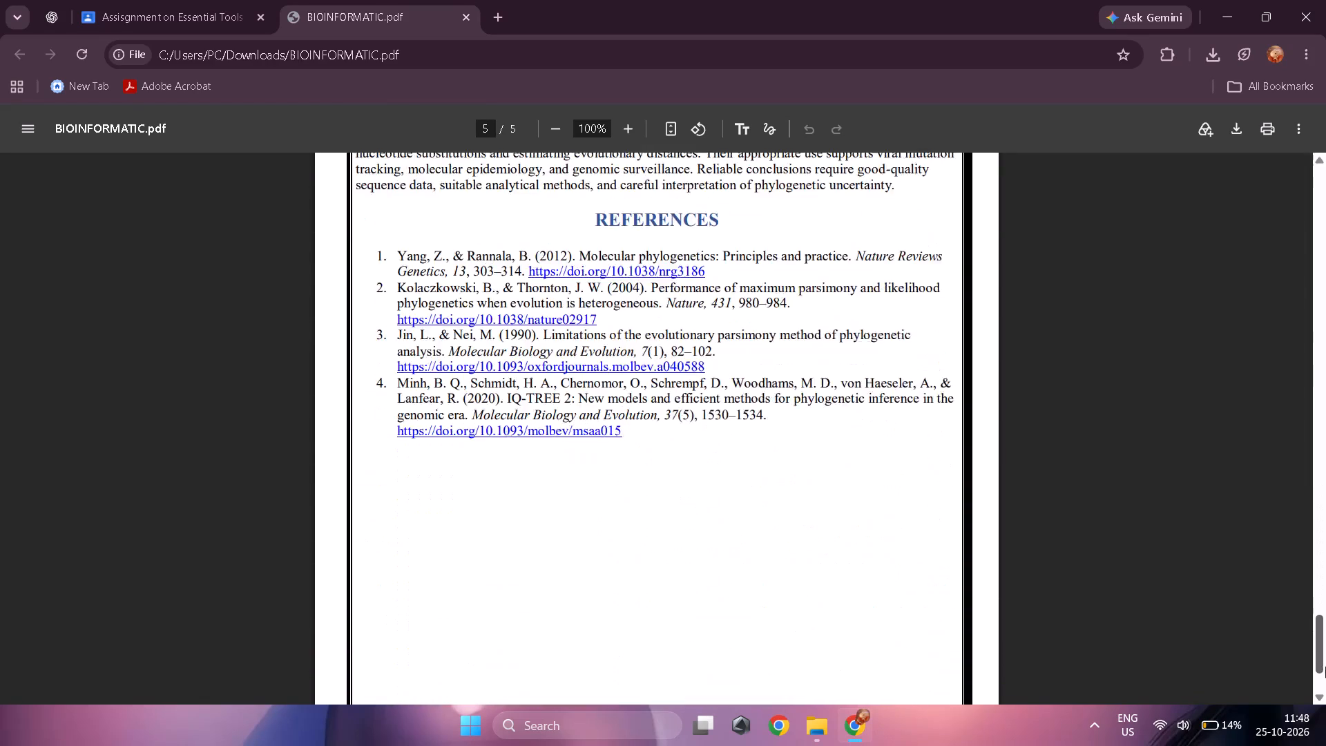
drag(1325, 667, 1325, 713)
click(1325, 0)
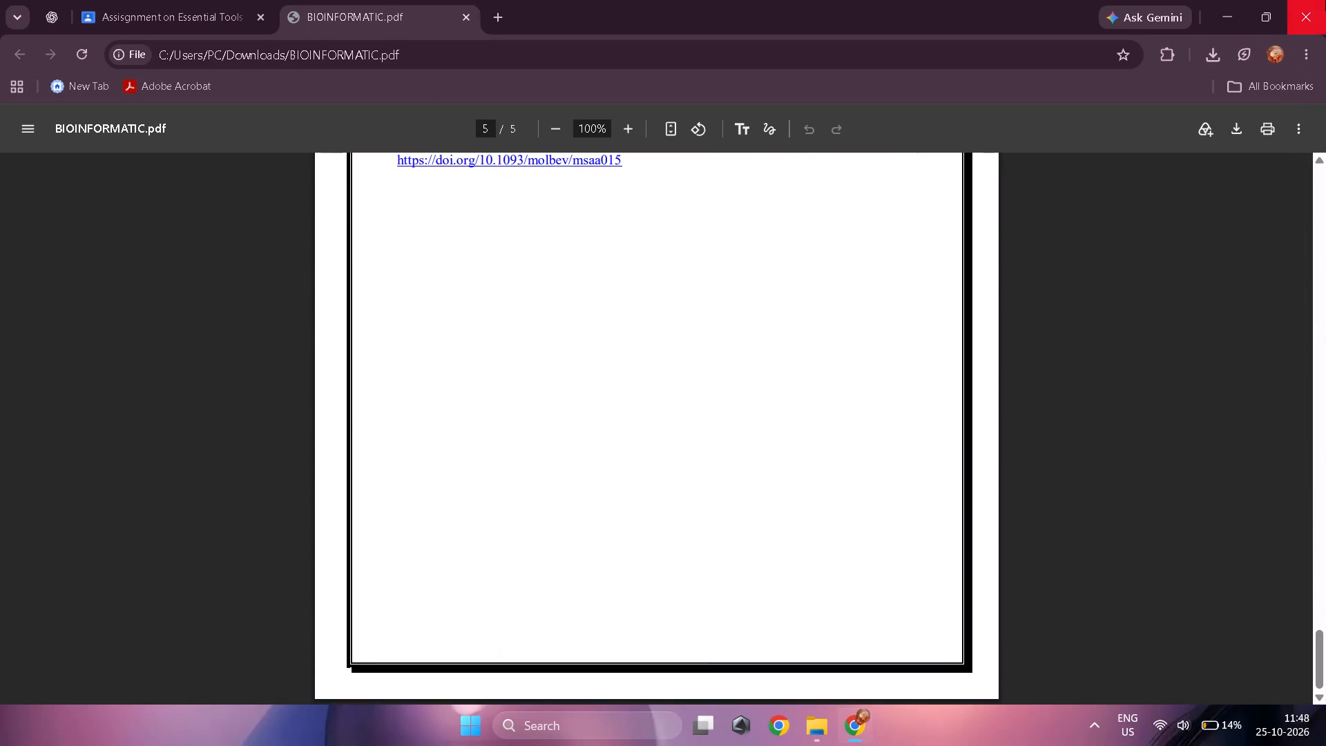
click(1303, 7)
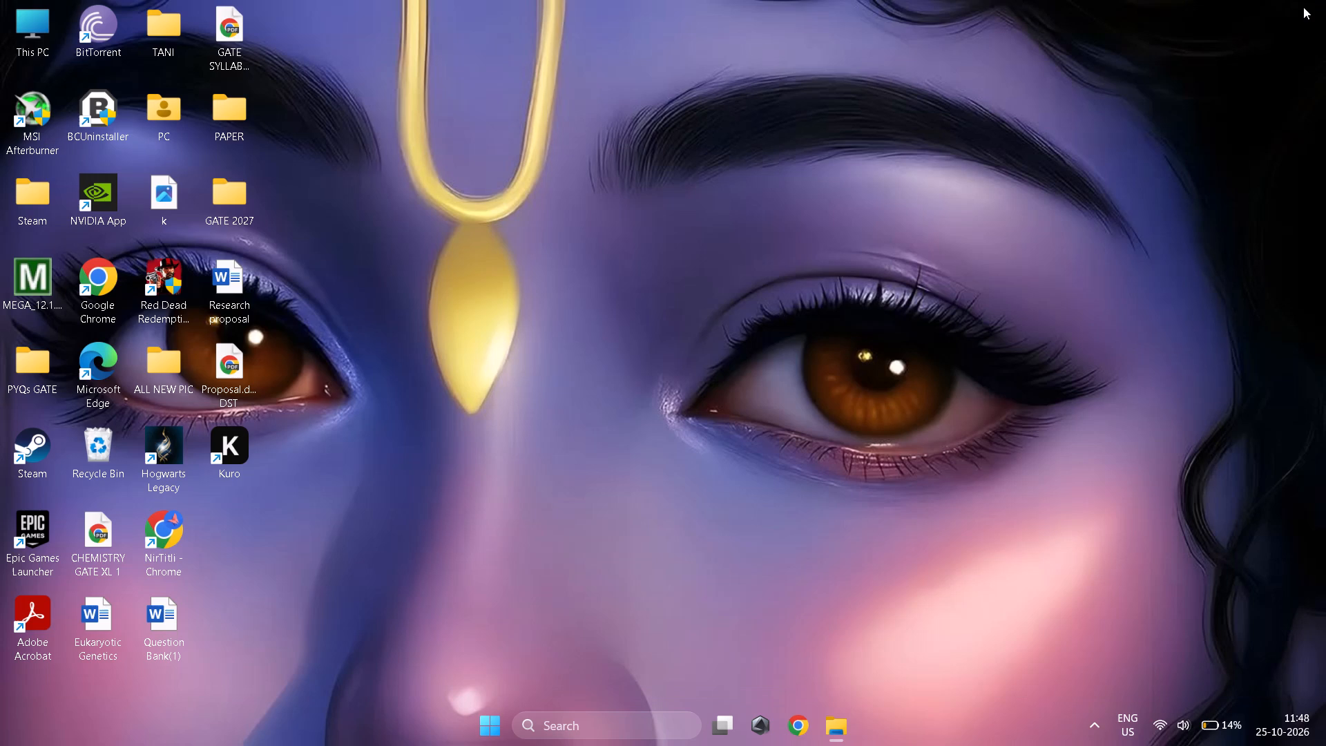
Reopen Chrome with the Taniya profile and restore the "Assisgnment on Essential Tools" Classroom page from the recently closed tabs.
click(792, 730)
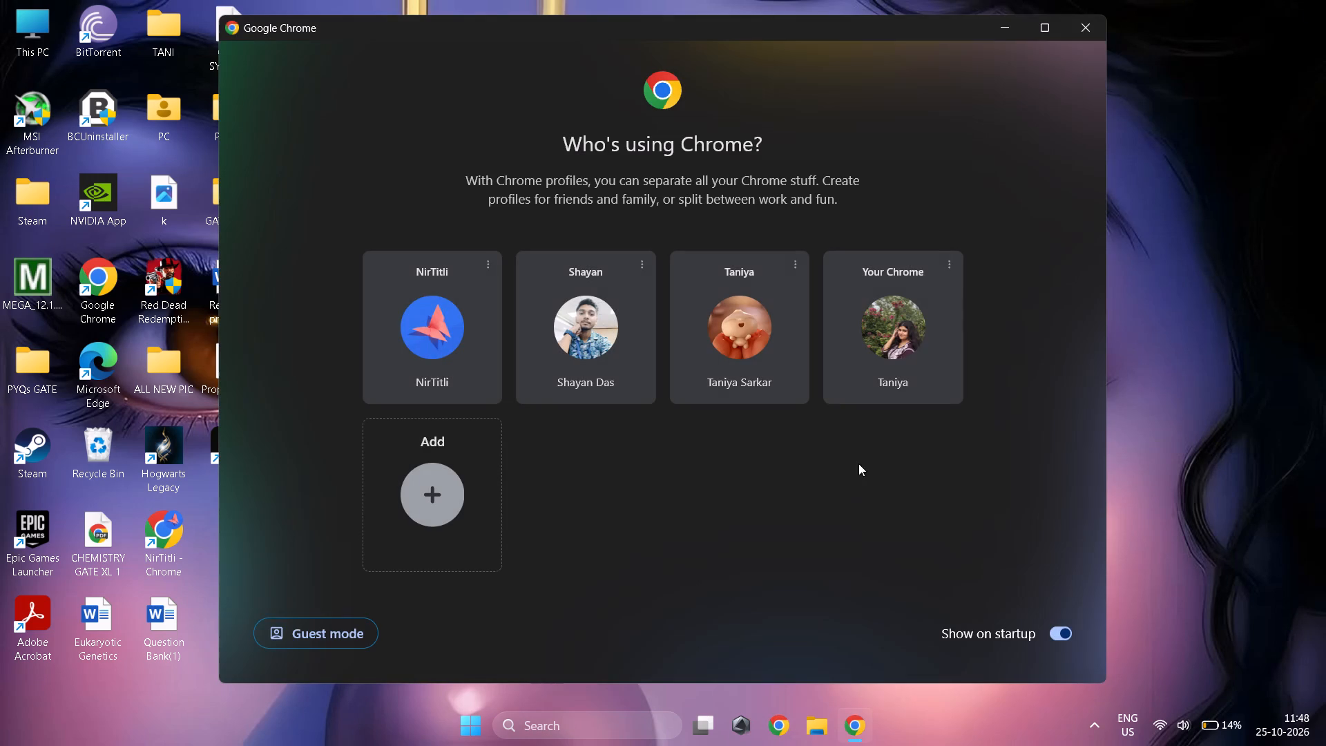
click(762, 365)
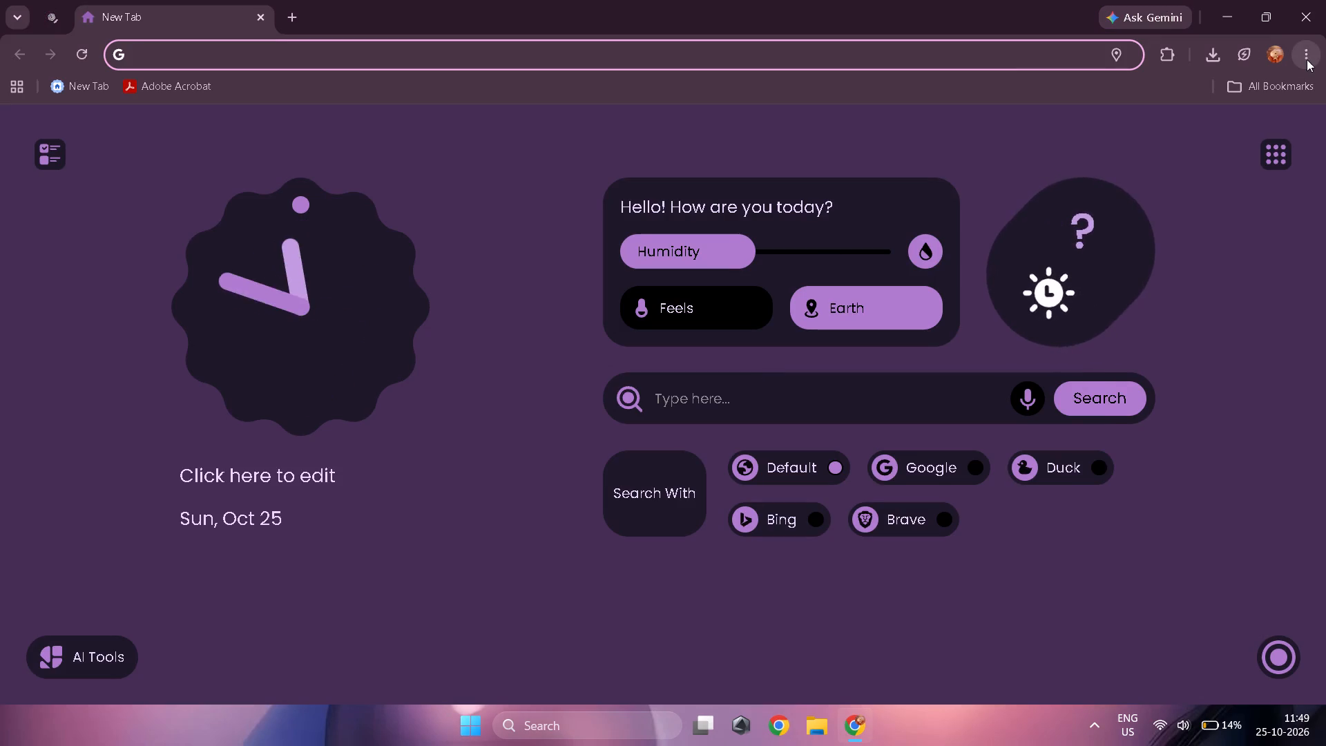
click(1308, 59)
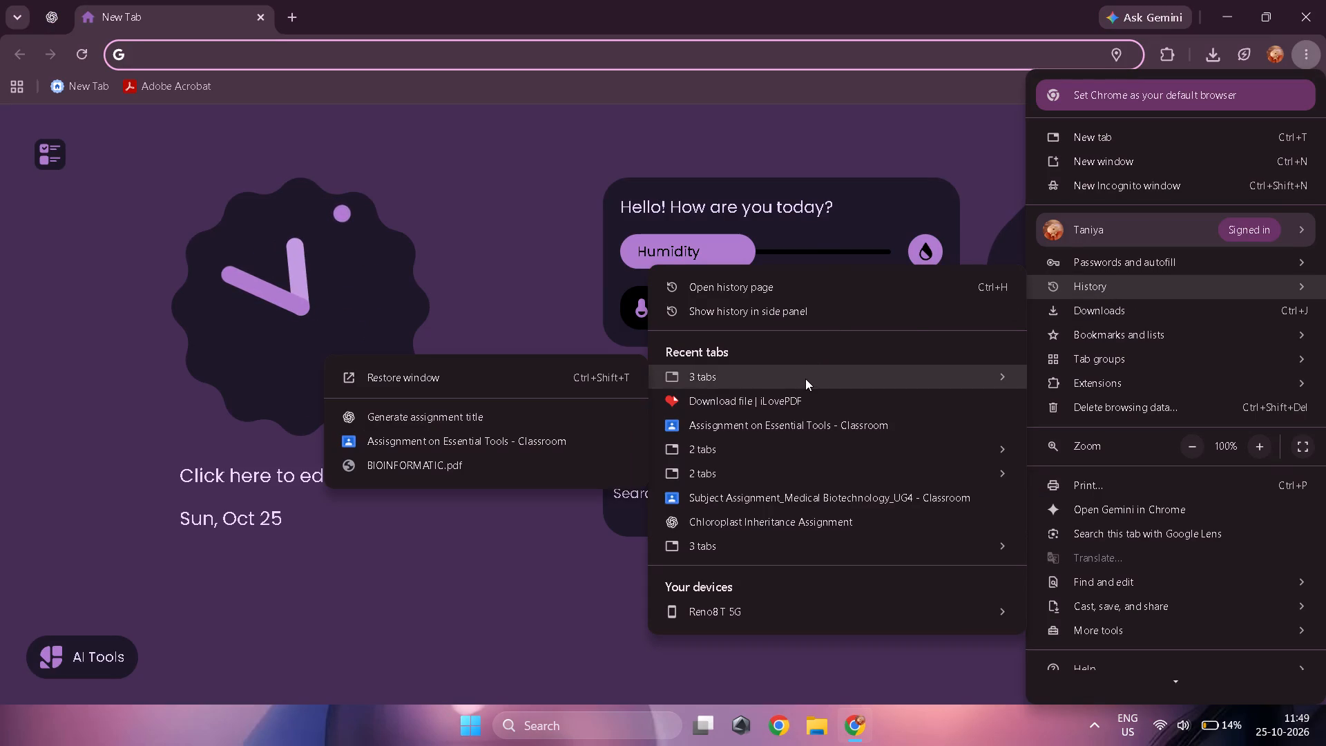
click(537, 441)
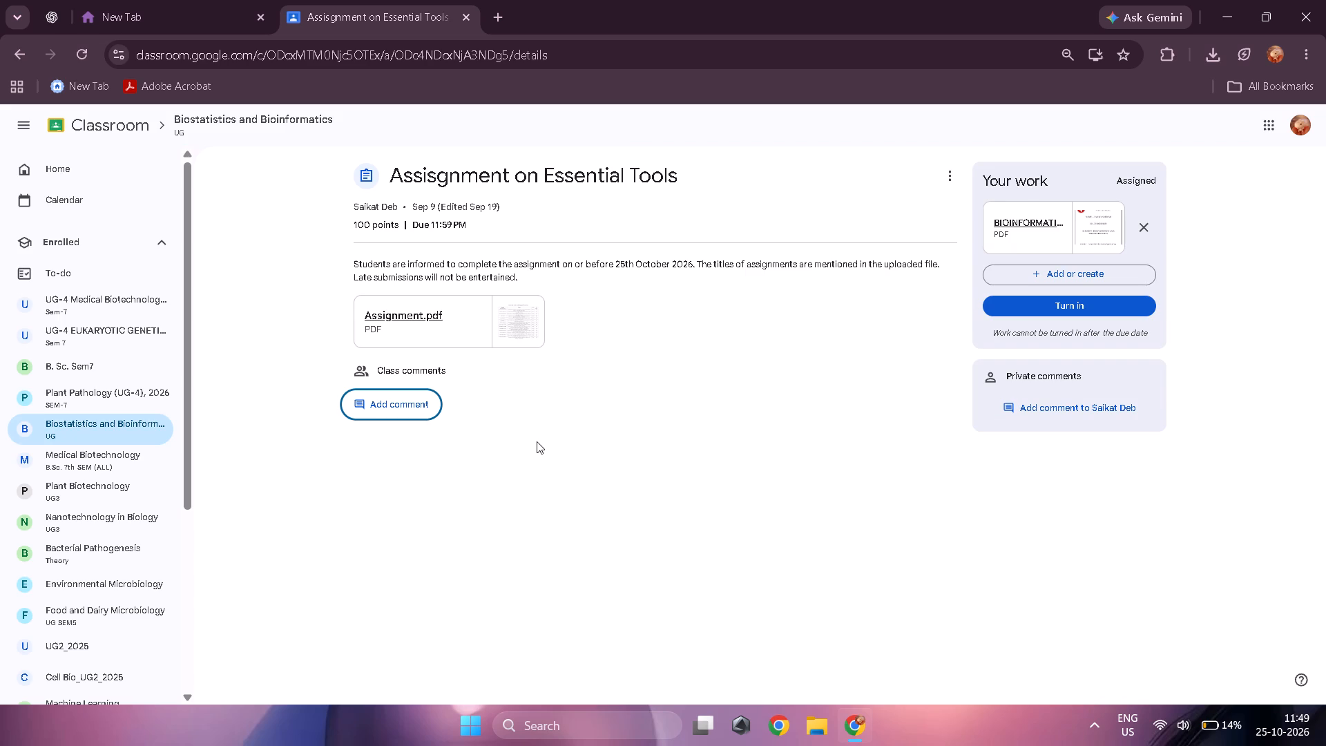
Turn in the assignment with BIOINFORMATIC.pdf attached and confirm the submission.
click(1026, 303)
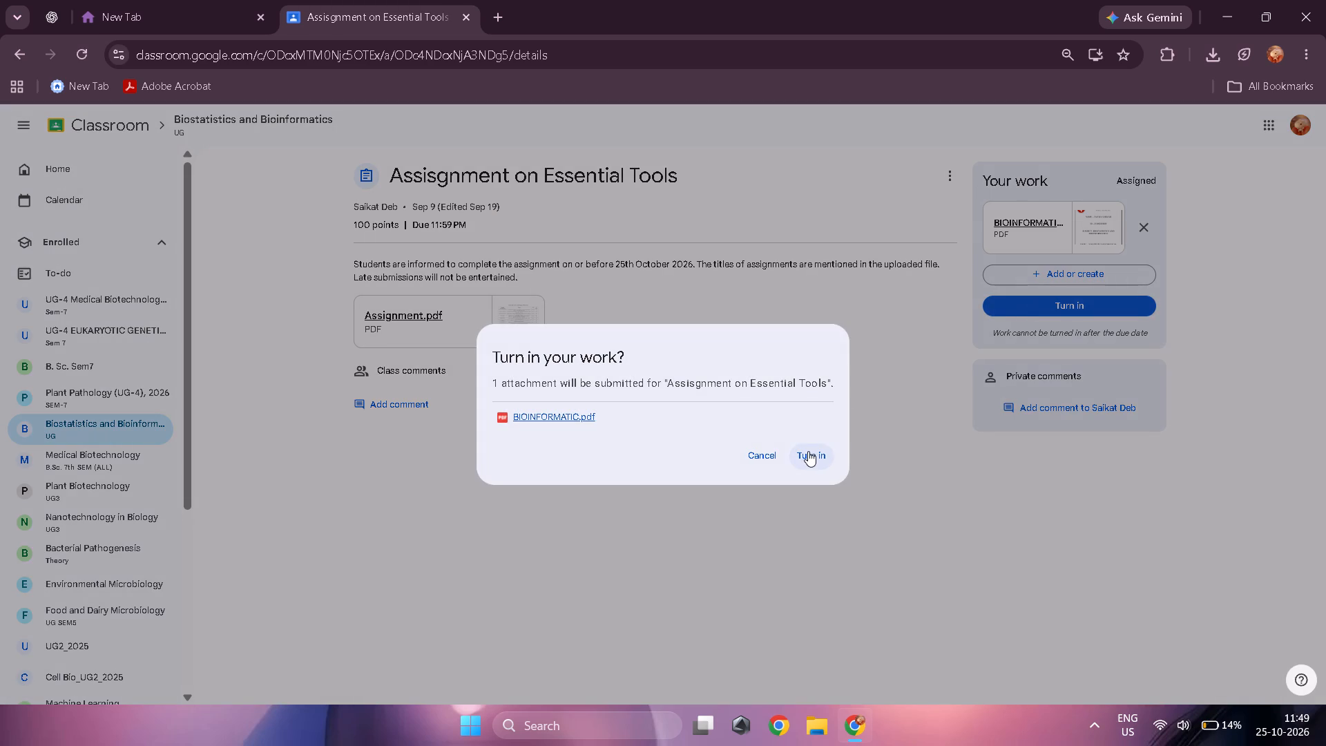
click(807, 453)
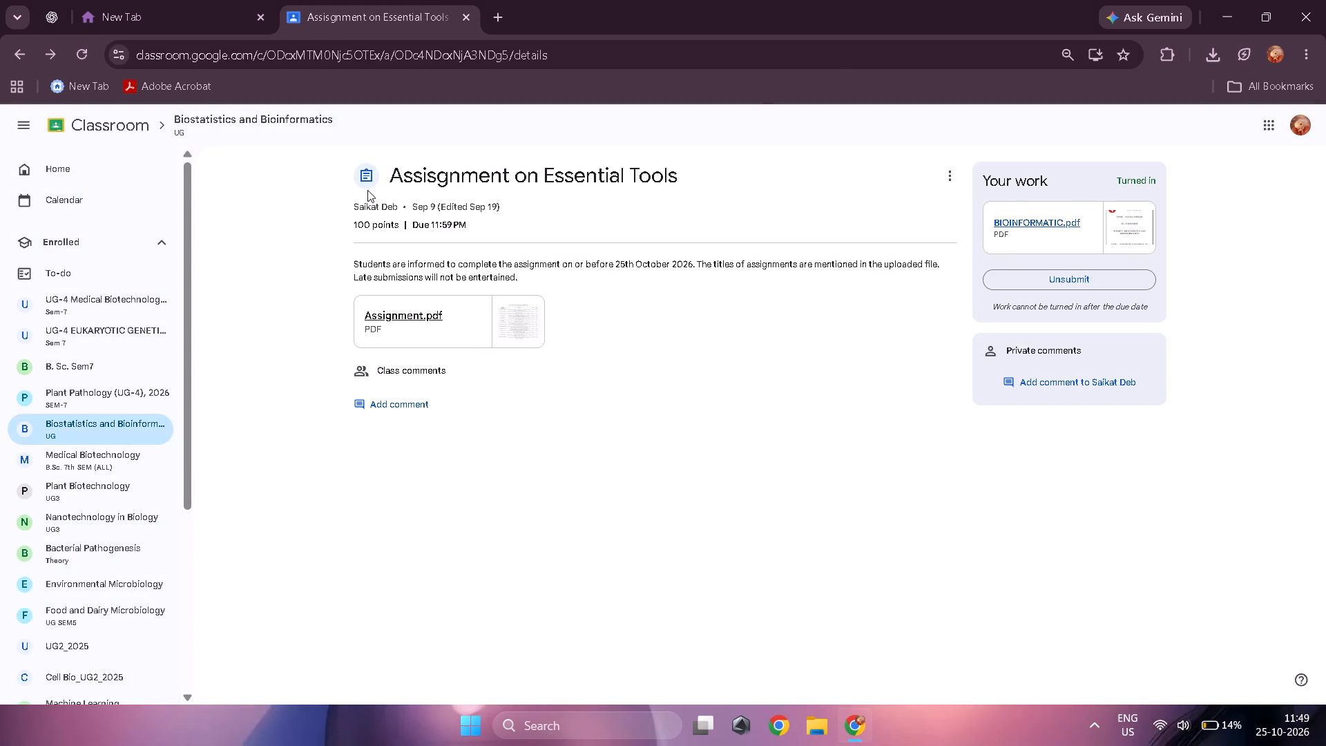
Close the Classroom tab and the new tab, and close the Chrome window.
click(460, 19)
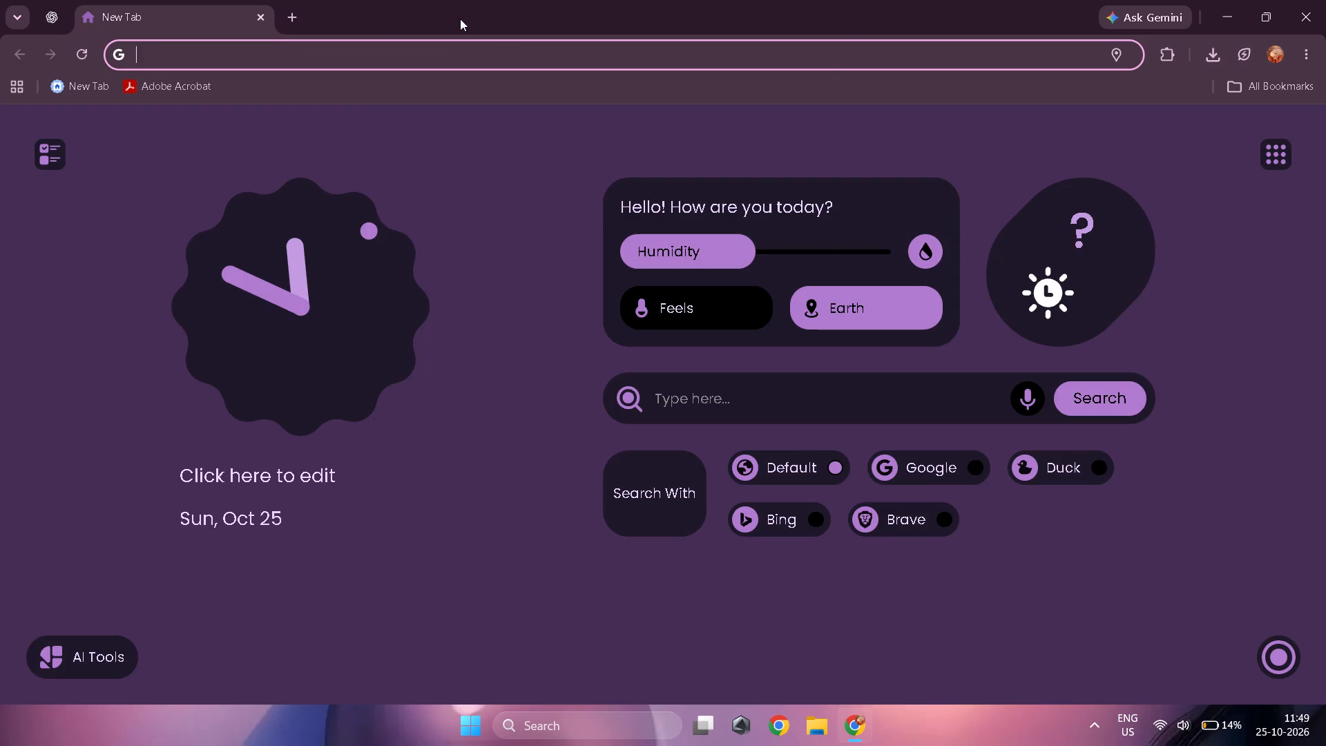
click(265, 19)
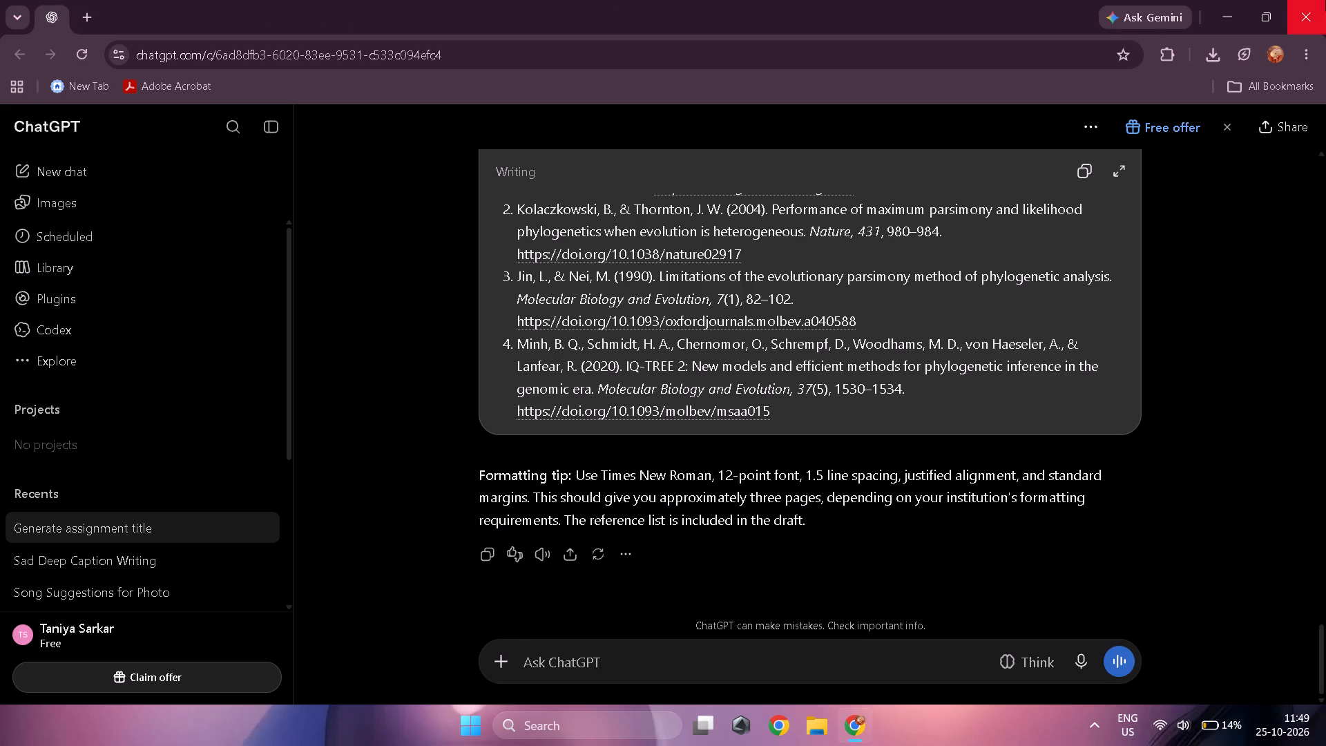
click(1325, 0)
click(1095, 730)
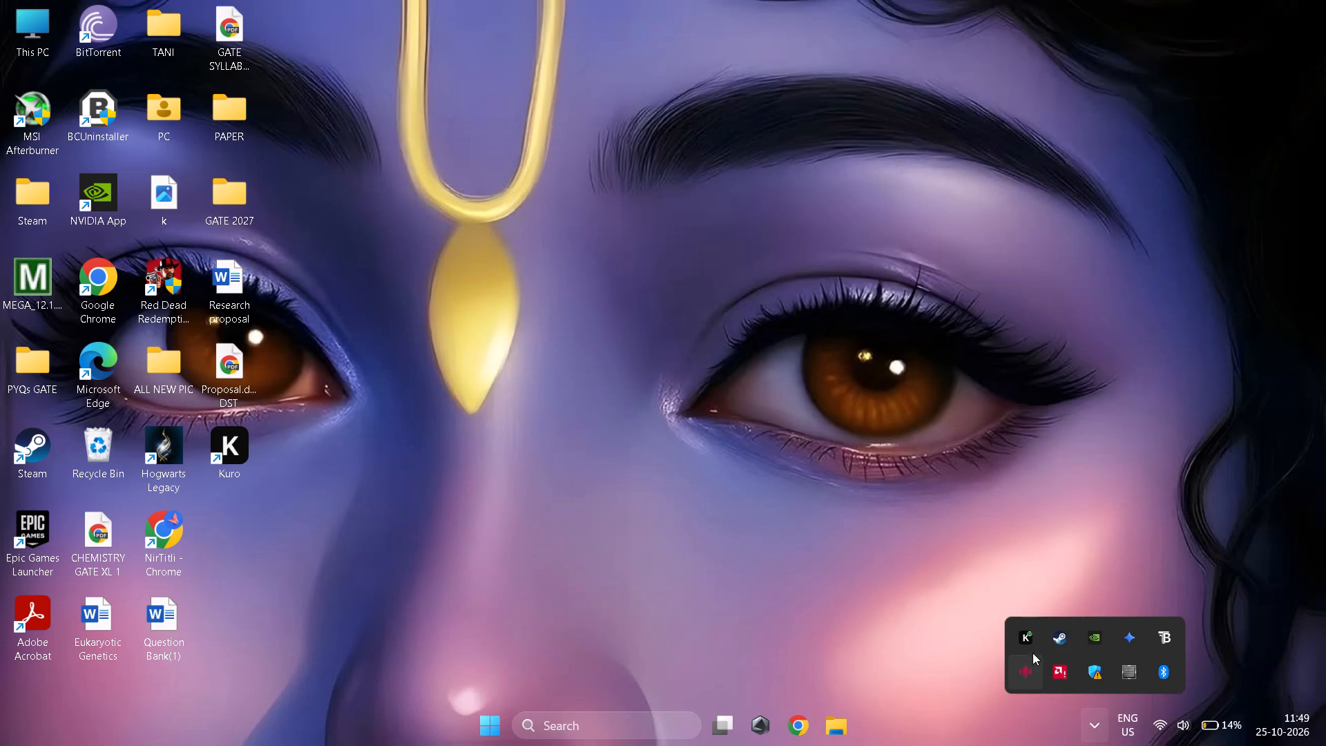